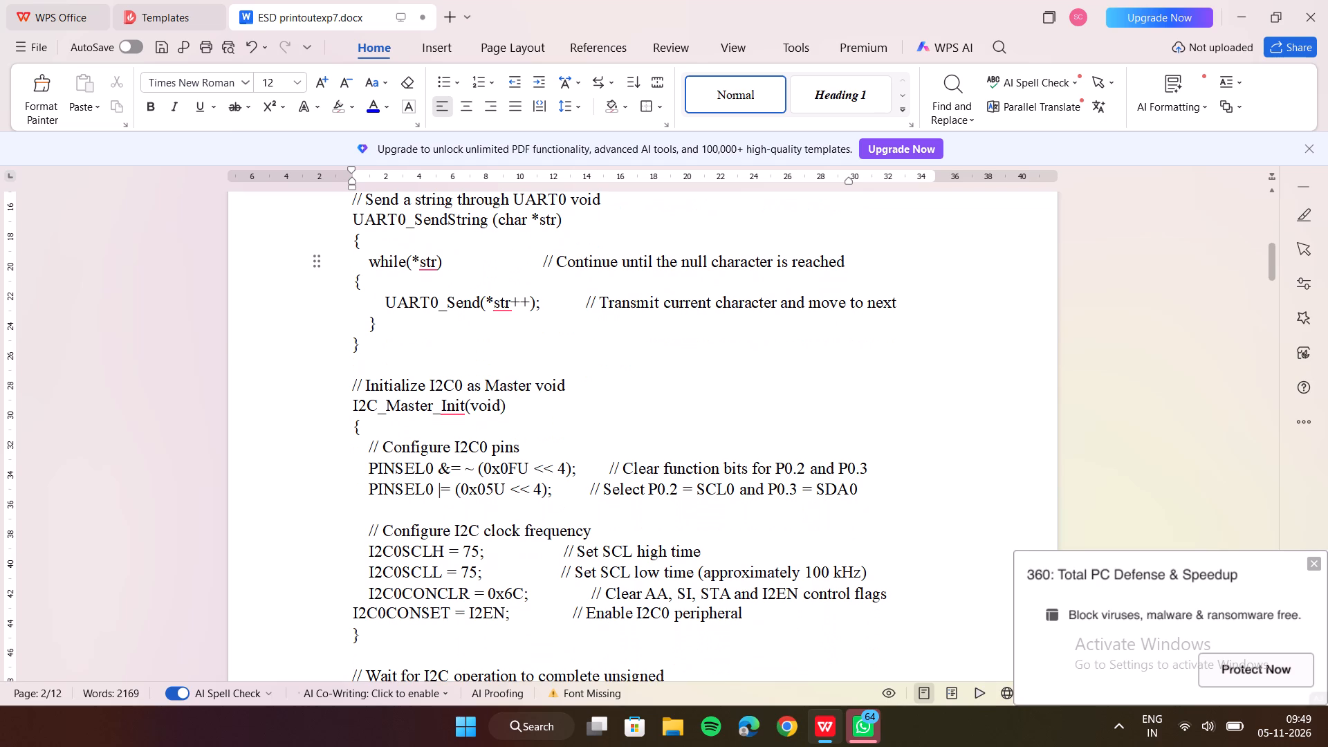
Indent the "I2C0CONSET = I2EN;" line to align with the other statements in I2C_Master_Init.
scroll(739, 329, down, 1)
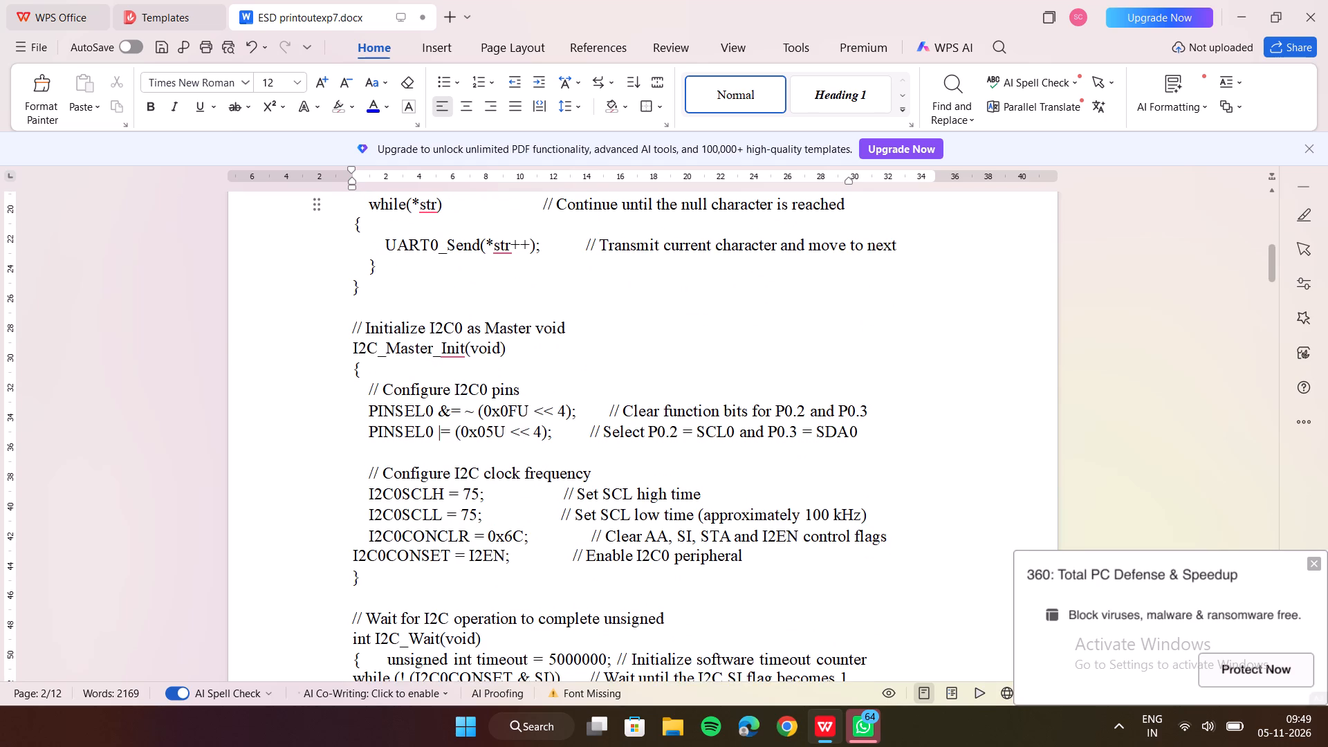
scroll(544, 409, down, 1)
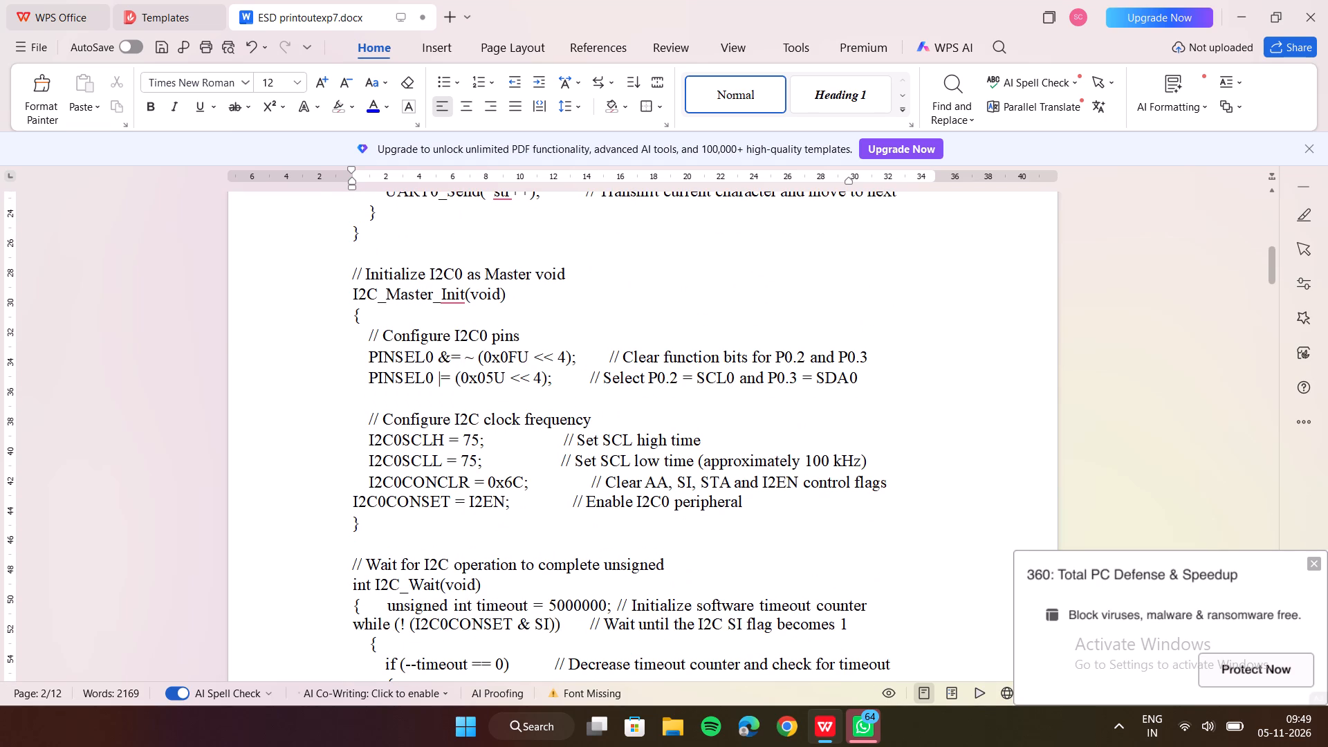
click(350, 497)
key(space)
key(space)
Indent the "while (! (I2C0CONSET & SI))" line in I2C_Wait to align with its opening brace.
scroll(350, 497, down, 1)
scroll(530, 384, right, 1)
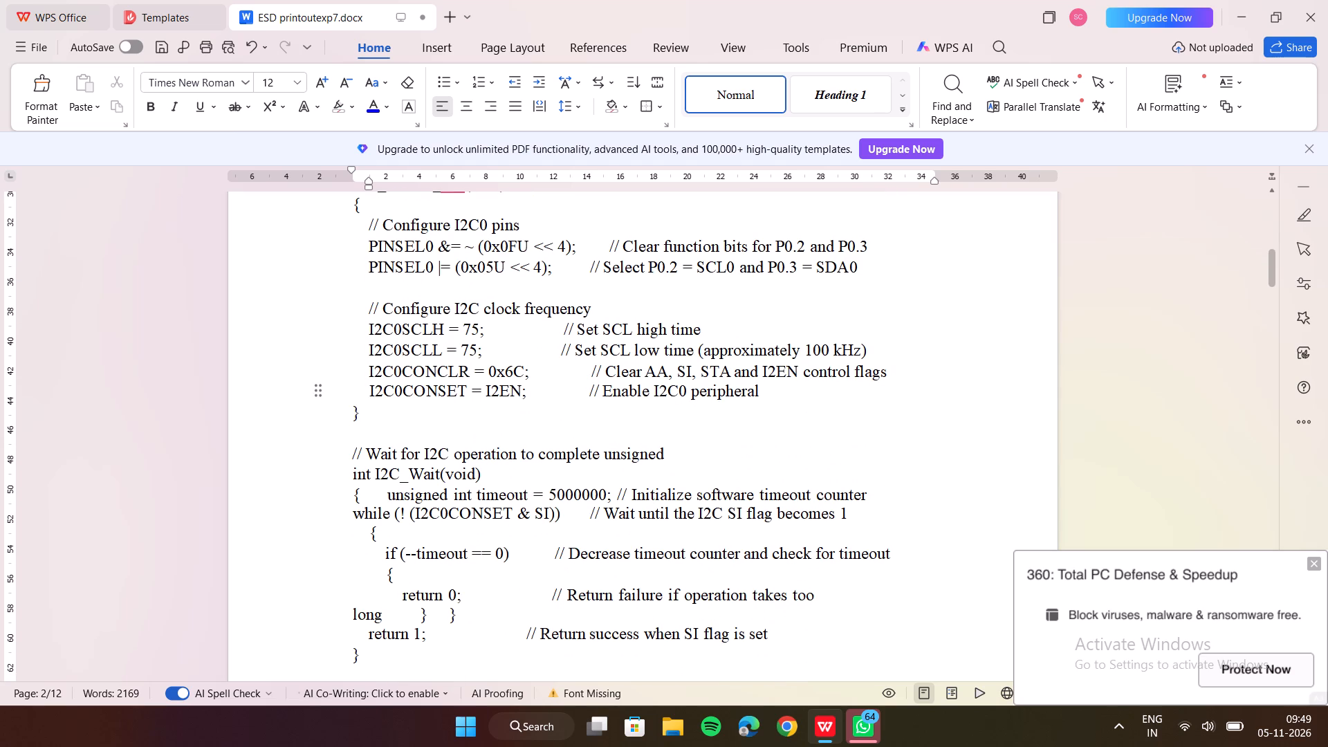
scroll(577, 367, right, 1)
scroll(540, 508, down, 1)
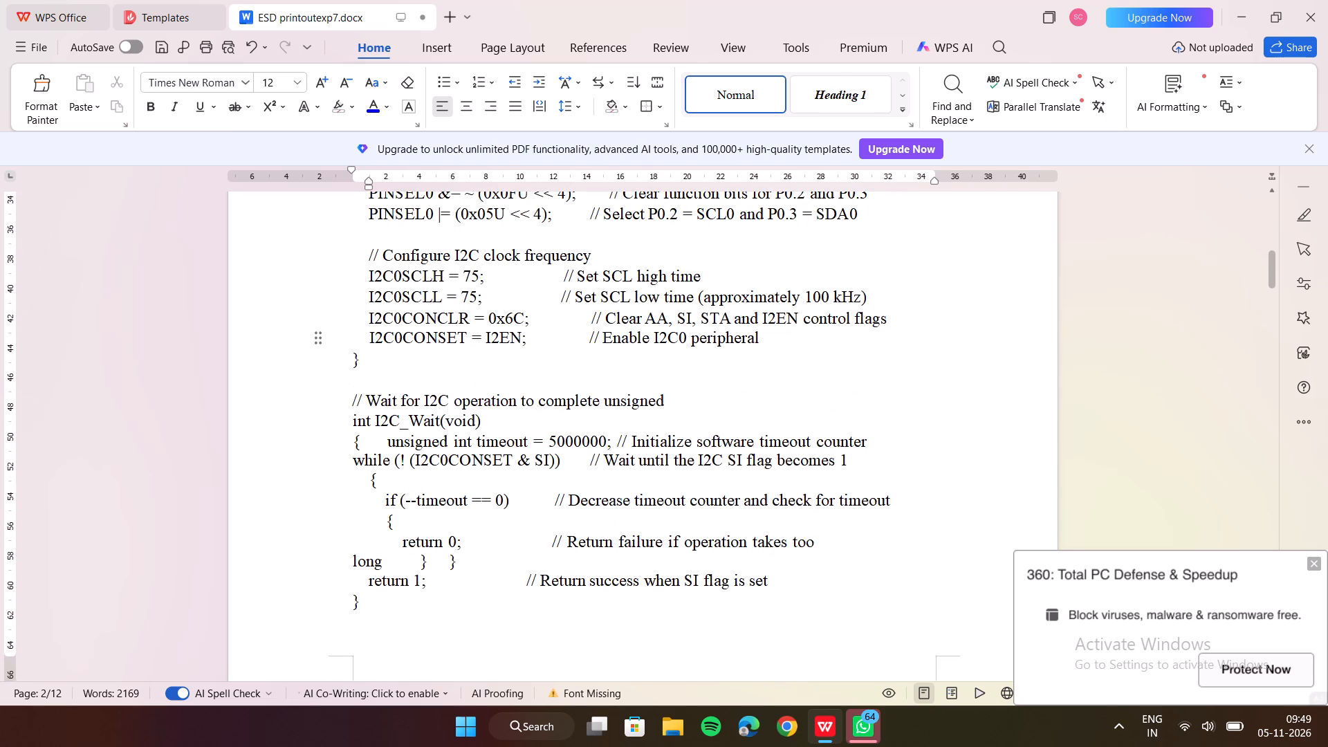
scroll(335, 448, left, 1)
click(351, 457)
key(space)
key(space)
key(space)
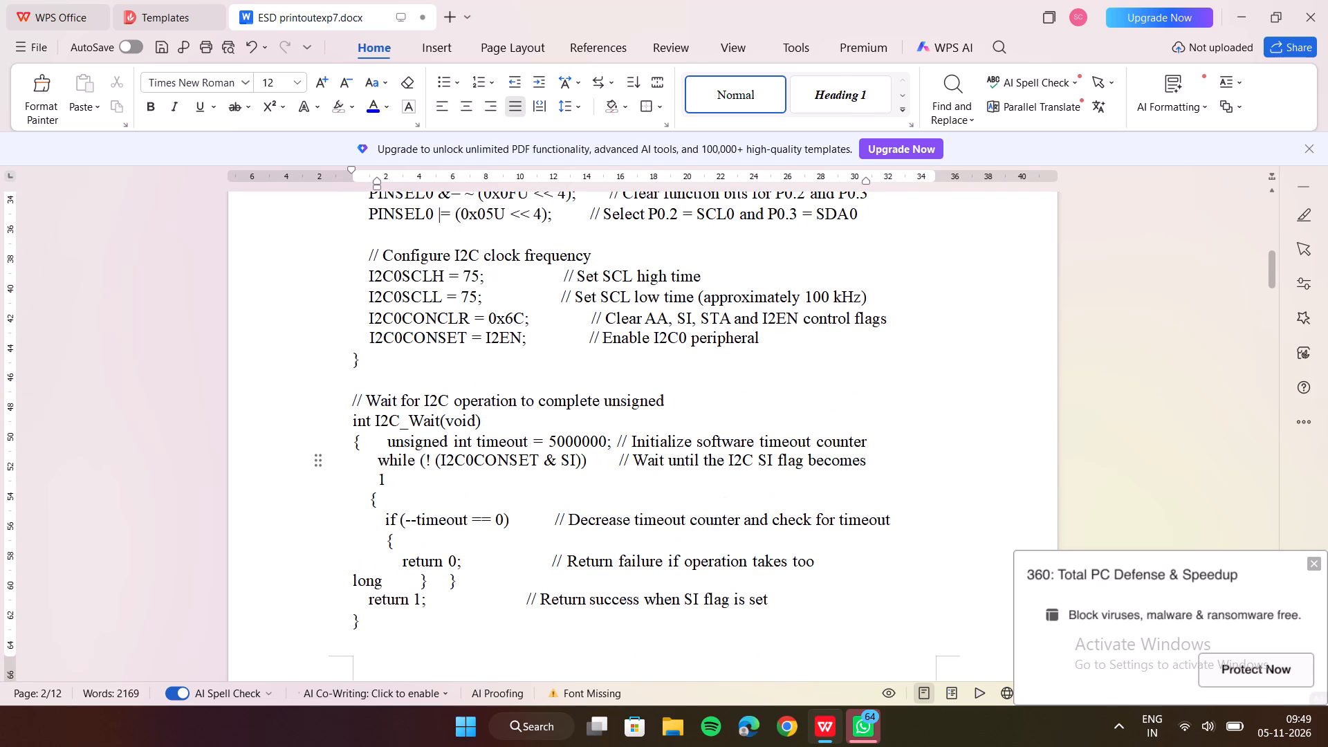
key(BackSpace)
key(BackSpace)
key(BackSpace)
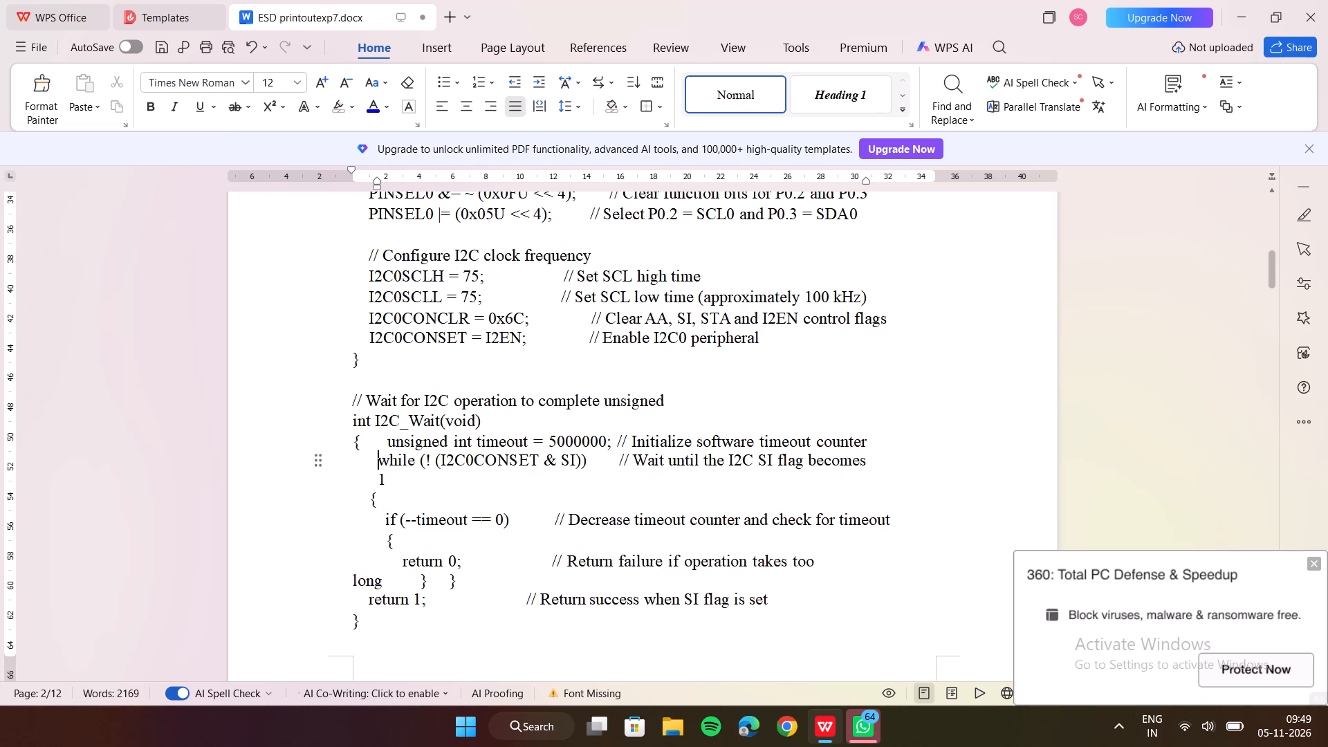
key(BackSpace)
key(ctrl+z)
key(ctrl+z)
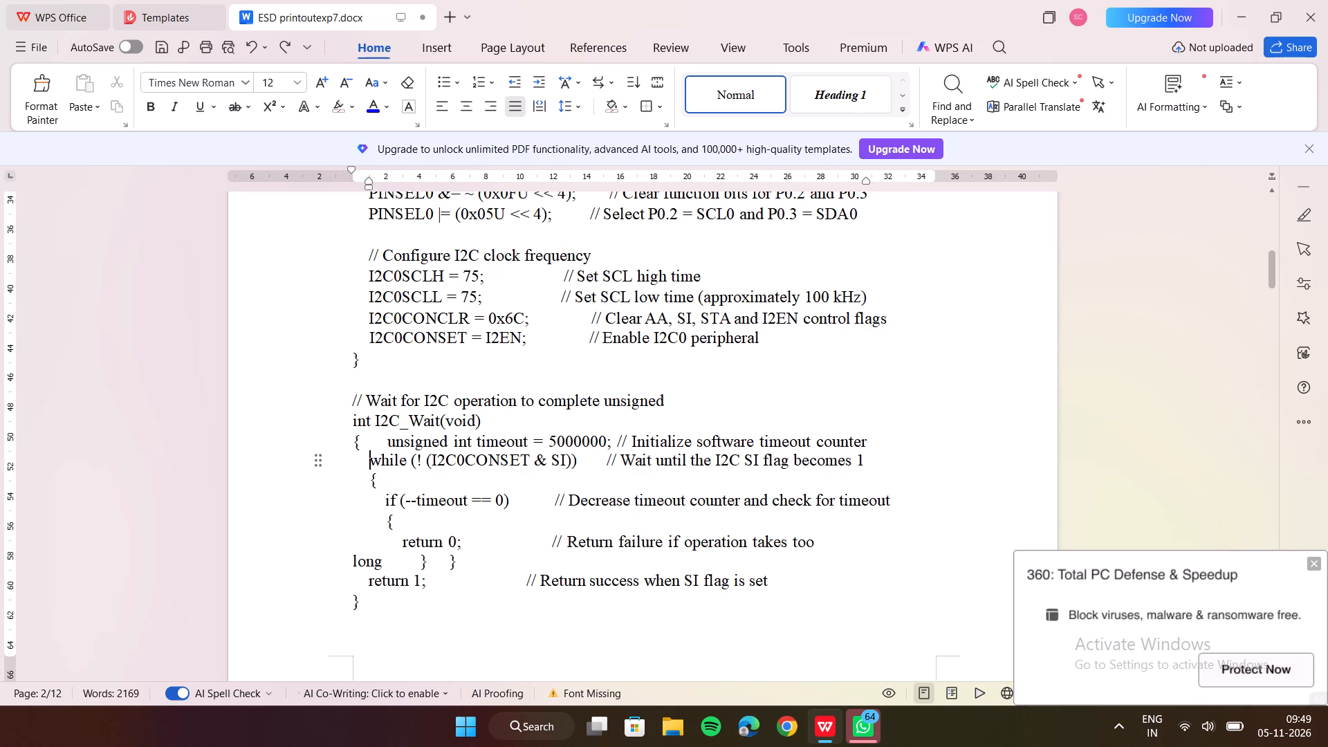
Re-space the start of the "return 0;" line so it is indented deeper than the if block's opening brace.
click(397, 537)
key(BackSpace)
key(BackSpace)
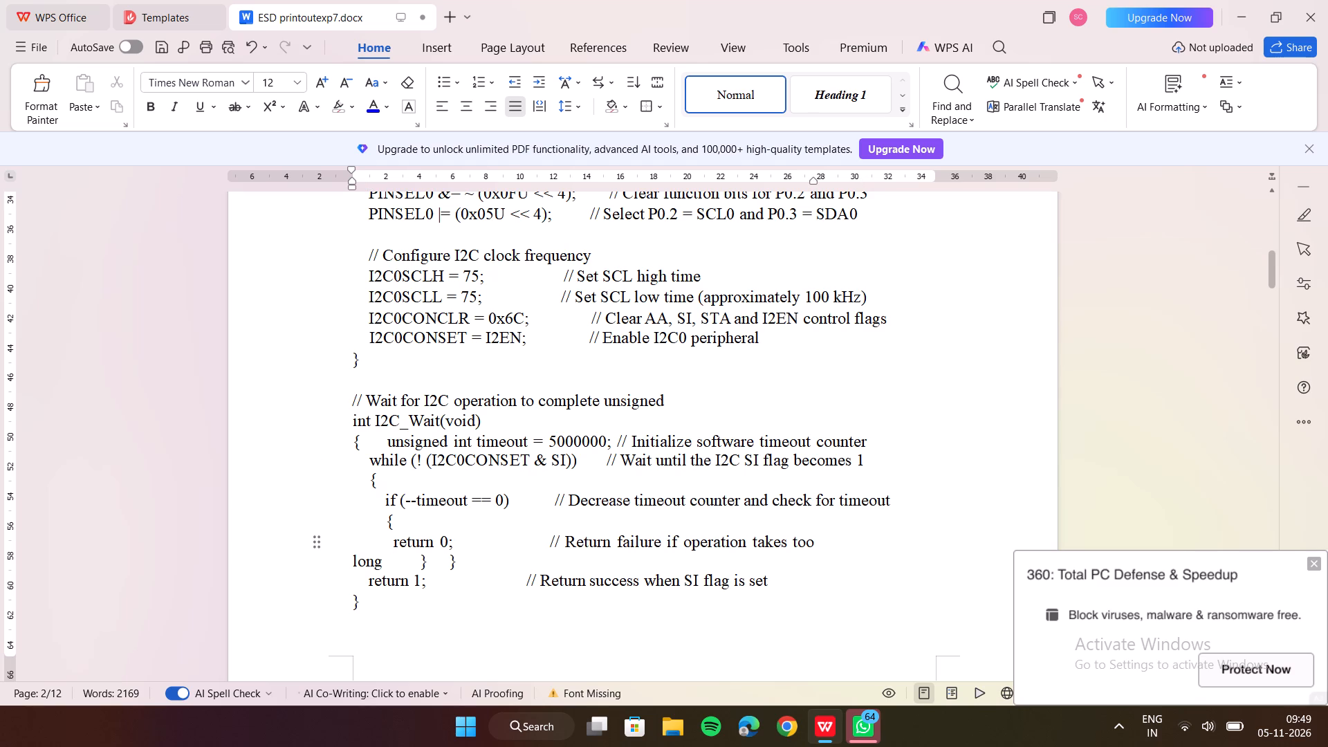
key(BackSpace)
key(BackSpace)
key(BackSpace)
key(BackSpace)
key(BackSpace)
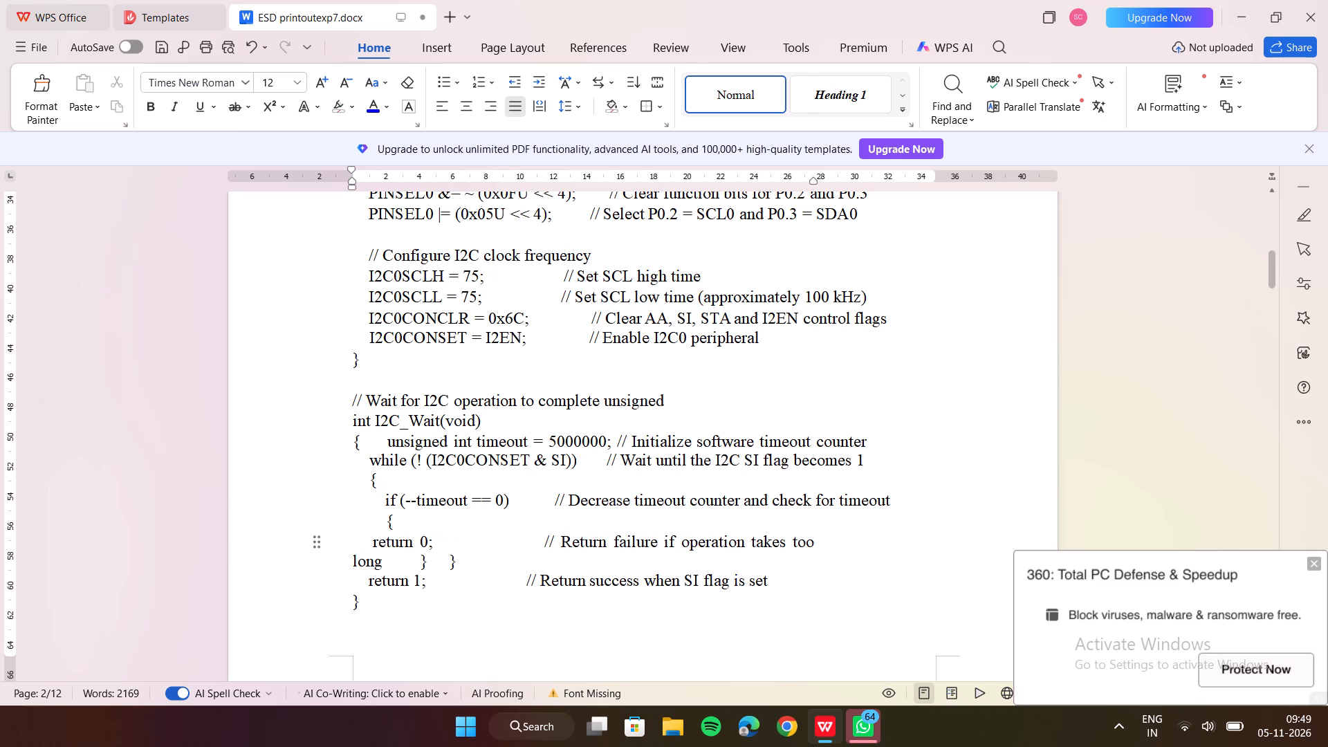
key(BackSpace)
key(BackSpace)
key(space)
key(space)
key(space)
key(space)
key(space)
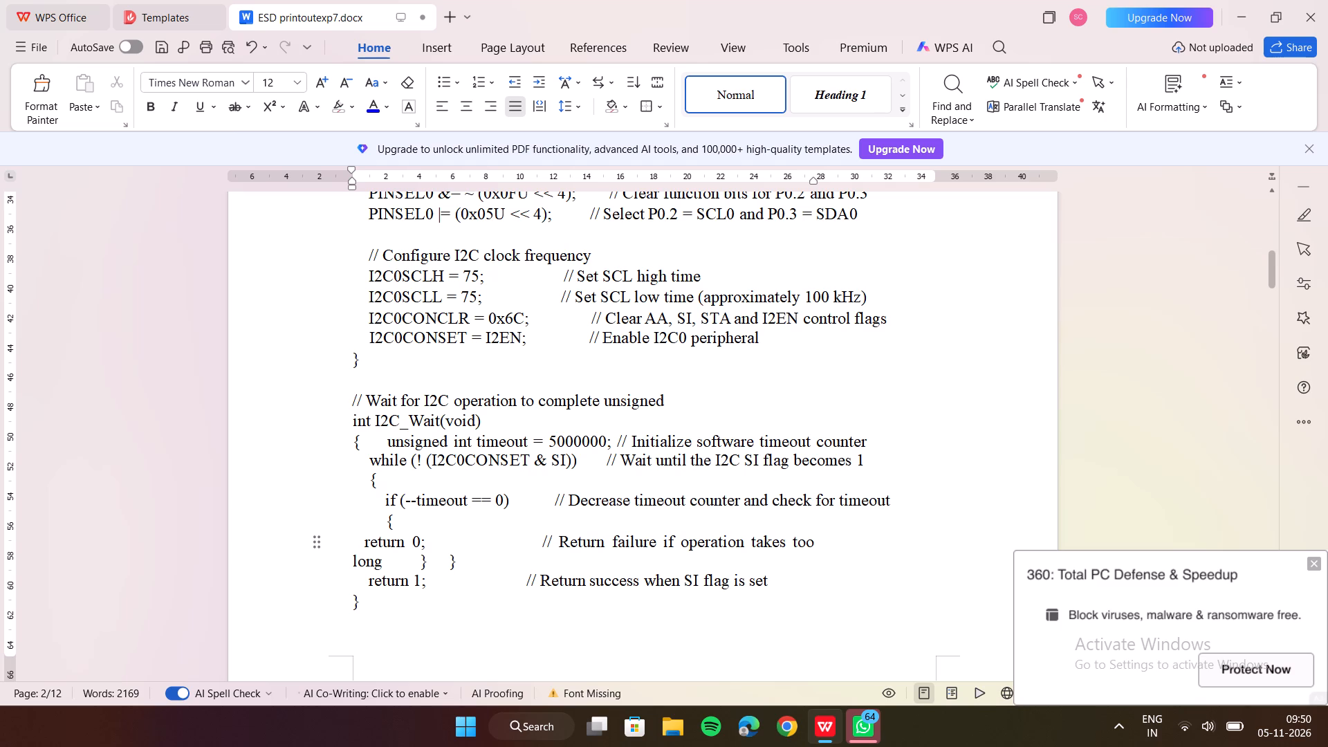
key(space)
key(space)
key(space)
key(space)
key(space)
key(space)
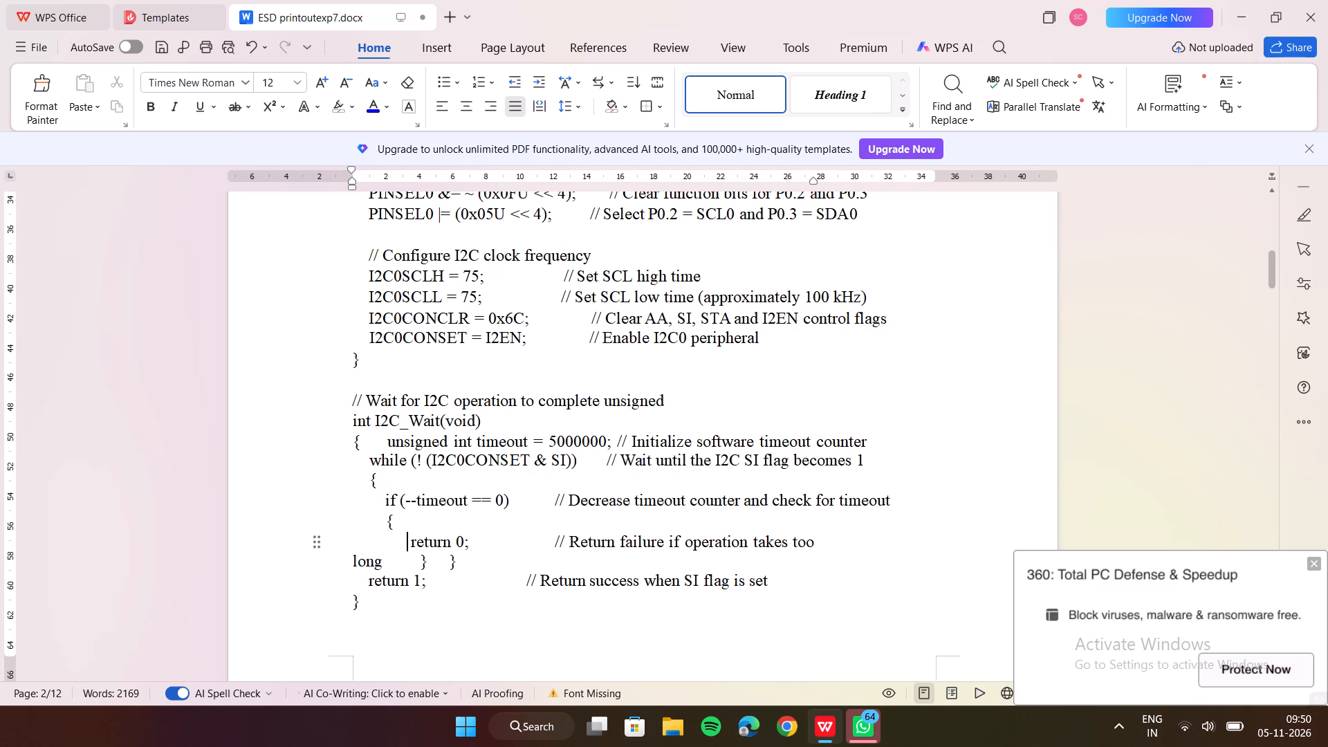
key(space)
key(space)
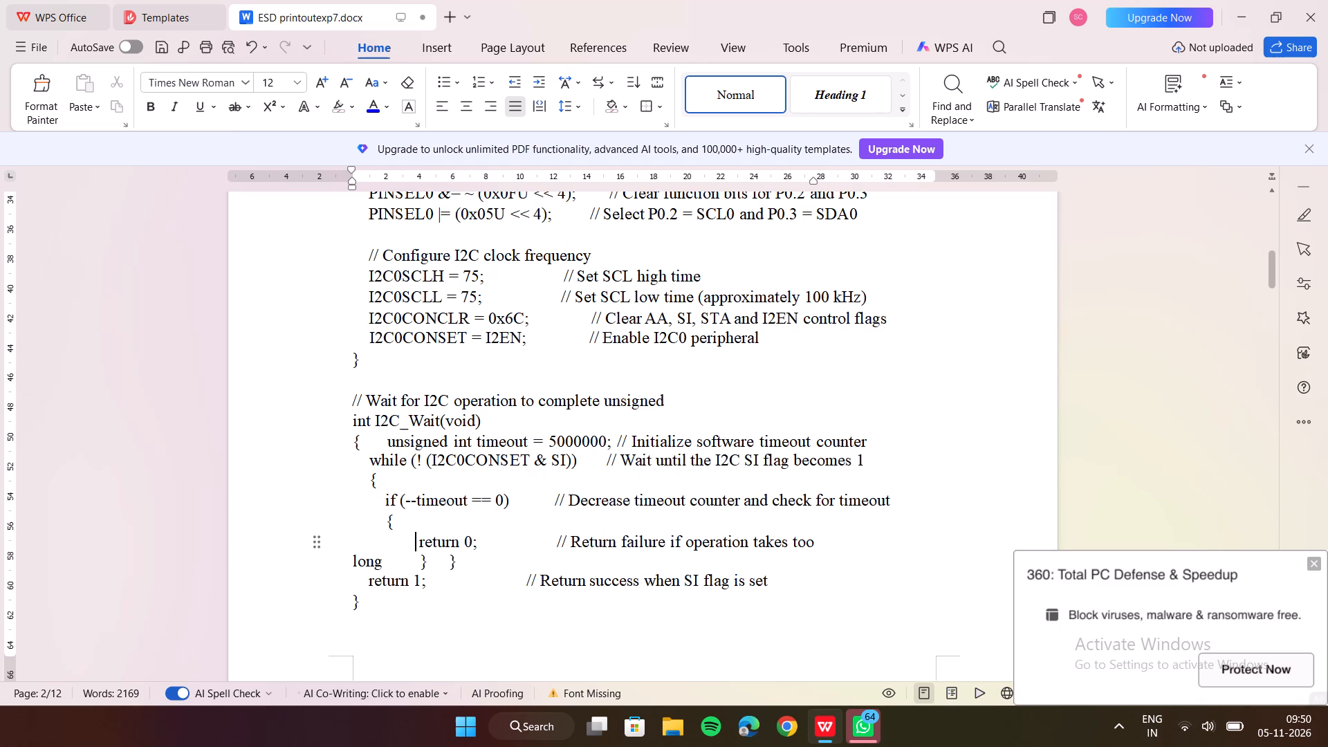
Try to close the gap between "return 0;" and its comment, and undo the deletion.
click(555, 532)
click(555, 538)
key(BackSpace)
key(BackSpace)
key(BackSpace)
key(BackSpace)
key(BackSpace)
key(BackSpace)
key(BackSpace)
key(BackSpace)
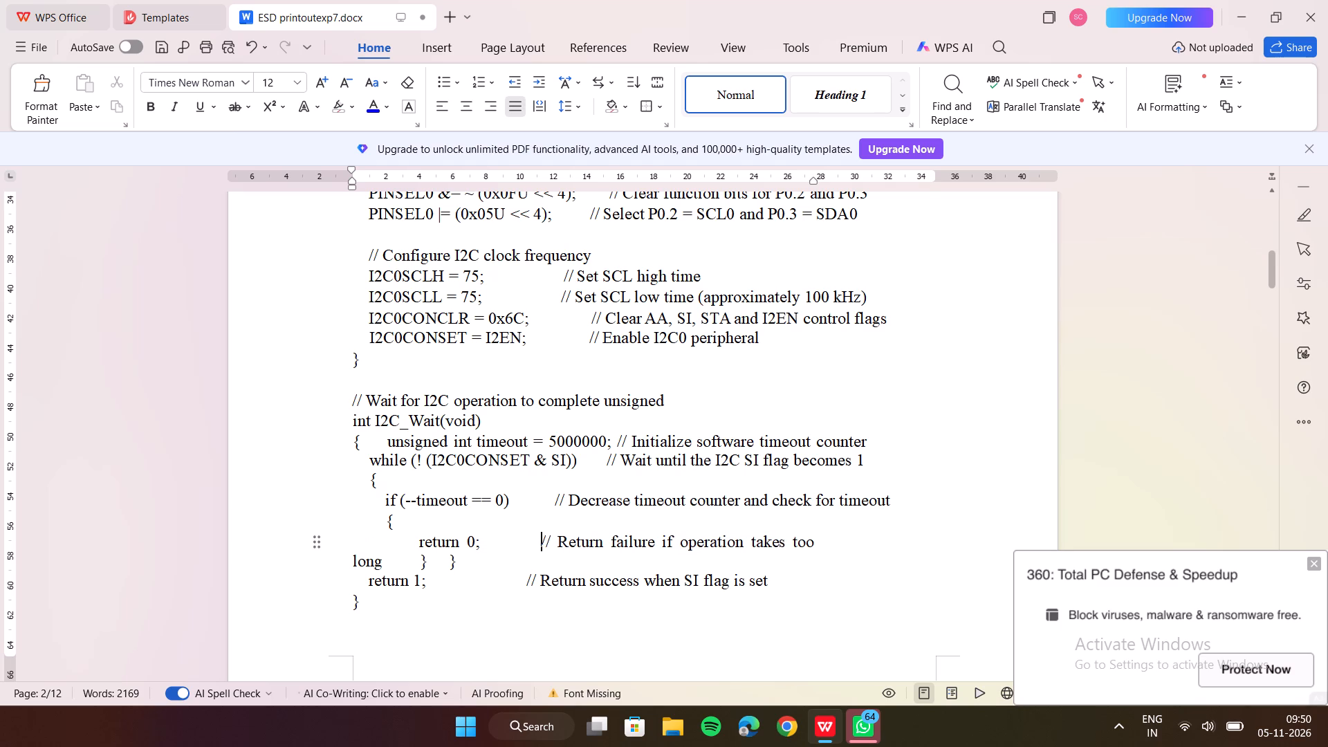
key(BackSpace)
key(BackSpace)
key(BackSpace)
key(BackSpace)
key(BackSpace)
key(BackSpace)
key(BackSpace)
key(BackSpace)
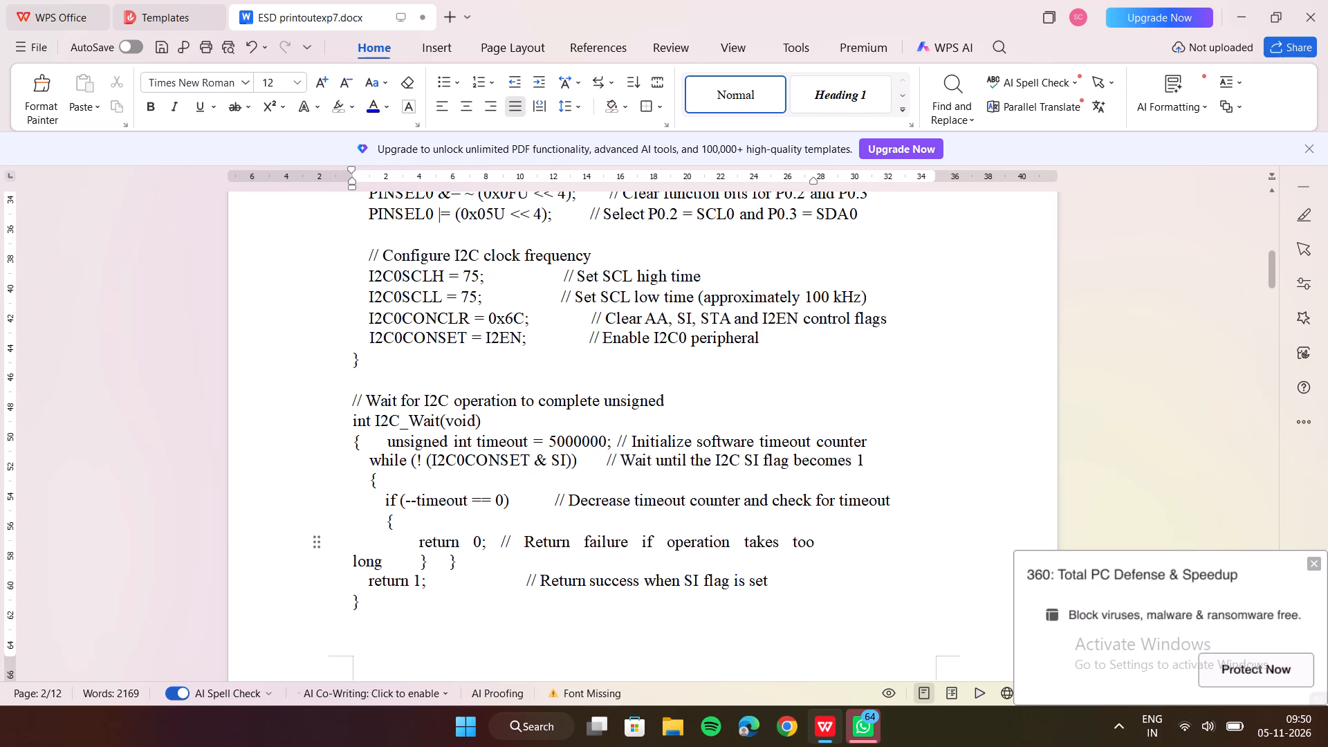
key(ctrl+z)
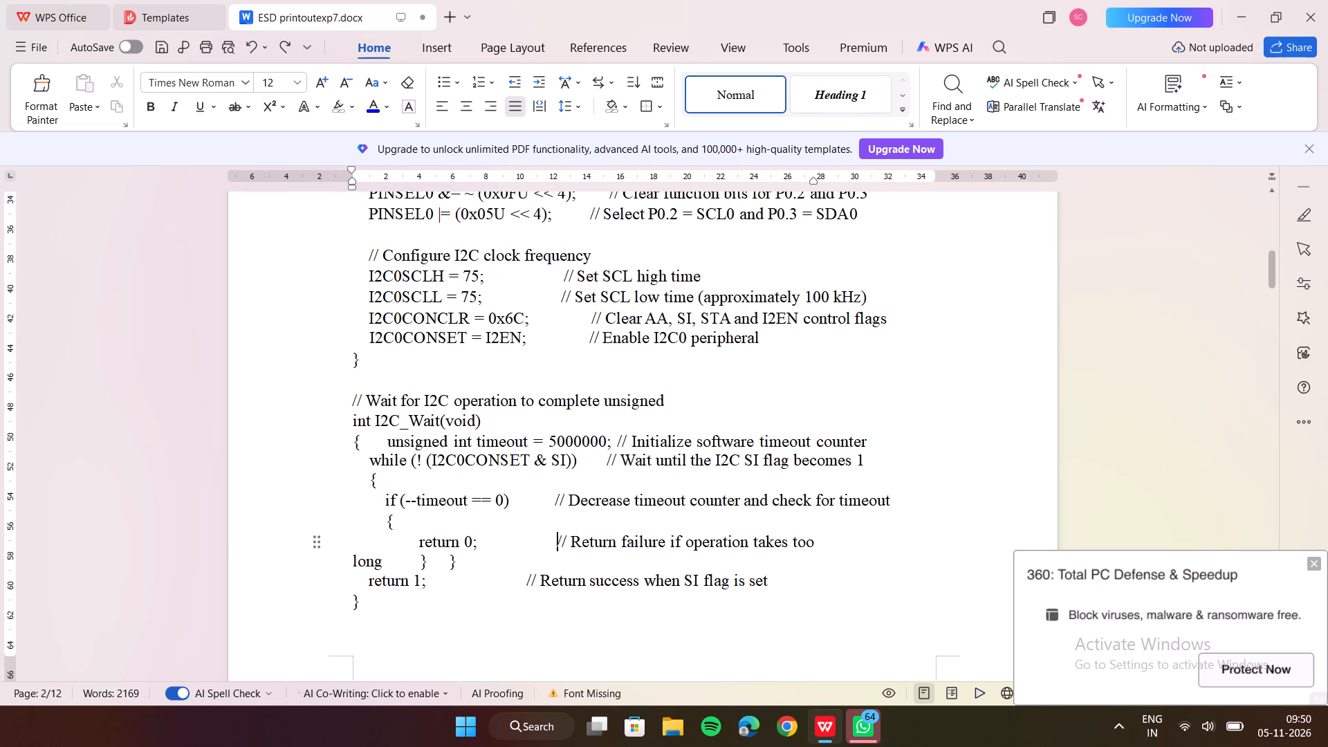
Cut the word "long" from the wrapped "return 0;" comment and reduce the gap between "too" and the closing brace to one space.
drag(387, 560, 346, 560)
key(ctrl+x)
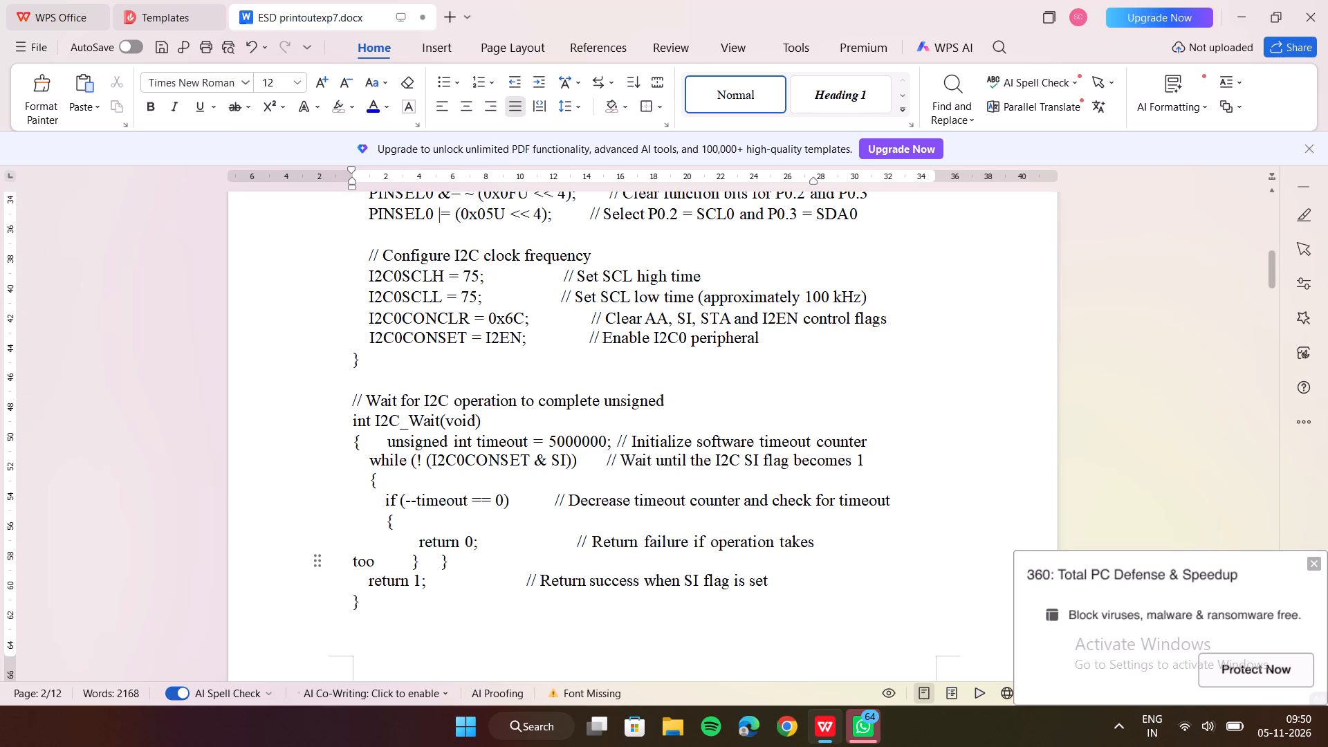
click(412, 564)
key(BackSpace)
key(BackSpace)
key(BackSpace)
key(BackSpace)
key(BackSpace)
key(BackSpace)
key(BackSpace)
key(BackSpace)
key(BackSpace)
key(BackSpace)
key(BackSpace)
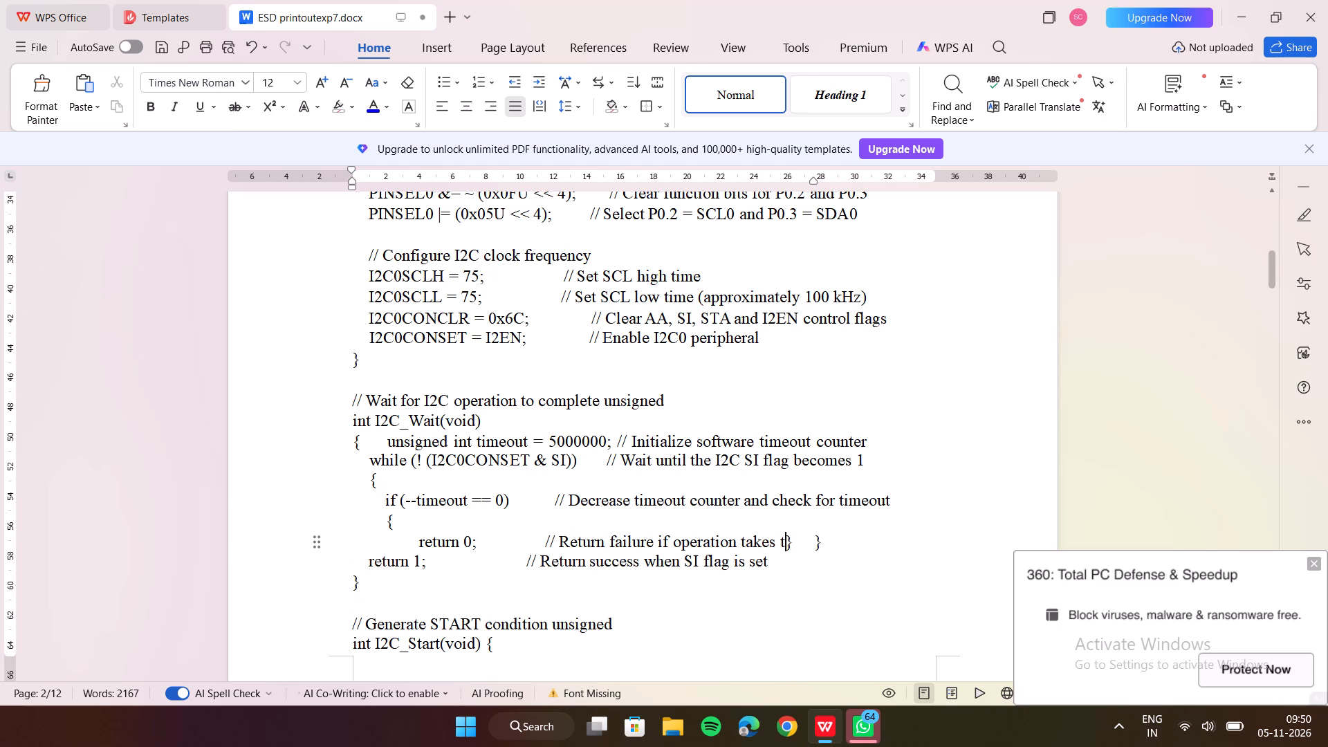
text(oo)
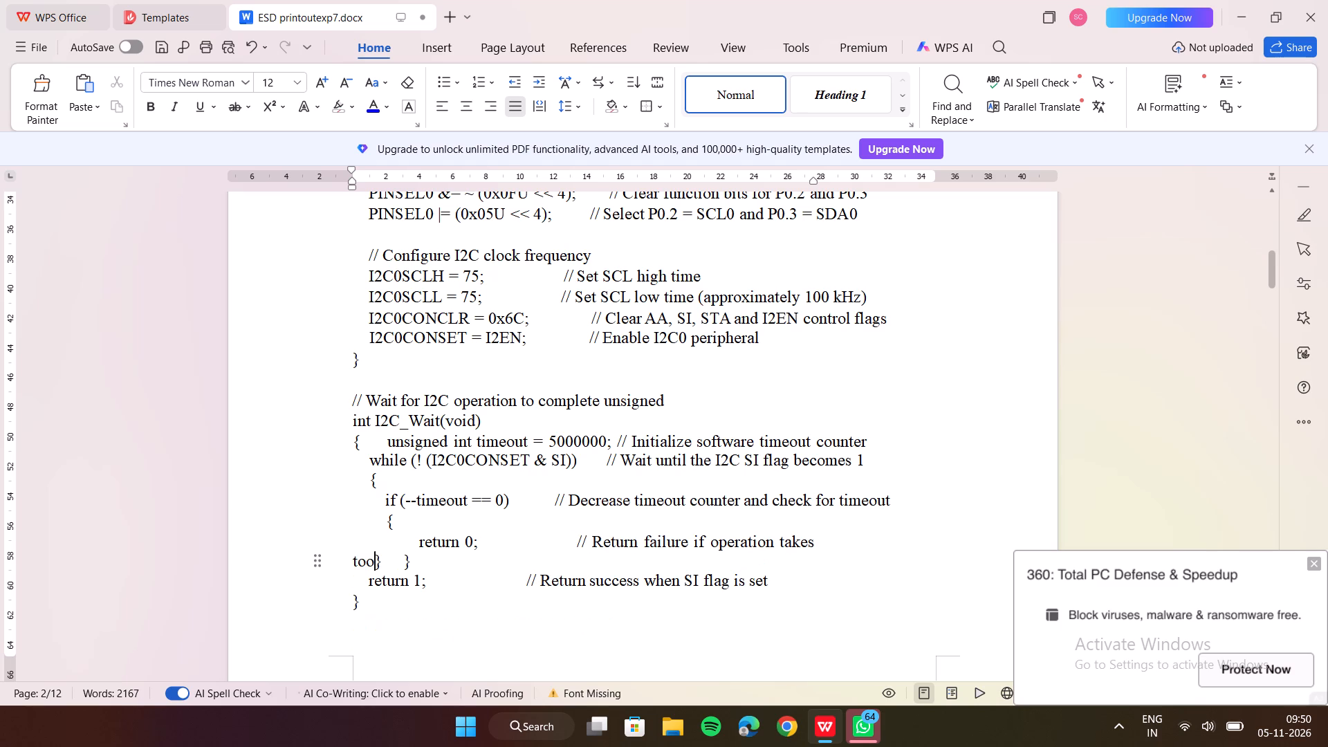
key(space)
Delete the comment "// Return failure if operation takes too" after "return 0;".
click(564, 536)
drag(569, 542, 789, 557)
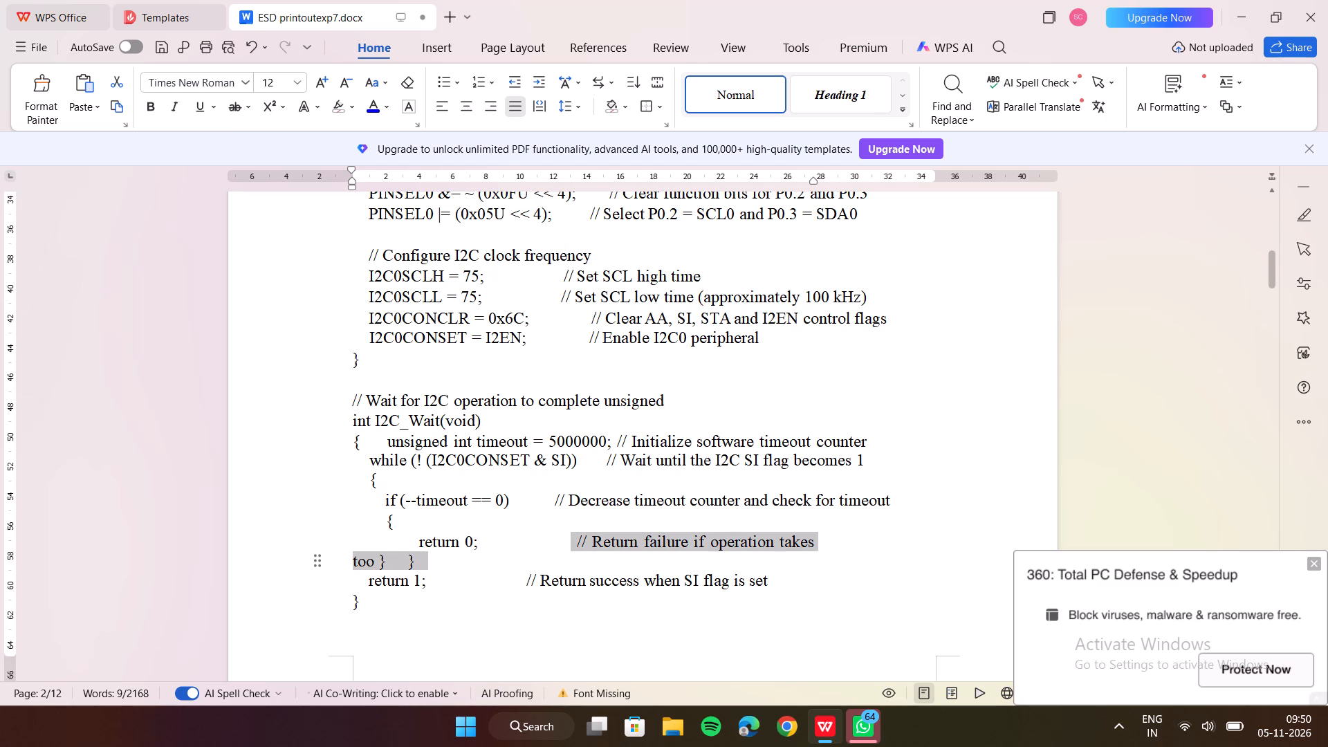
drag(789, 557, 371, 564)
key(BackSpace)
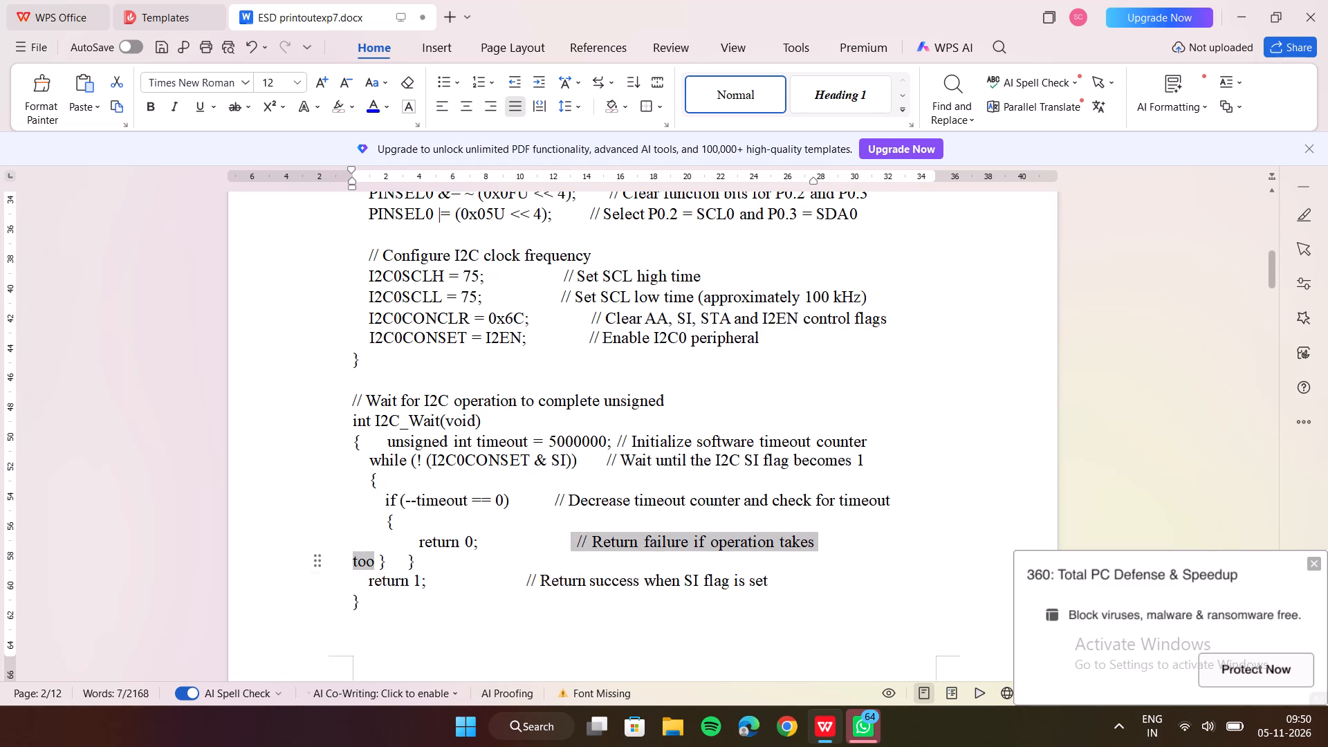
Put the two closing braces after "return 0;" on separate lines and indent each to its block level.
key(Return)
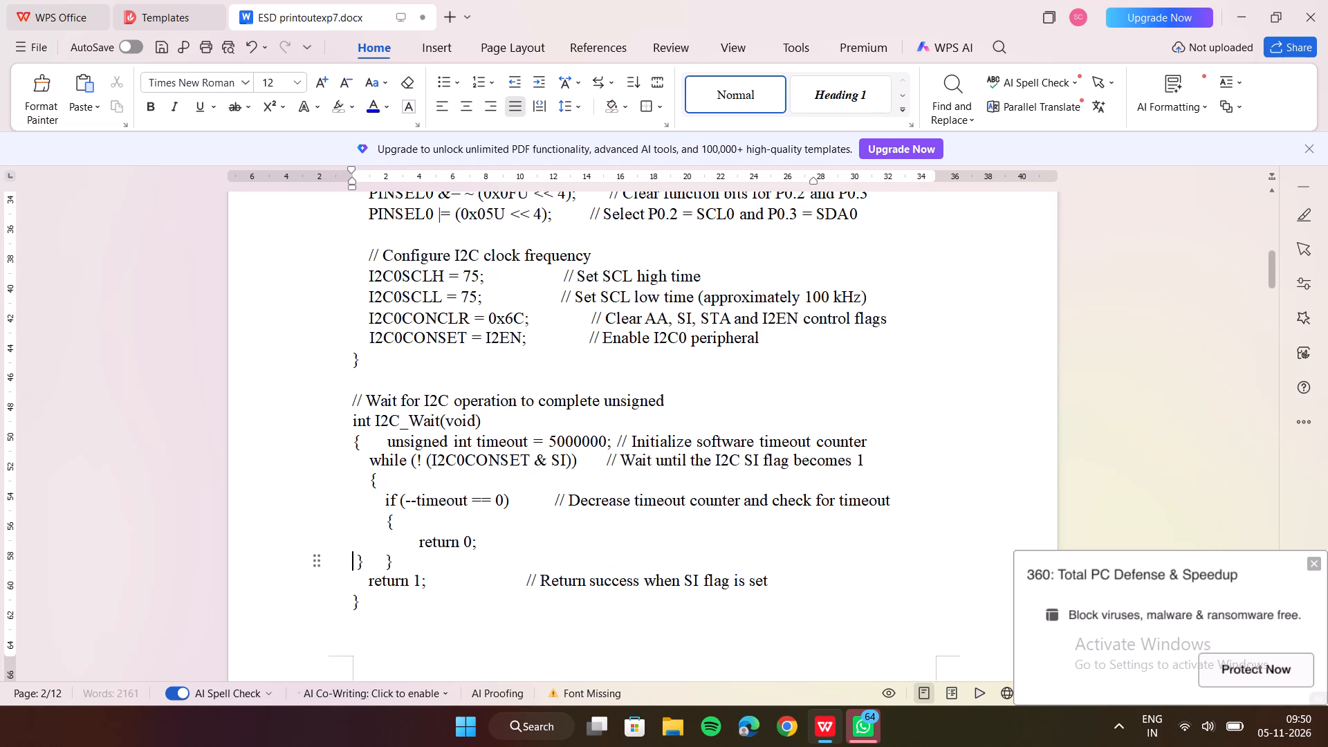
key(space)
key(space)
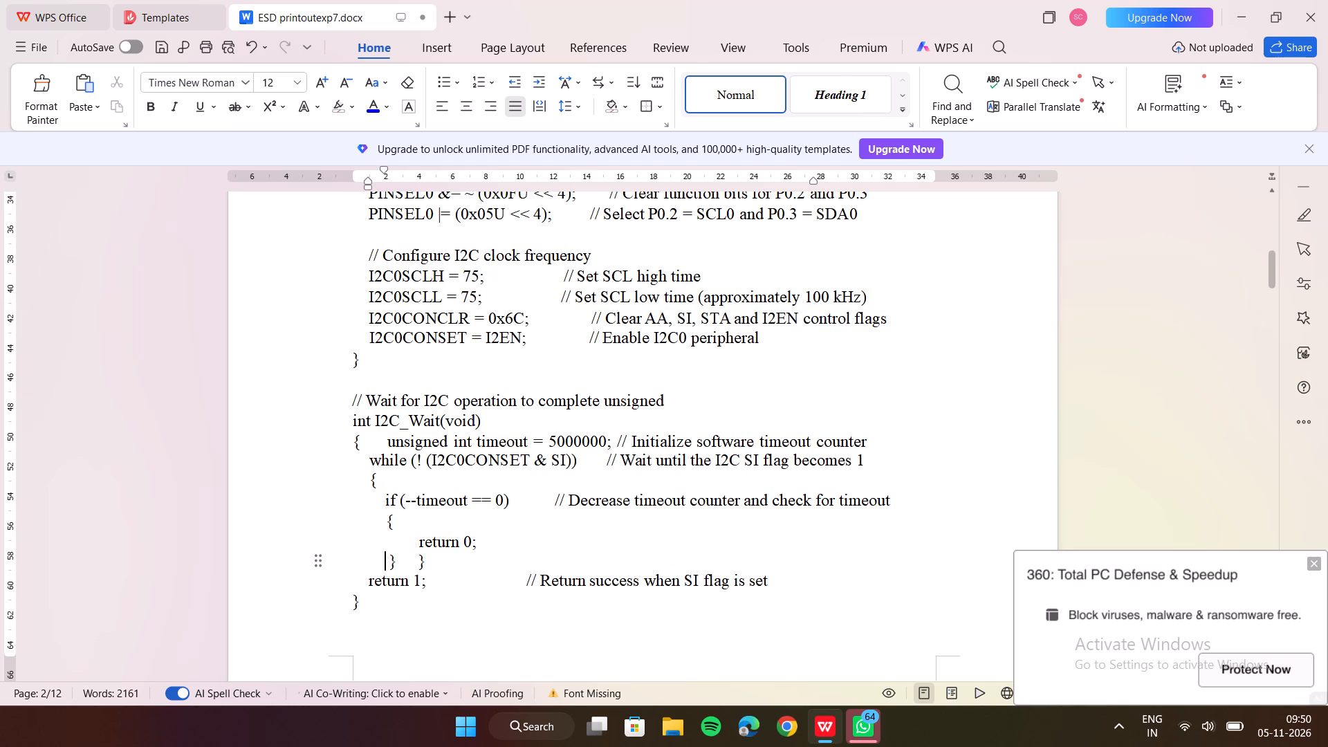
click(418, 564)
key(Return)
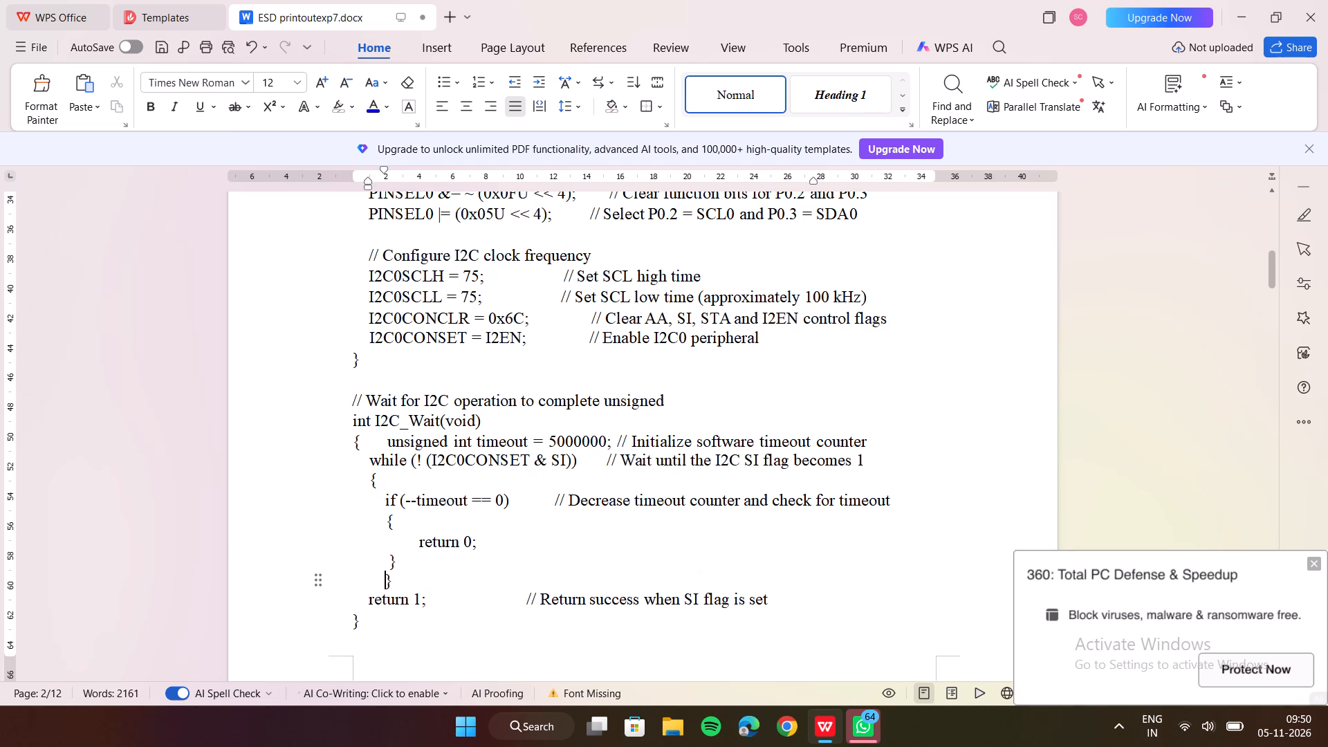
key(BackSpace)
key(space)
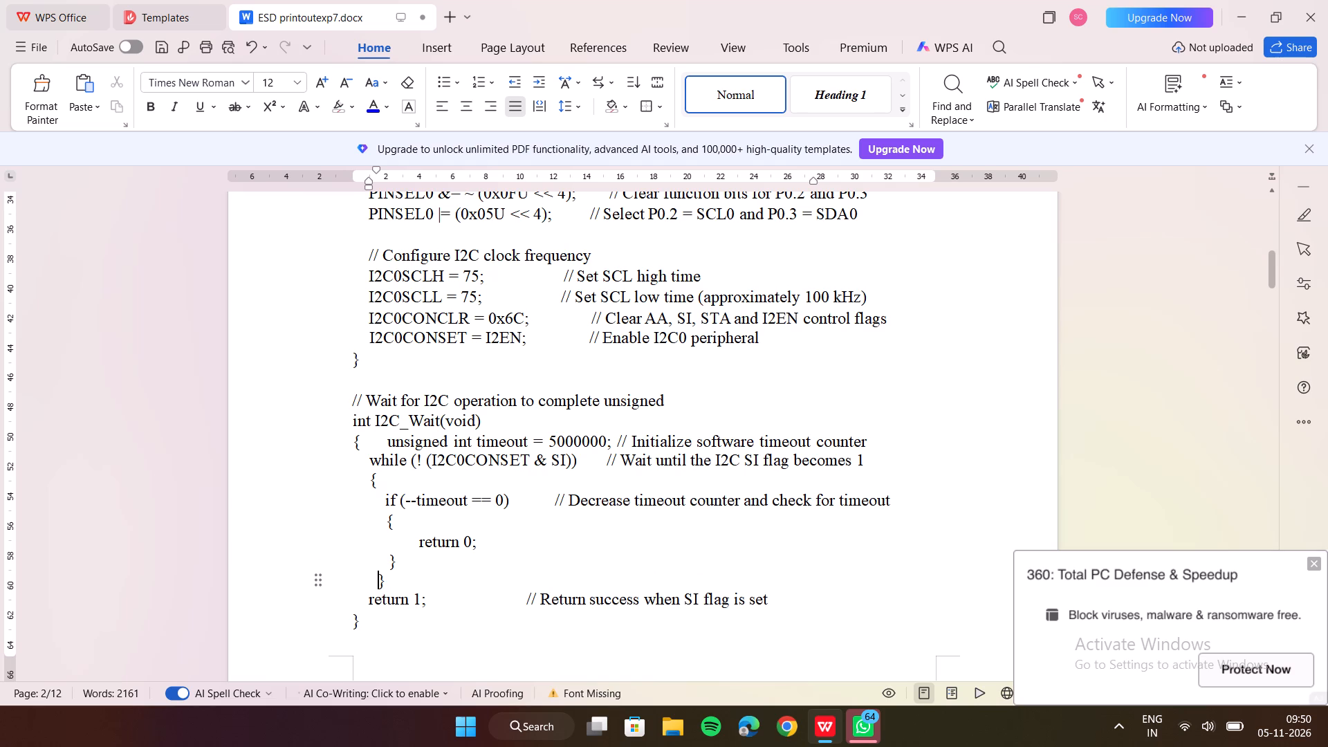
Add the comment "//return if function is taking too long" after "return 0;", lined up near the comments above.
click(561, 537)
key(space)
key(space)
key(space)
text(//return if function is taking too lon)
key(g)
scroll(561, 537, down, 1)
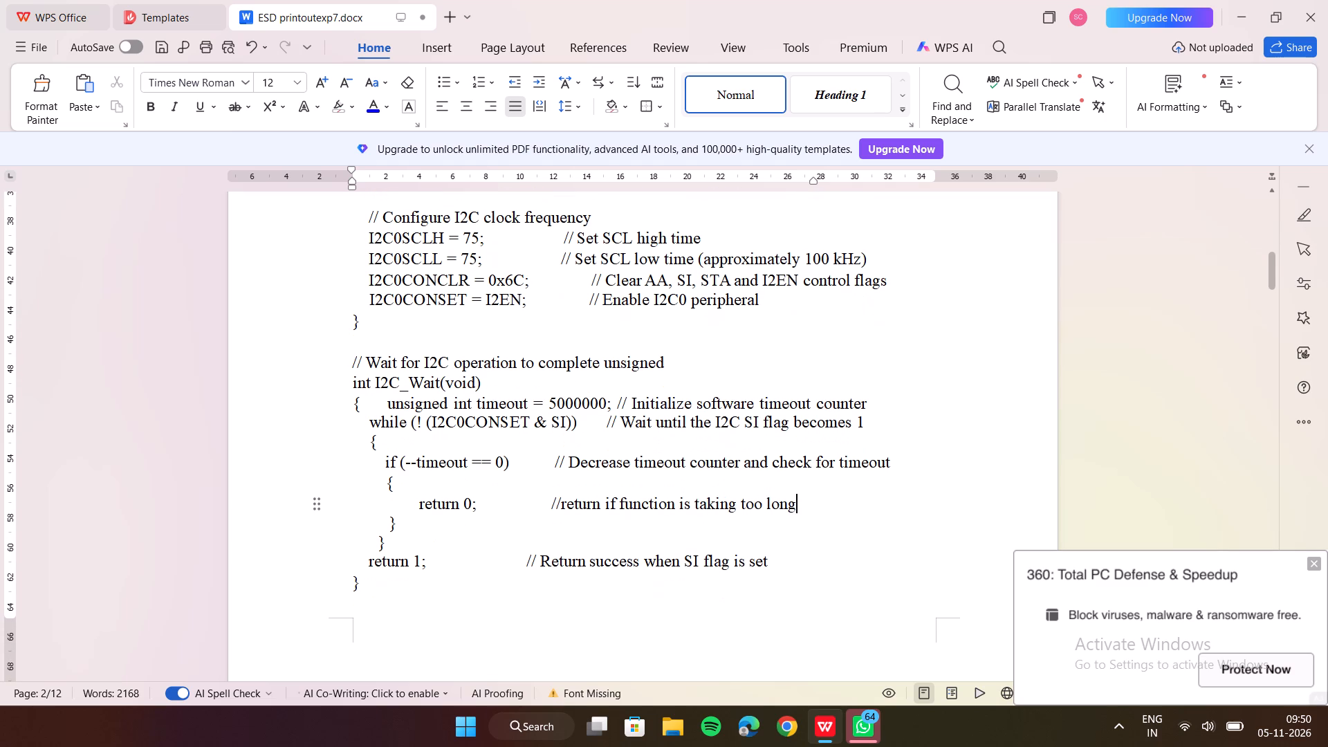
Shift the comment "// Return success when SI flag is set" five spaces further along the "return 1;" line.
click(521, 556)
key(space)
key(space)
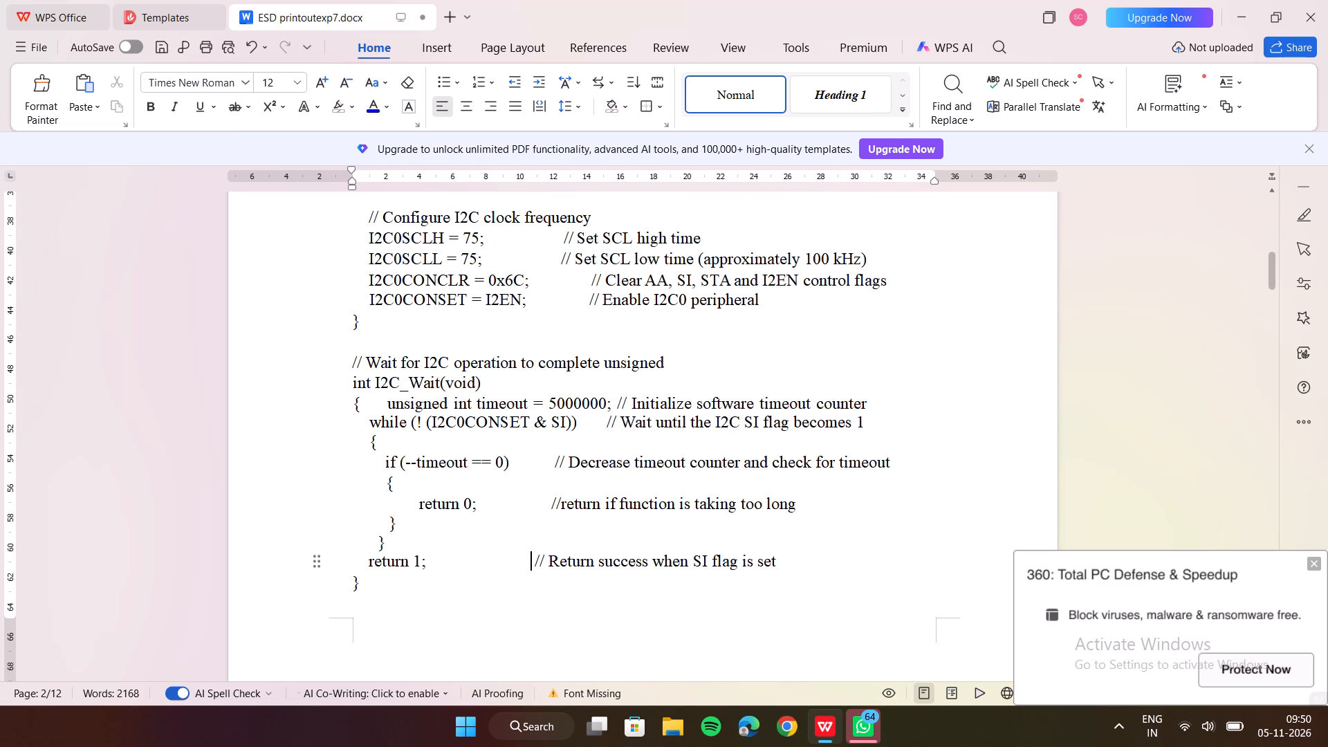
key(space)
key(space)
key(space)
Put the opening brace of int I2C_Start(void) on its own line below the function header.
scroll(521, 556, down, 1)
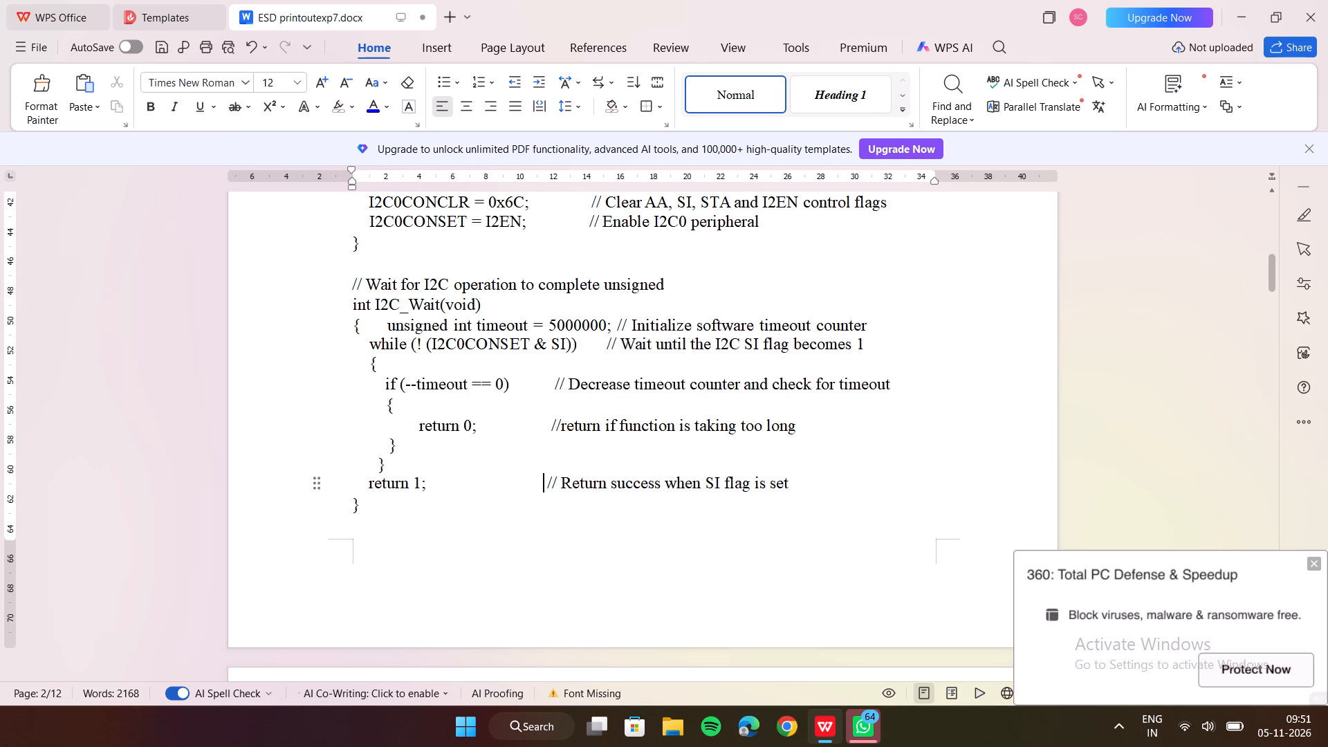
scroll(521, 556, down, 4)
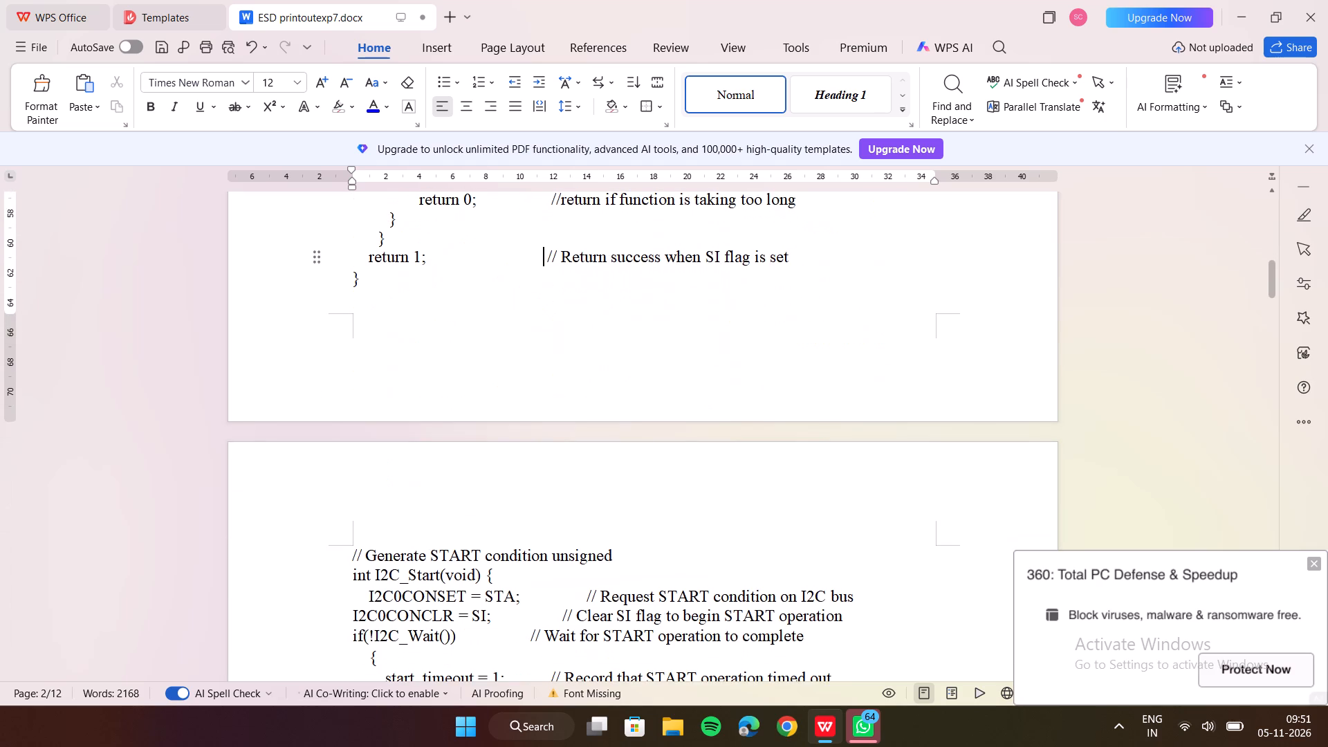
scroll(521, 556, down, 2)
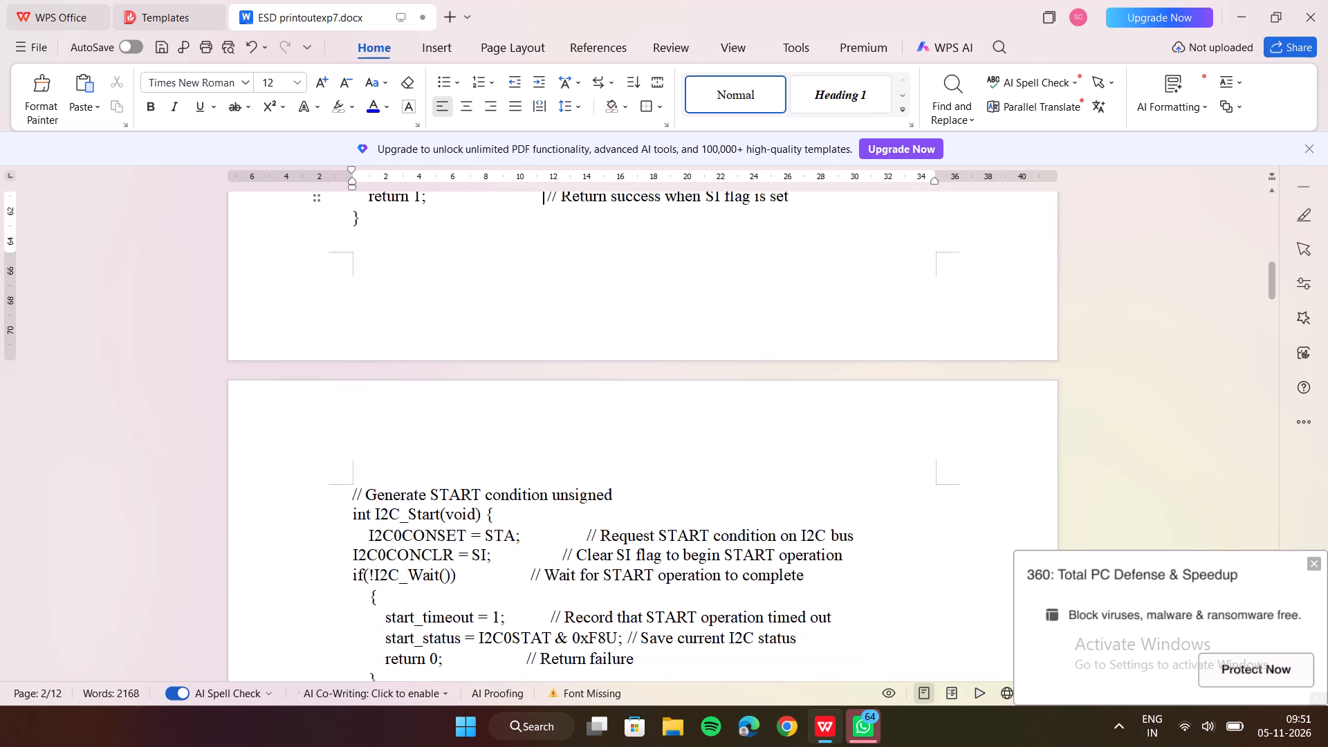
click(486, 513)
key(Return)
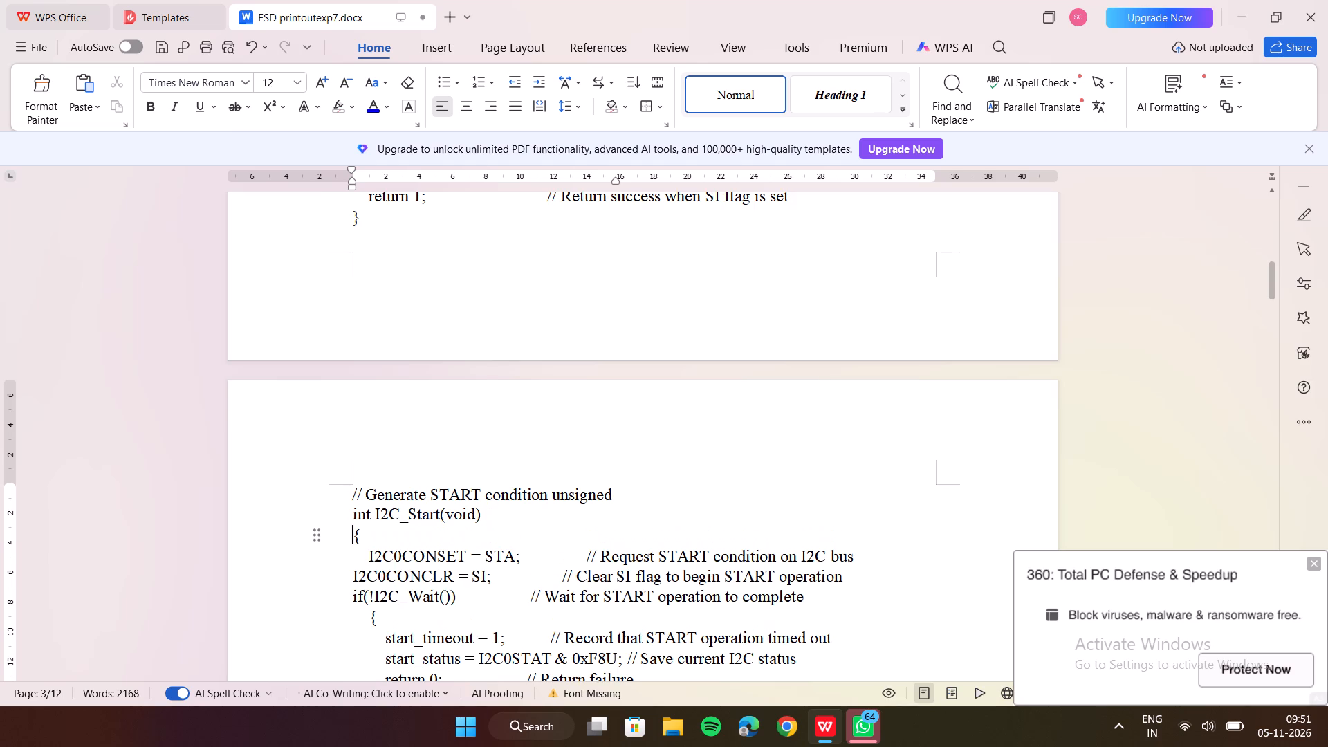
Indent "I2C0CONCLR = SI;" in I2C_Start by two spaces to match the statement above it.
click(350, 575)
key(space)
key(space)
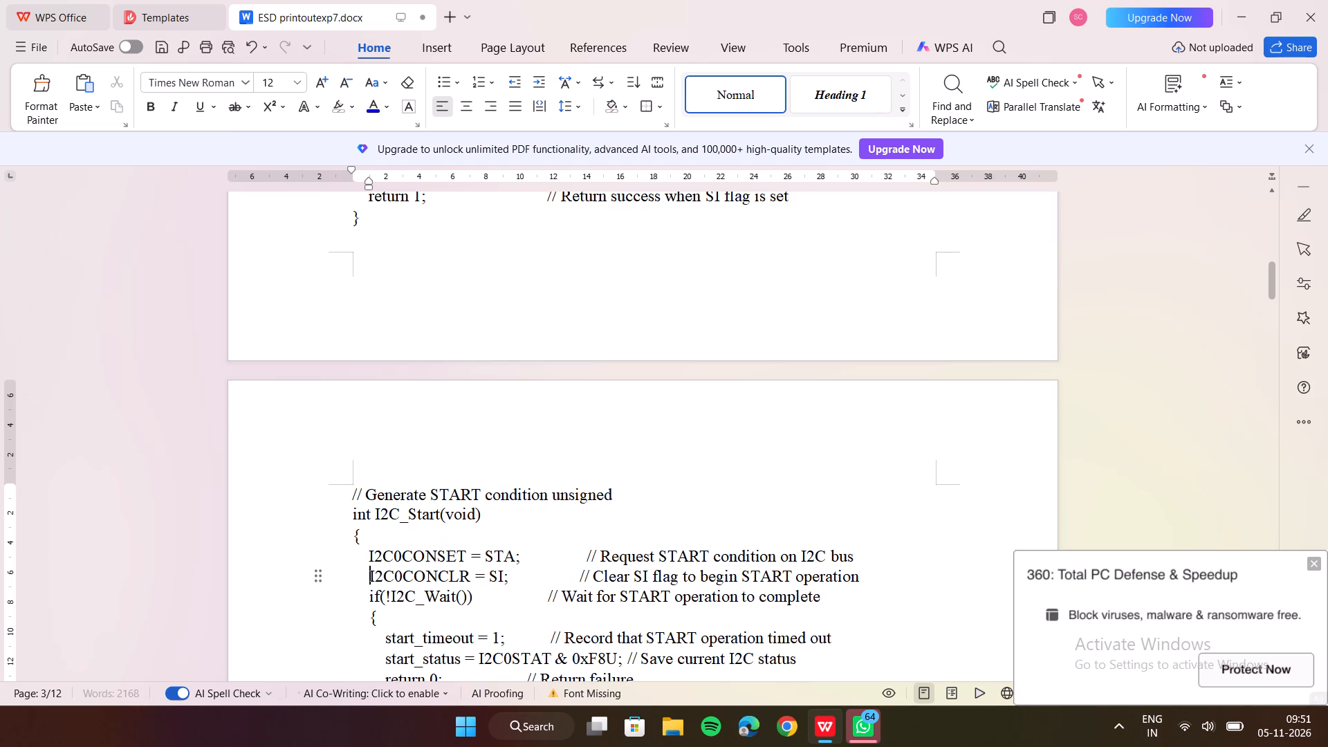
Line up the comment "// Wait for START operation to complete" with the comment on the line above.
scroll(350, 575, down, 1)
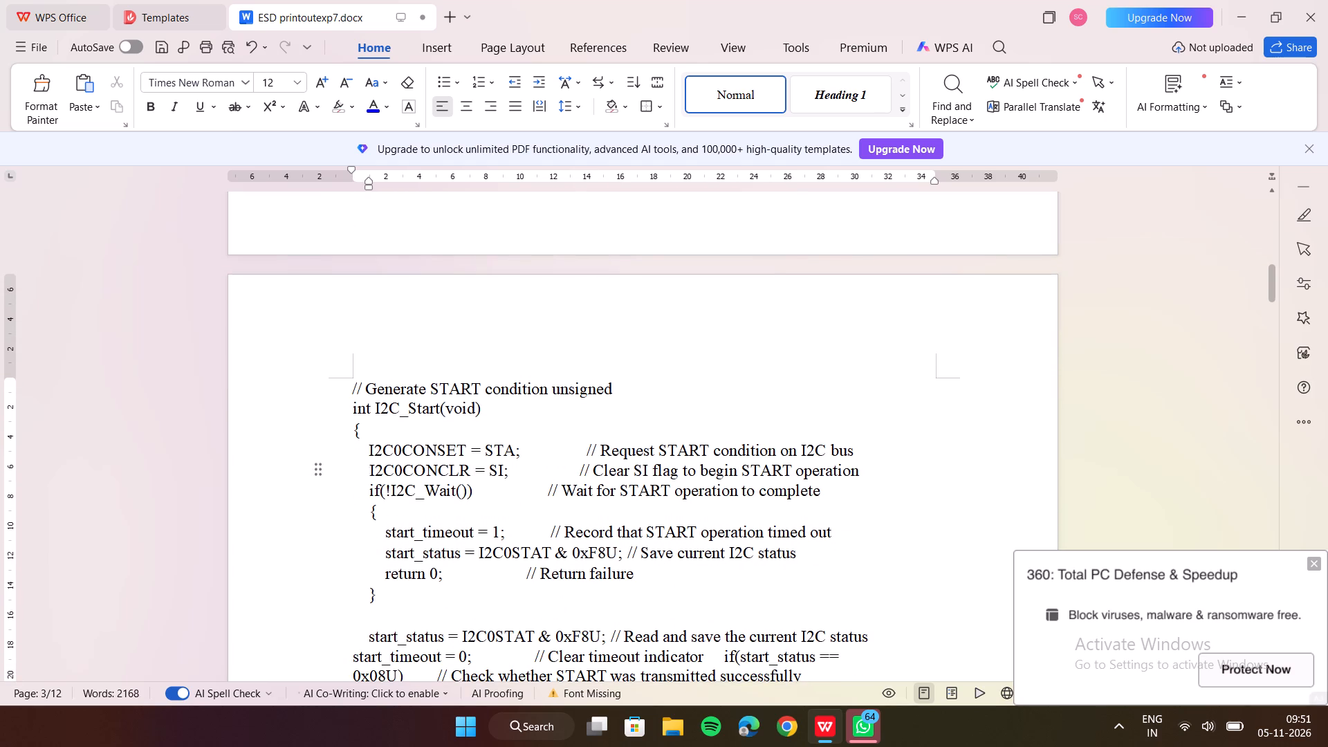
scroll(416, 582, down, 1)
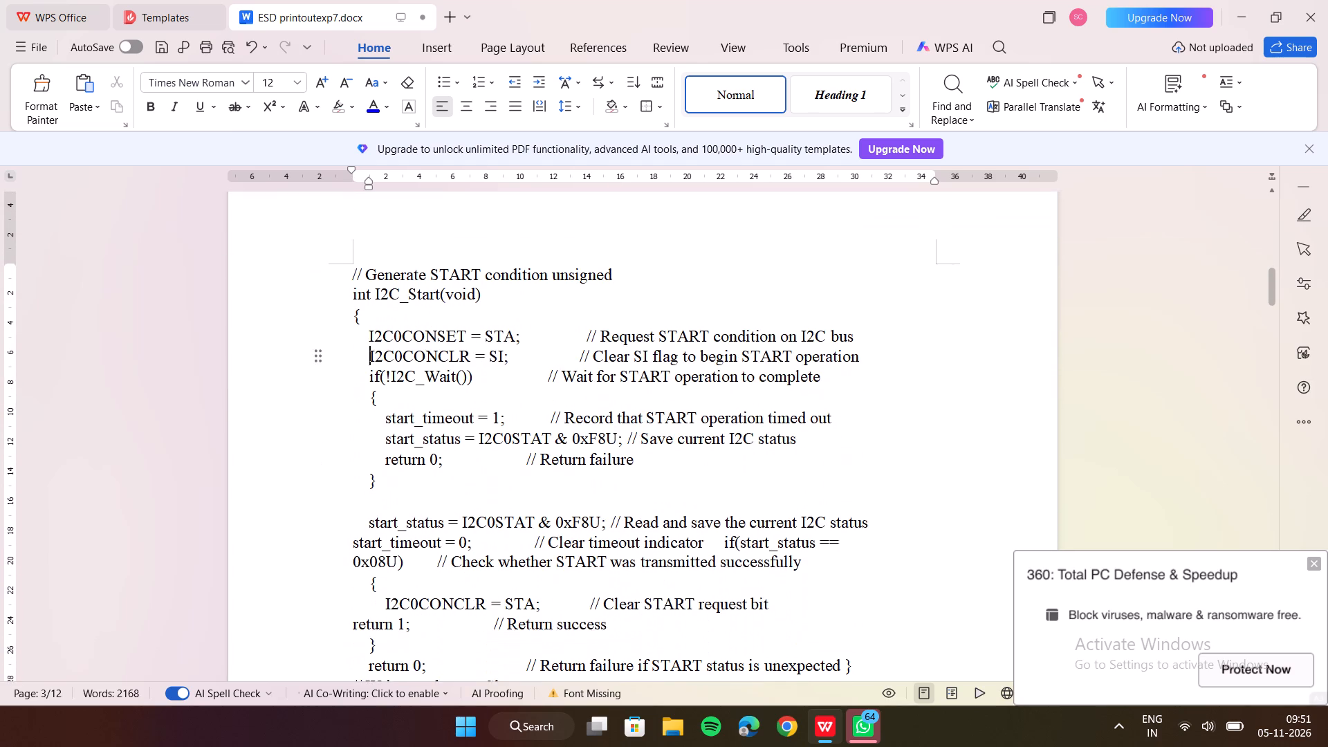
scroll(416, 582, down, 1)
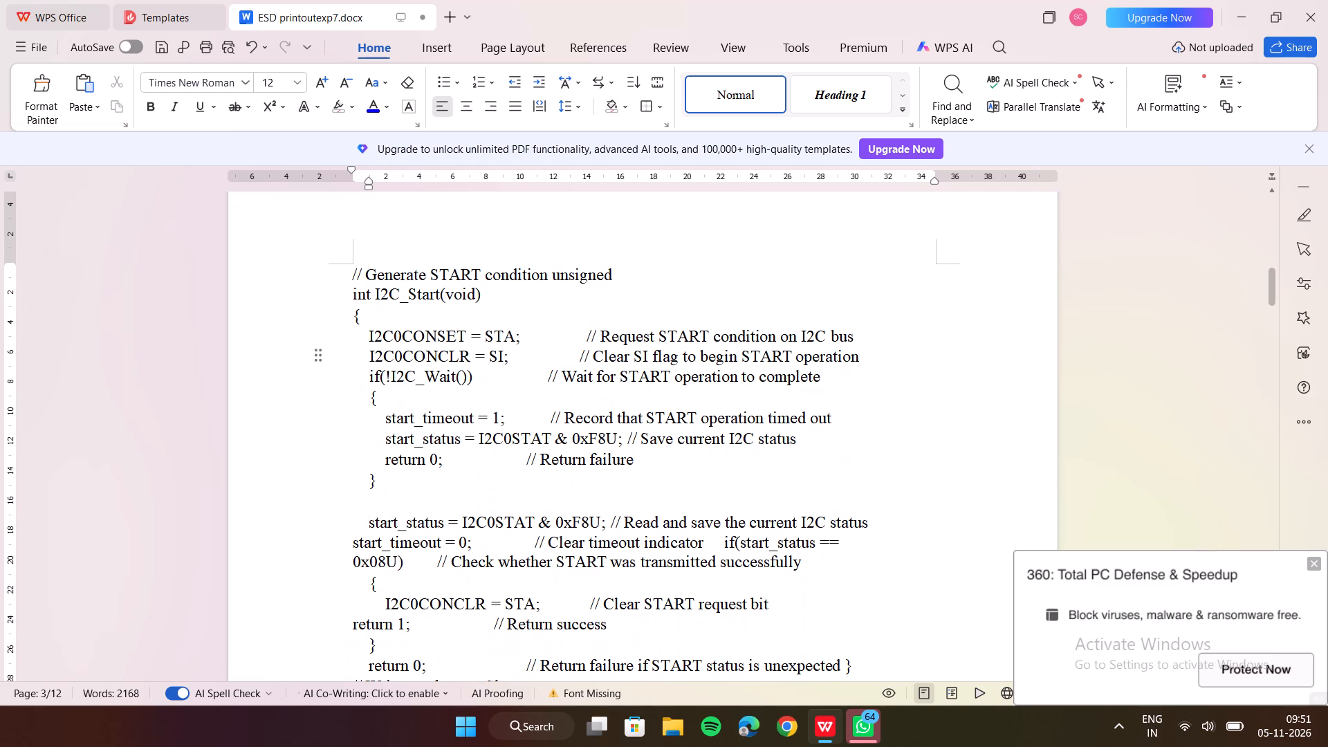
click(545, 377)
click(545, 377)
key(space)
key(space)
key(space)
key(space)
key(space)
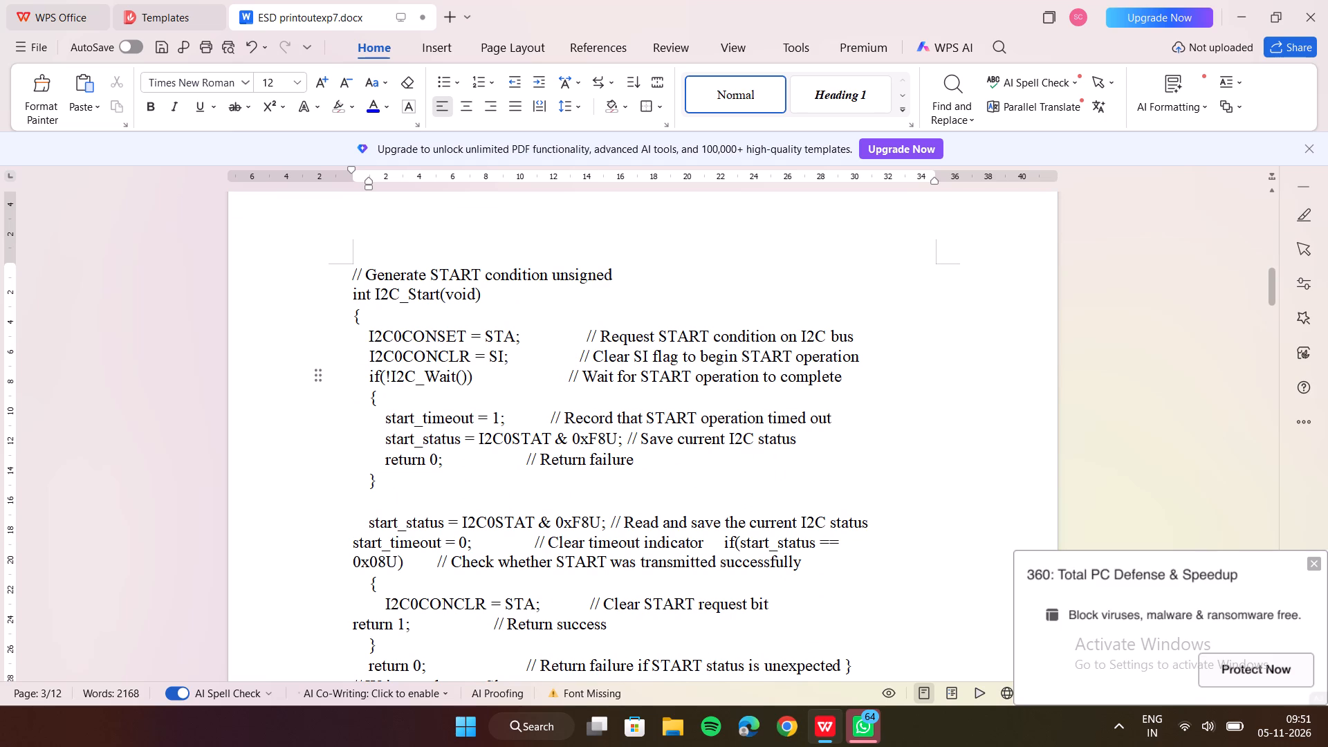
key(Tab)
key(BackSpace)
key(BackSpace)
key(BackSpace)
key(BackSpace)
key(BackSpace)
key(BackSpace)
key(BackSpace)
key(BackSpace)
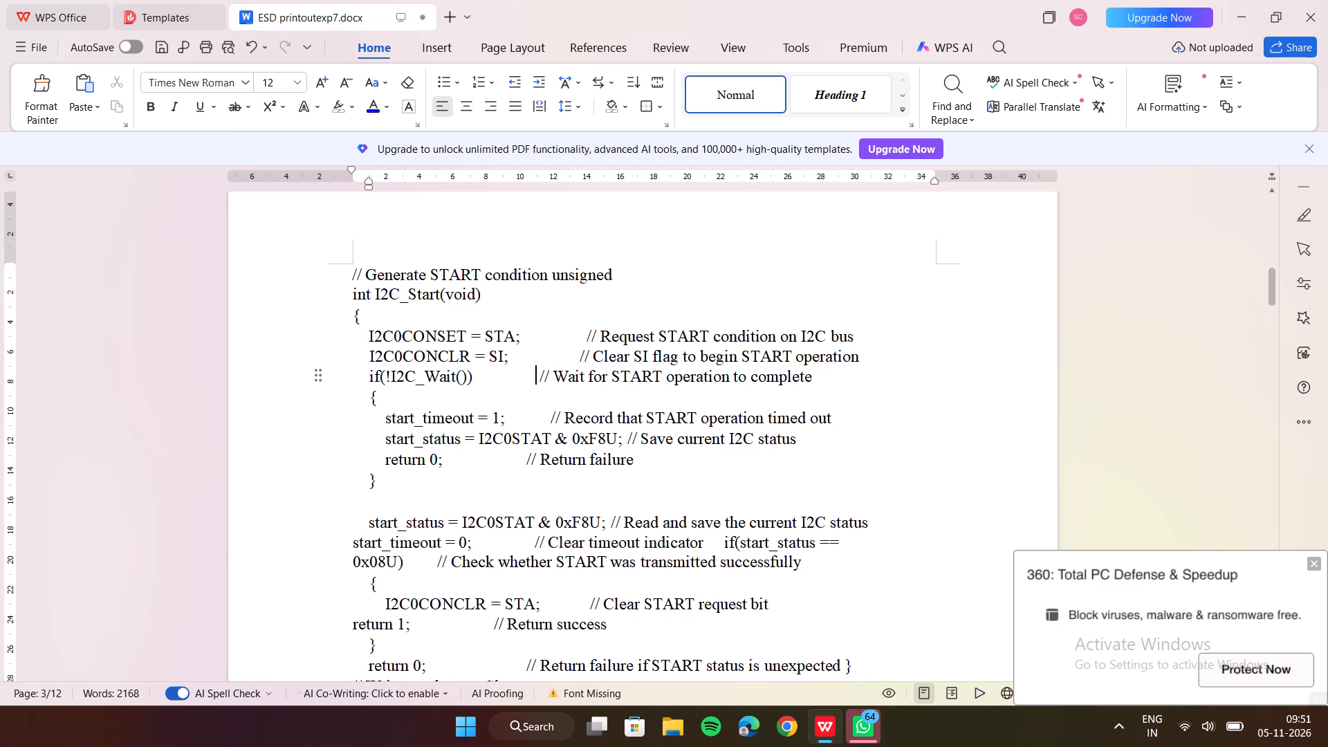
key(Tab)
key(Tab)
key(BackSpace)
key(BackSpace)
key(BackSpace)
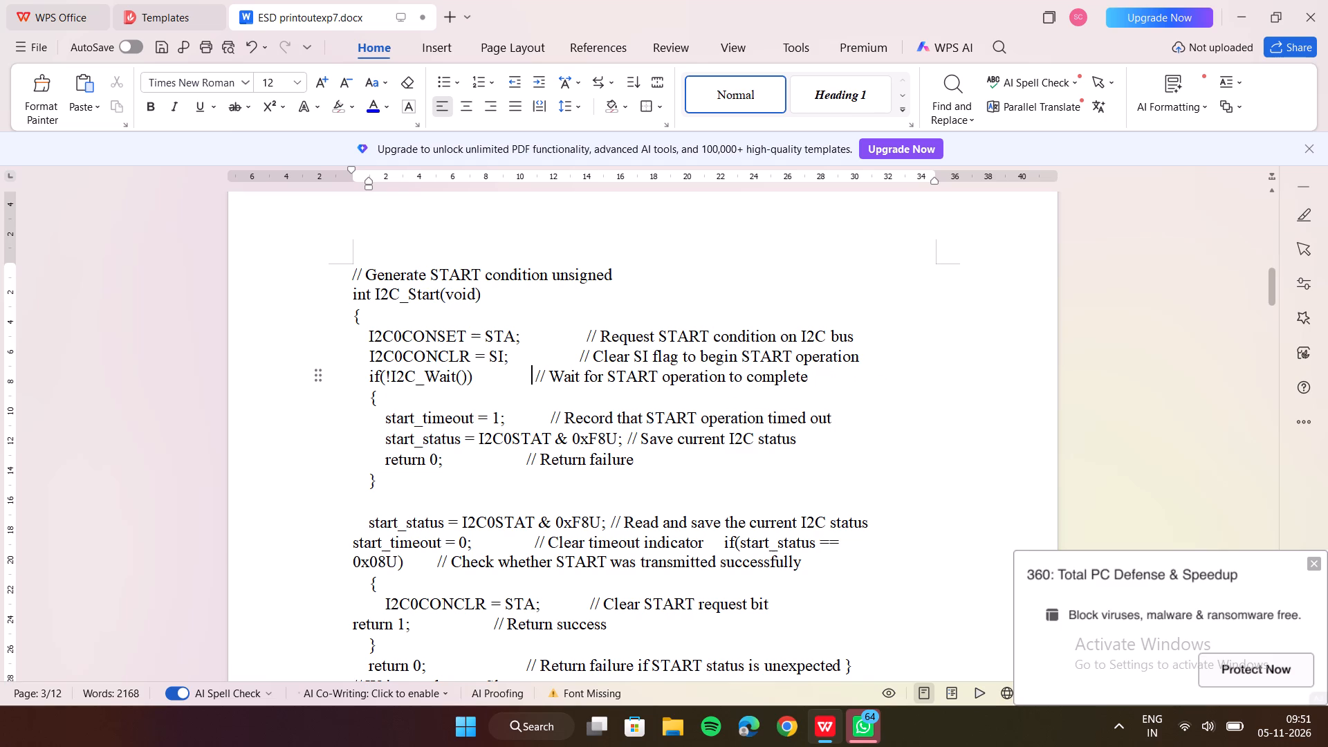
key(BackSpace)
key(BackSpace)
key(BackSpace)
key(BackSpace)
key(Tab)
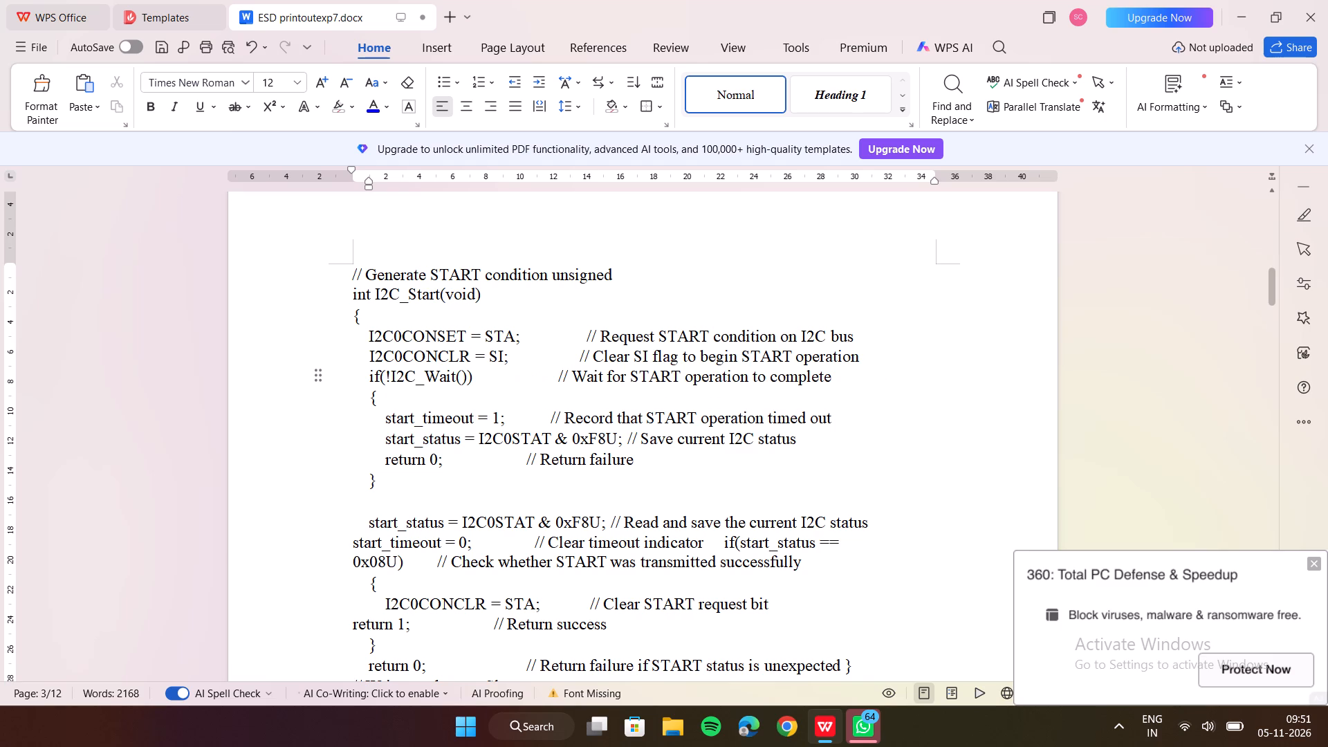
key(space)
key(space)
key(space)
key(space)
key(space)
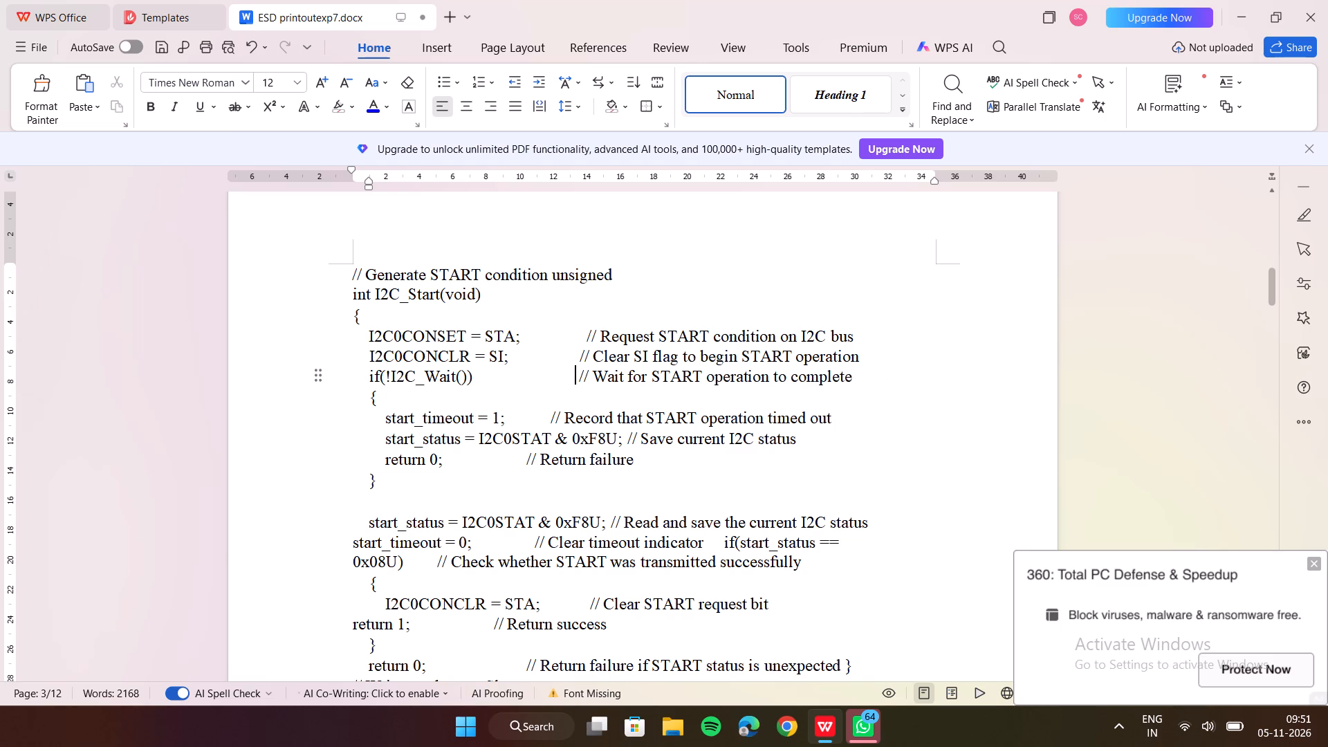
Indent the "start_timeout = 0;" line by two spaces to match the statement above it.
scroll(545, 450, down, 1)
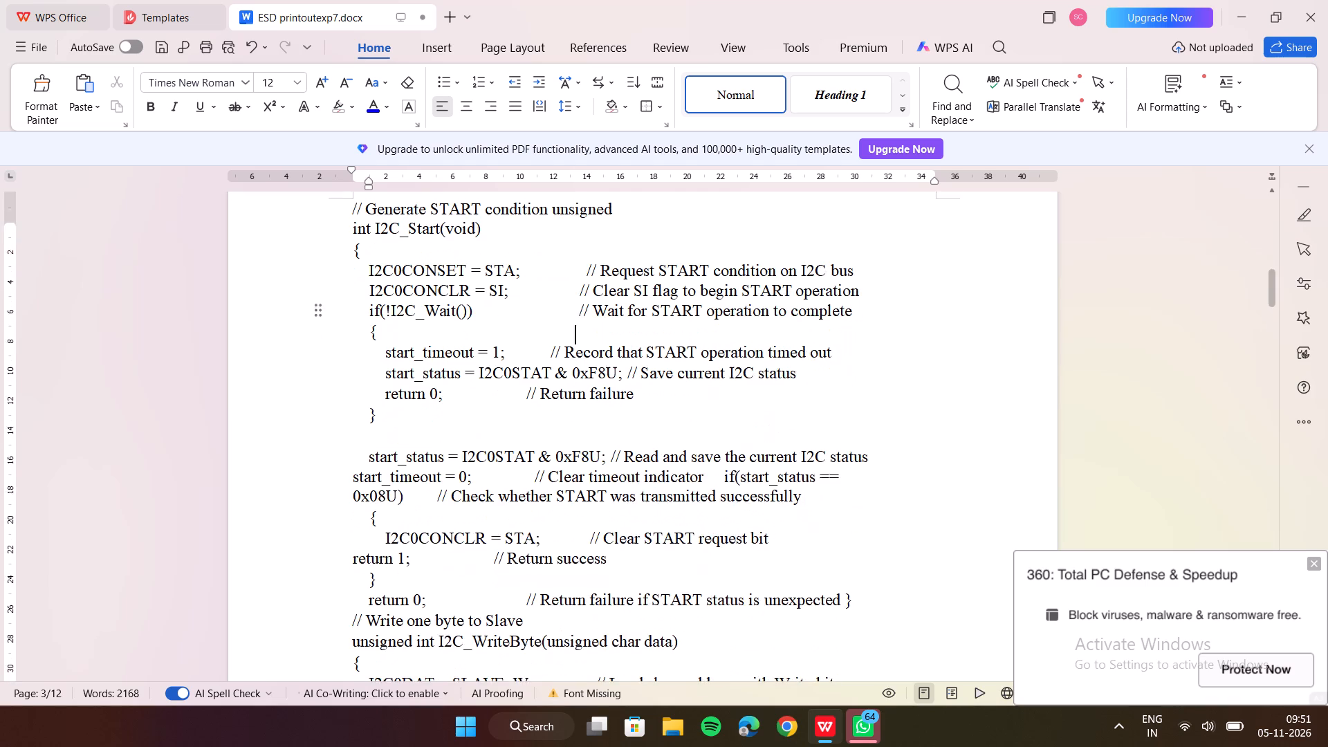
scroll(545, 450, down, 1)
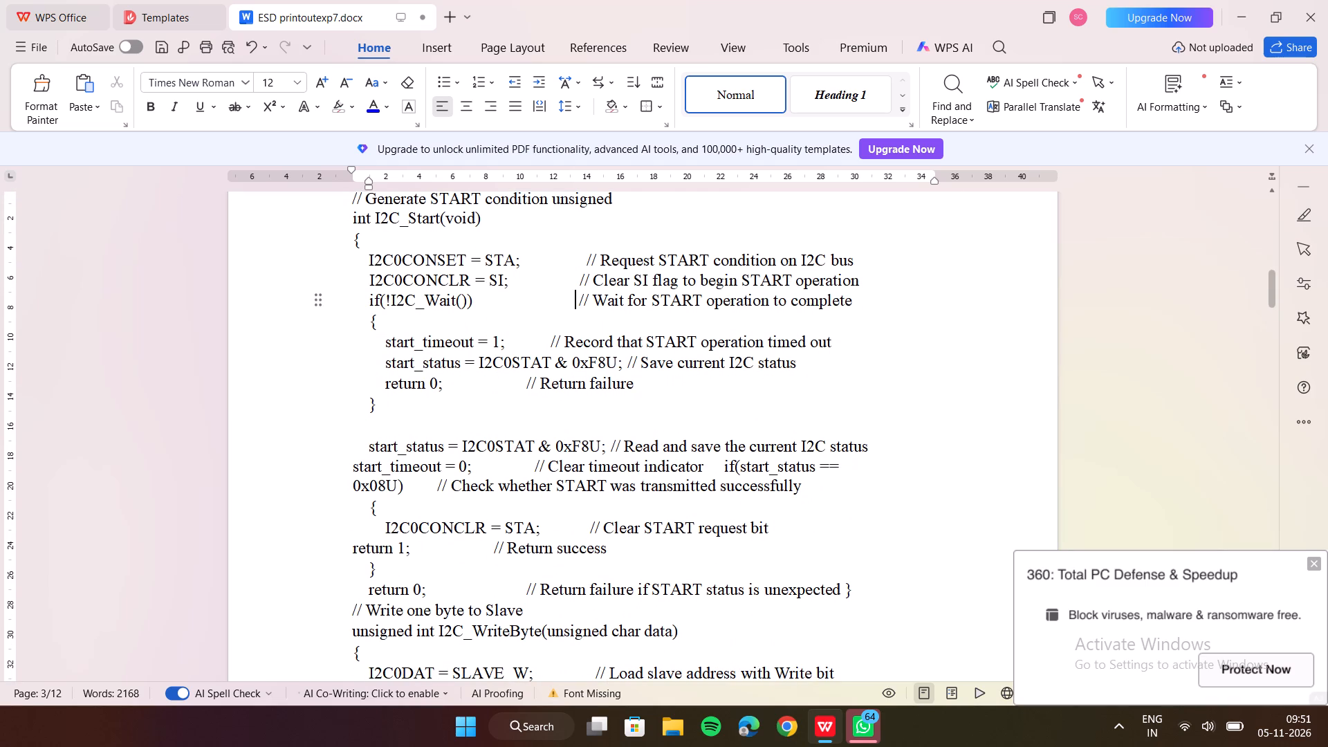
click(349, 467)
key(space)
key(space)
Line up the comment "// Record that START operation timed out" with the comments above it in I2C_Start.
scroll(349, 467, down, 1)
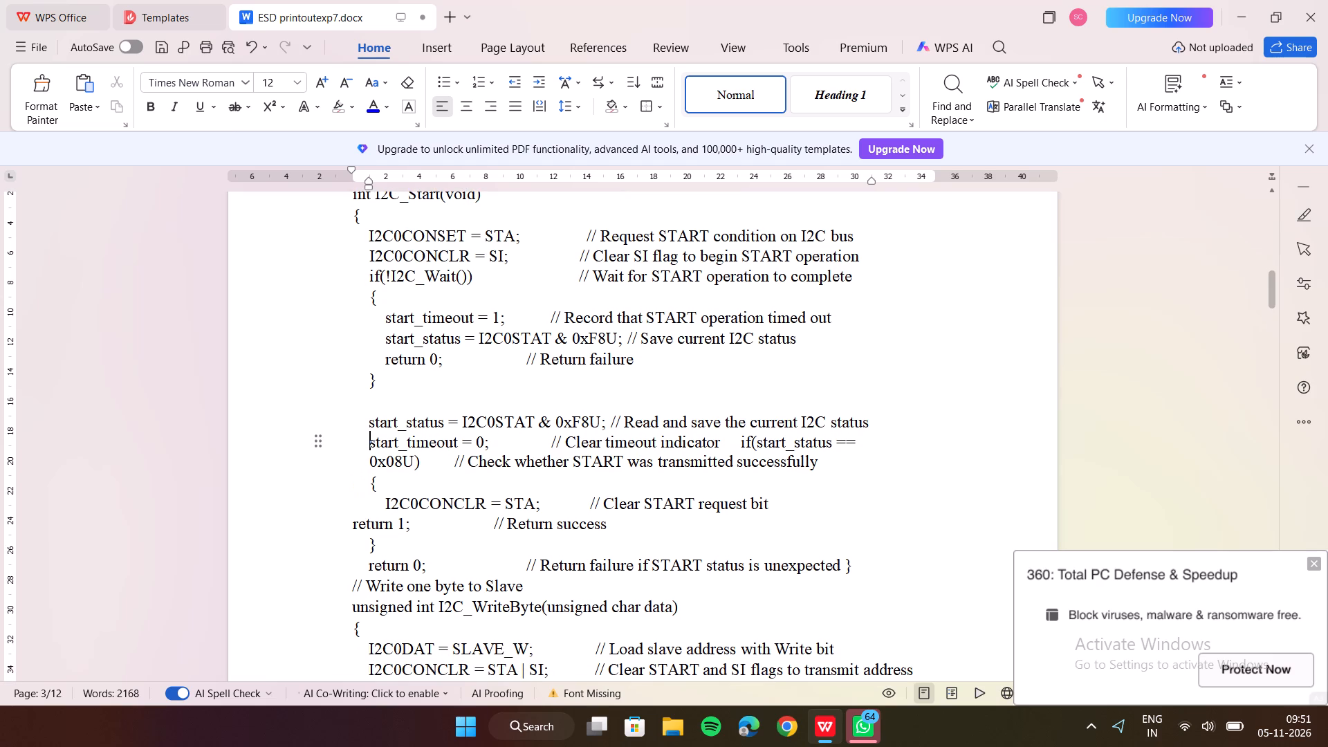
click(349, 467)
click(539, 315)
key(space)
key(space)
key(space)
key(space)
key(space)
key(space)
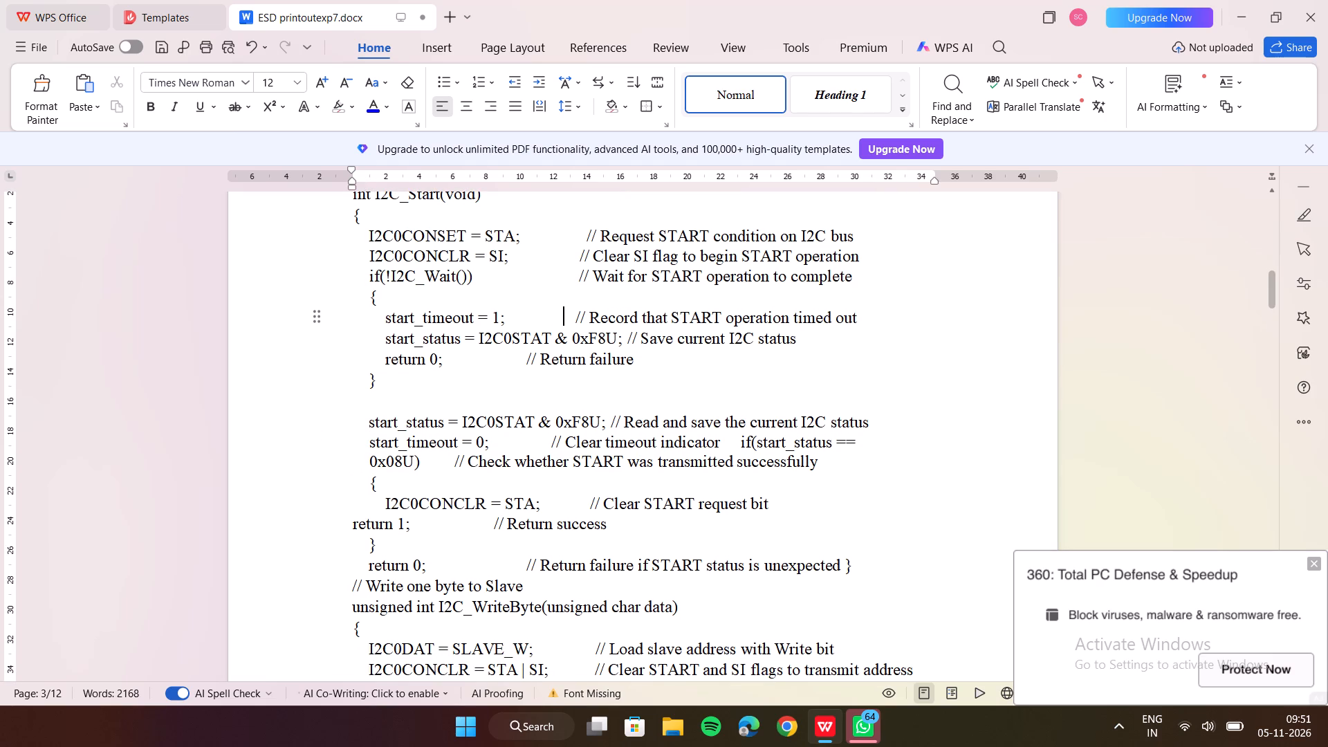
Shift the "// Return failure" comment after "return 0;" in the timeout block to the comment column above.
click(517, 352)
key(space)
key(space)
key(space)
key(space)
key(space)
key(space)
key(space)
key(space)
key(space)
key(space)
key(space)
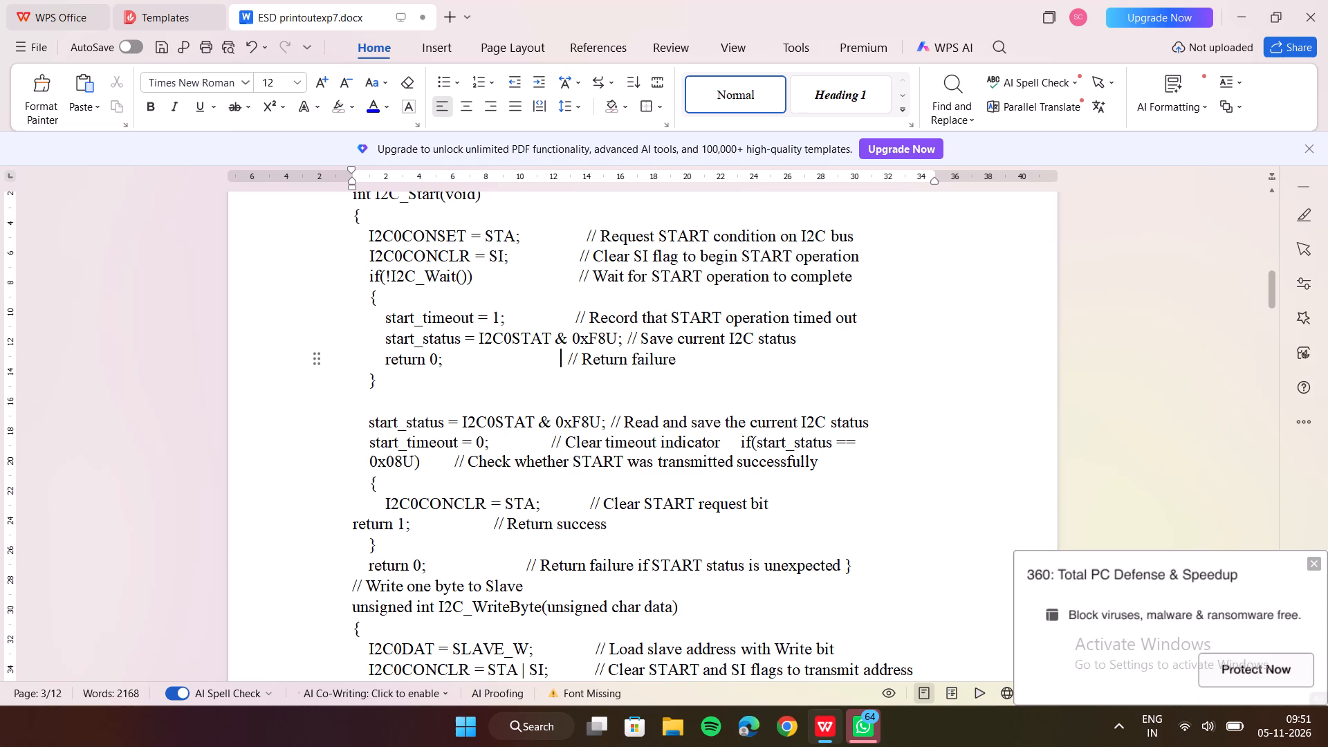
key(space)
Add spaces before "// Clear timeout indicator" to line it up with the comment above and wrap if(start_status == 0x08U) onto the next line.
scroll(517, 352, down, 2)
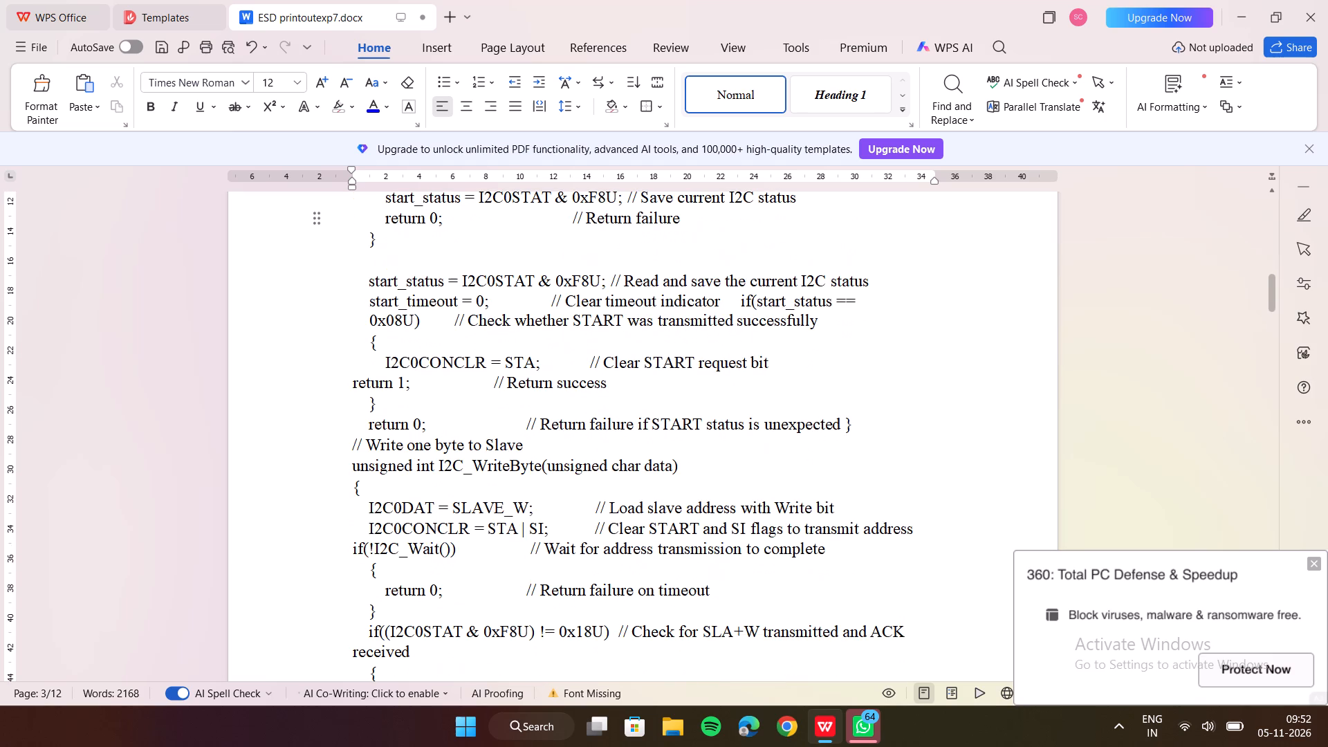
click(547, 300)
key(space)
key(space)
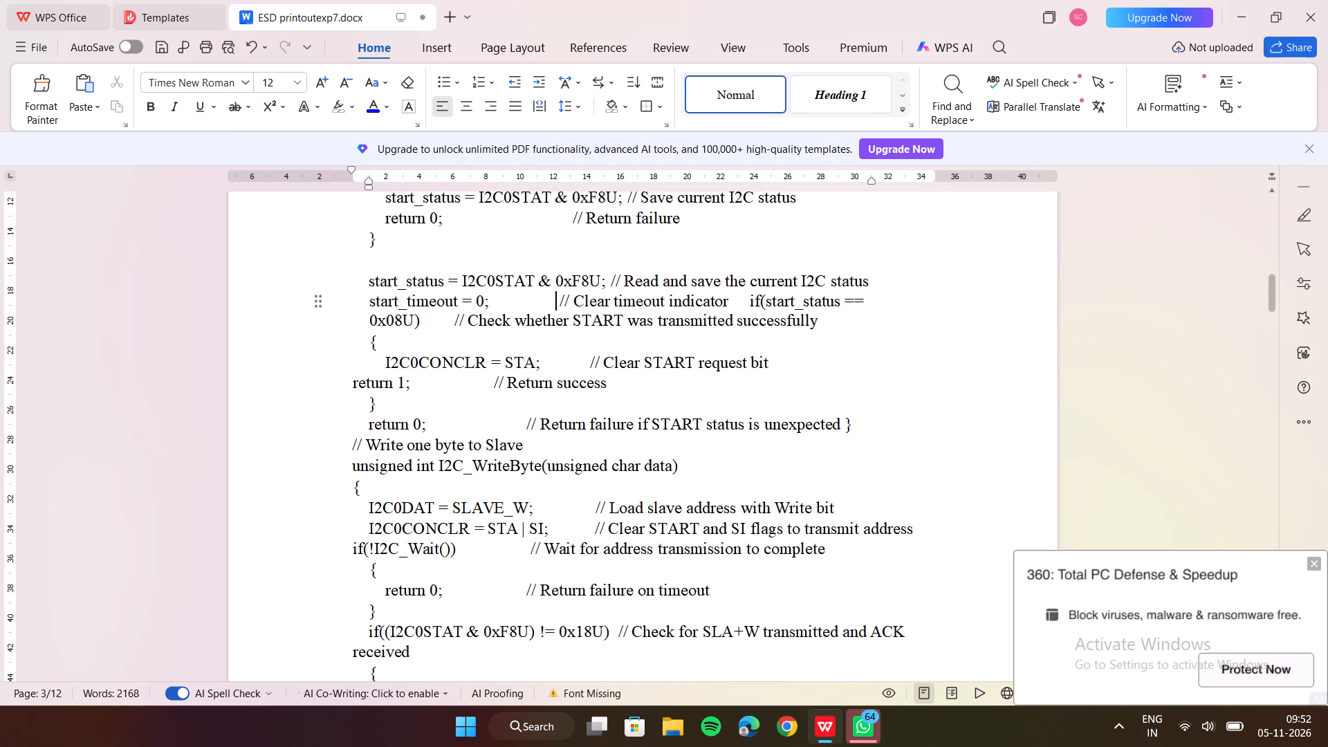
key(space)
key(space)
key(space)
key(space)
key(space)
key(space)
key(space)
key(space)
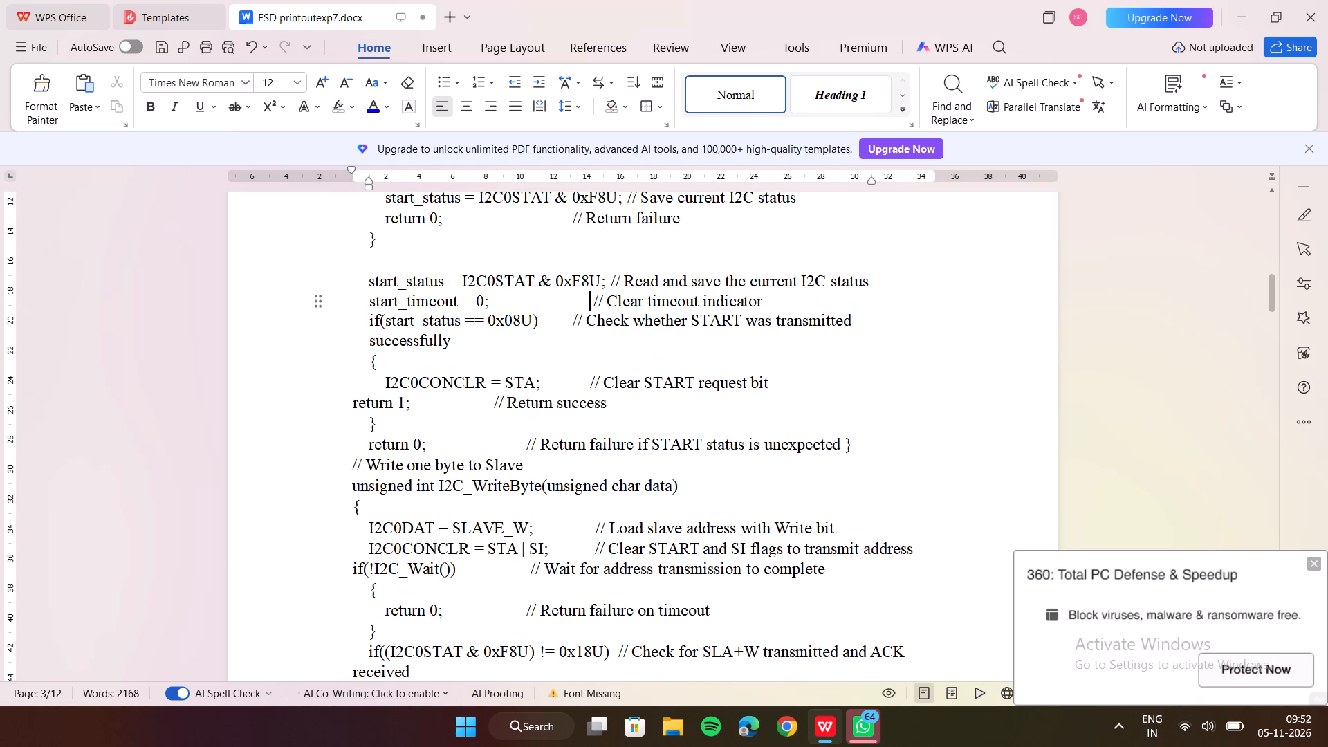
key(space)
key(space)
key(space)
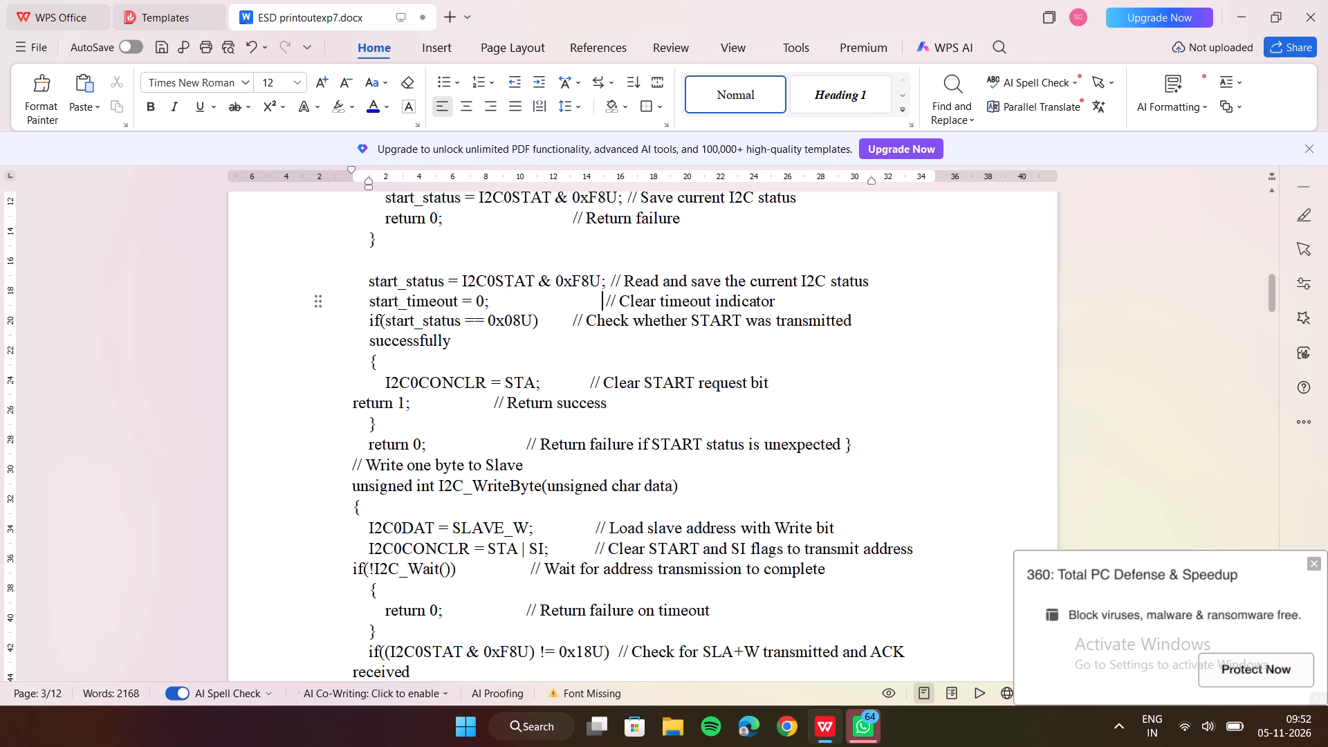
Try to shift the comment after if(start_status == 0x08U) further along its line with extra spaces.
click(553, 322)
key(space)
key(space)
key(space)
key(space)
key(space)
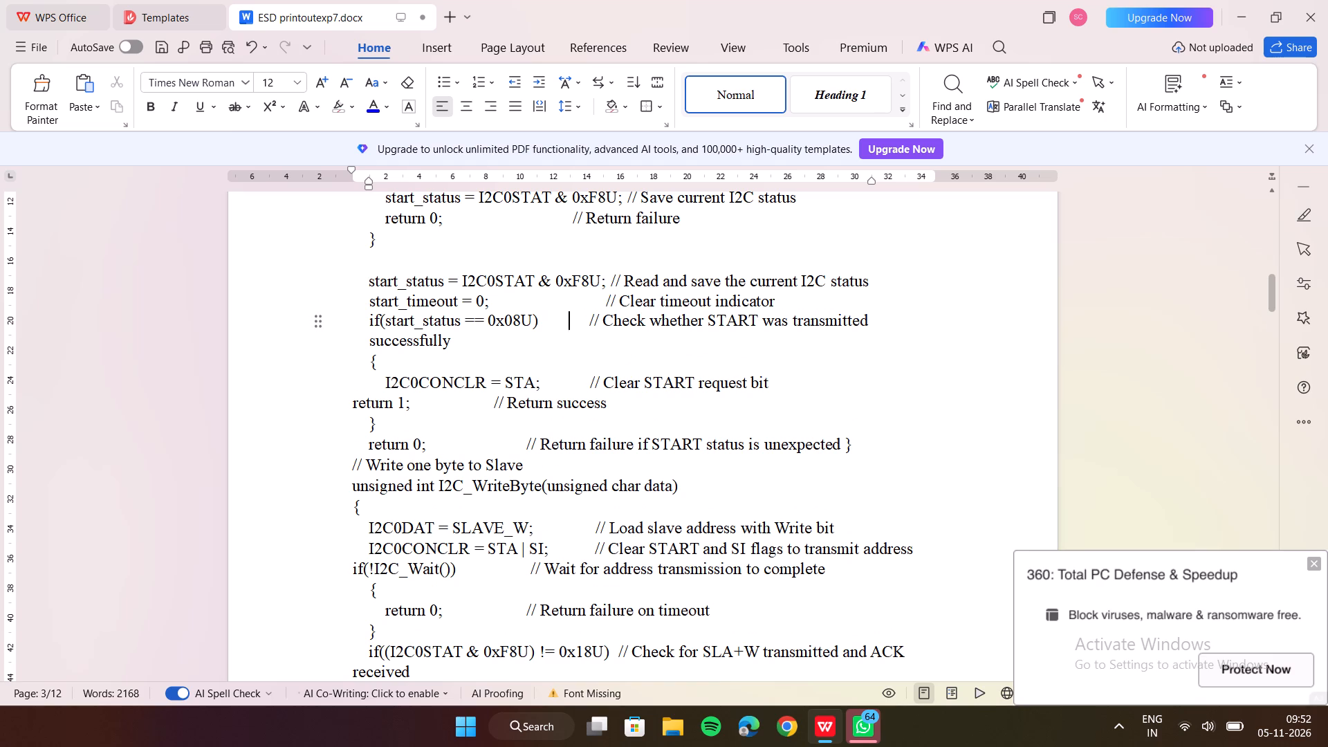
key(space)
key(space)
Reduce the gap between if(start_status == 0x08U) and its comment, keeping the condition's closing parenthesis.
key(BackSpace)
key(BackSpace)
key(BackSpace)
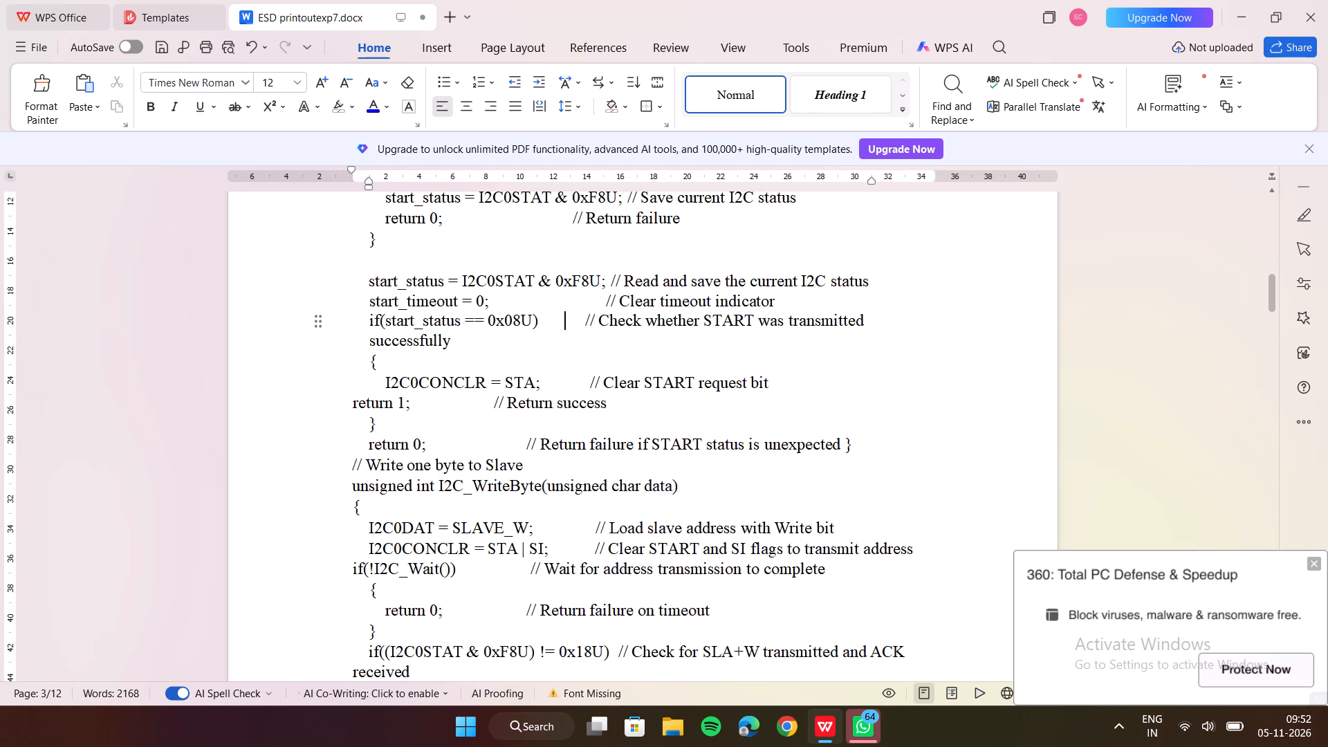
key(BackSpace)
key(BackSpace)
key(BackSpace)
key(BackSpace)
key(BackSpace)
key(BackSpace)
key(BackSpace)
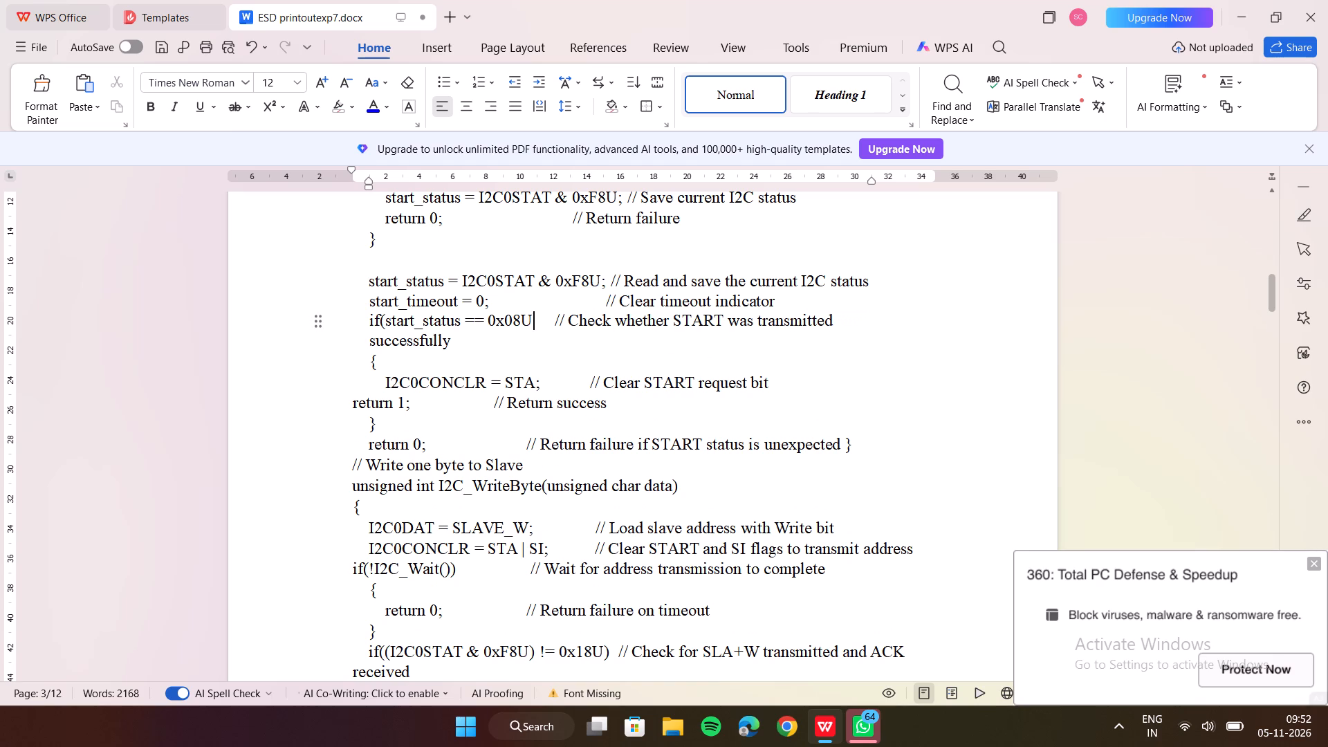
key(shift+parenright)
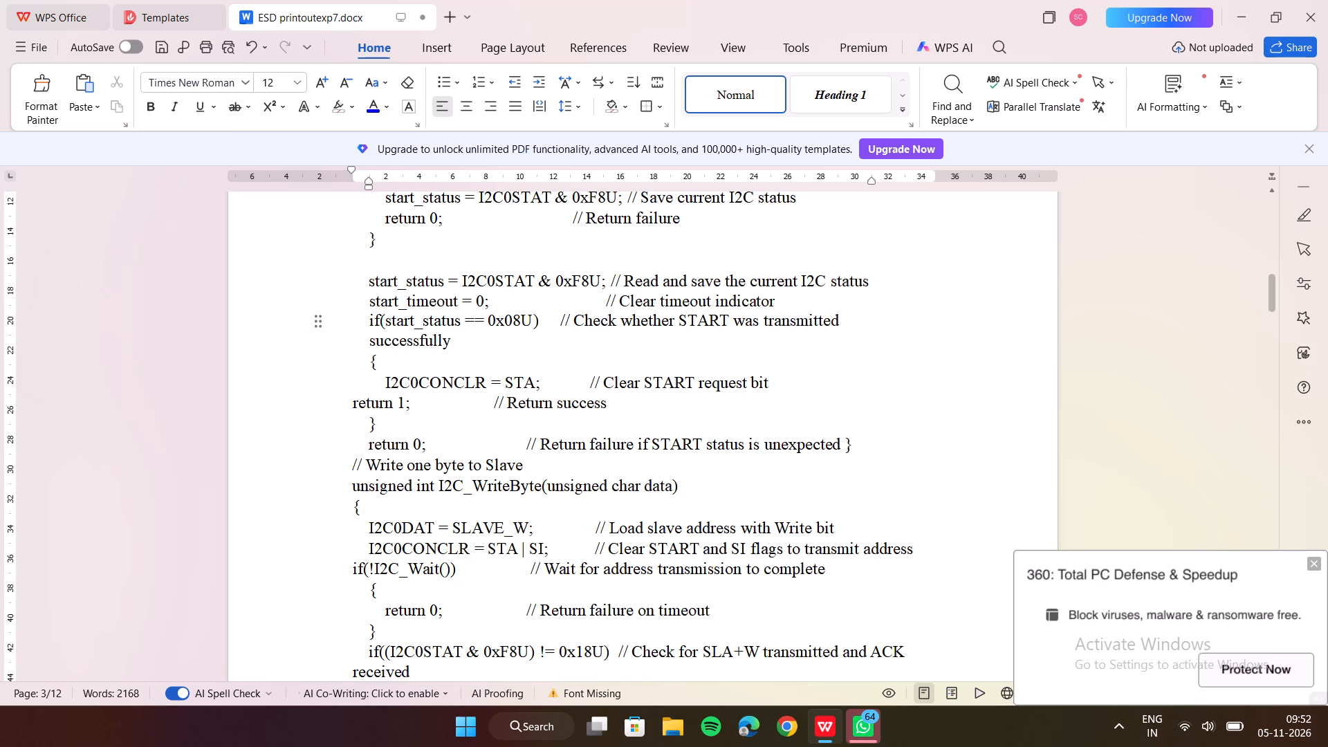
Change "whether" to "if" in the comment after if(start_status == 0x08U) and retype its last word, "successfully".
drag(452, 342, 369, 340)
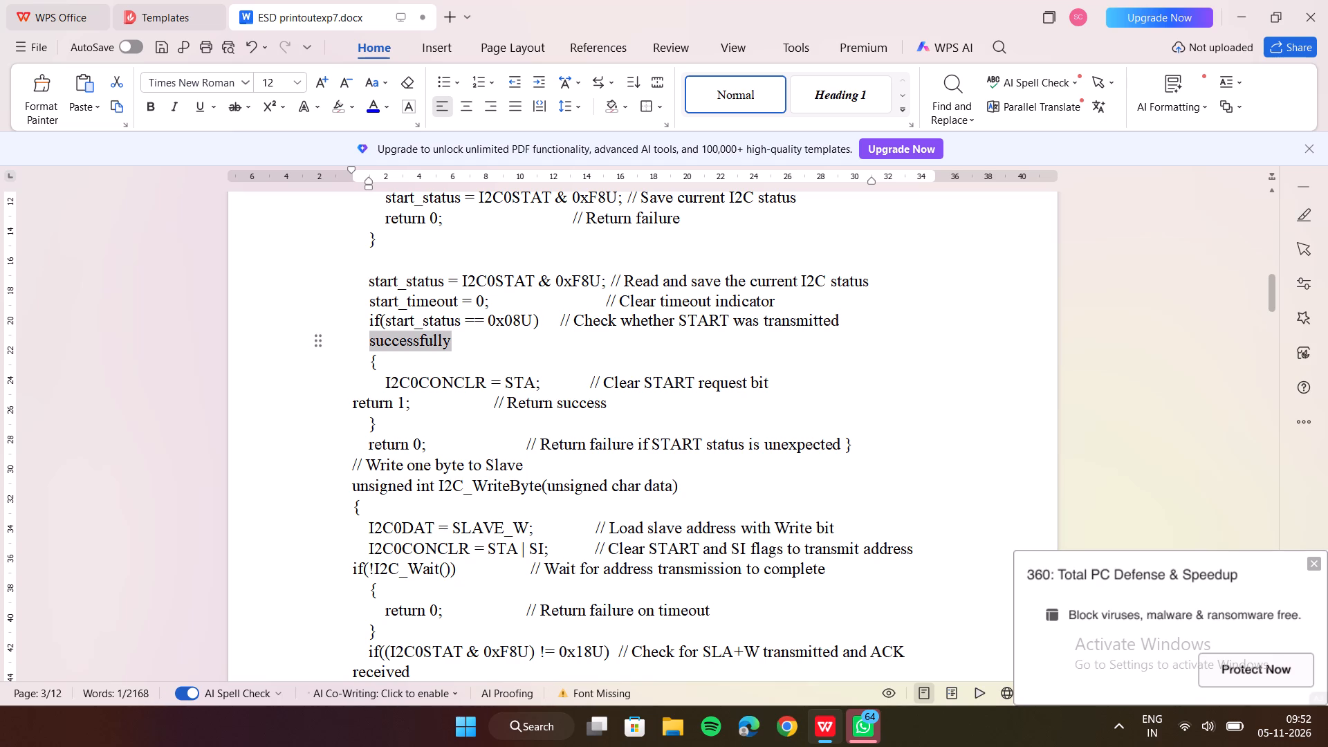
key(ctrl+x)
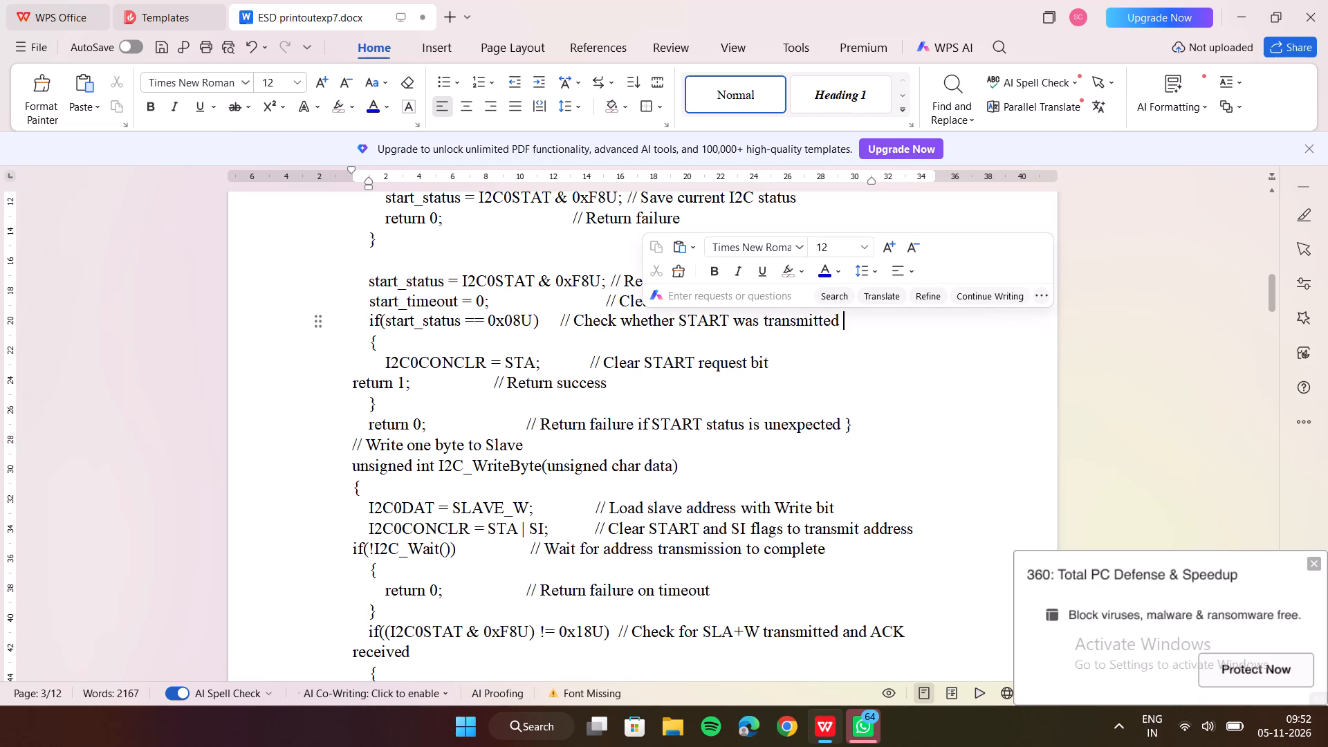
text(succe)
key(BackSpace)
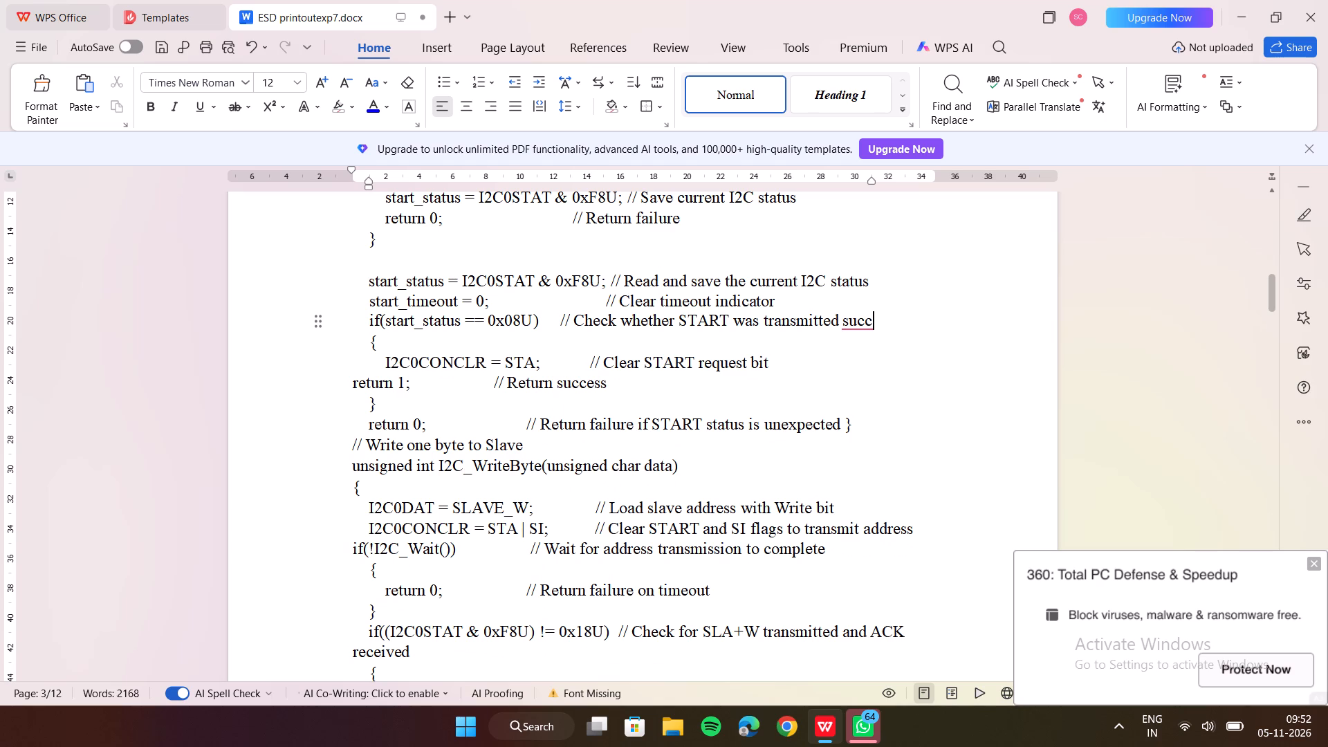
drag(677, 322, 620, 319)
text(if)
key(space)
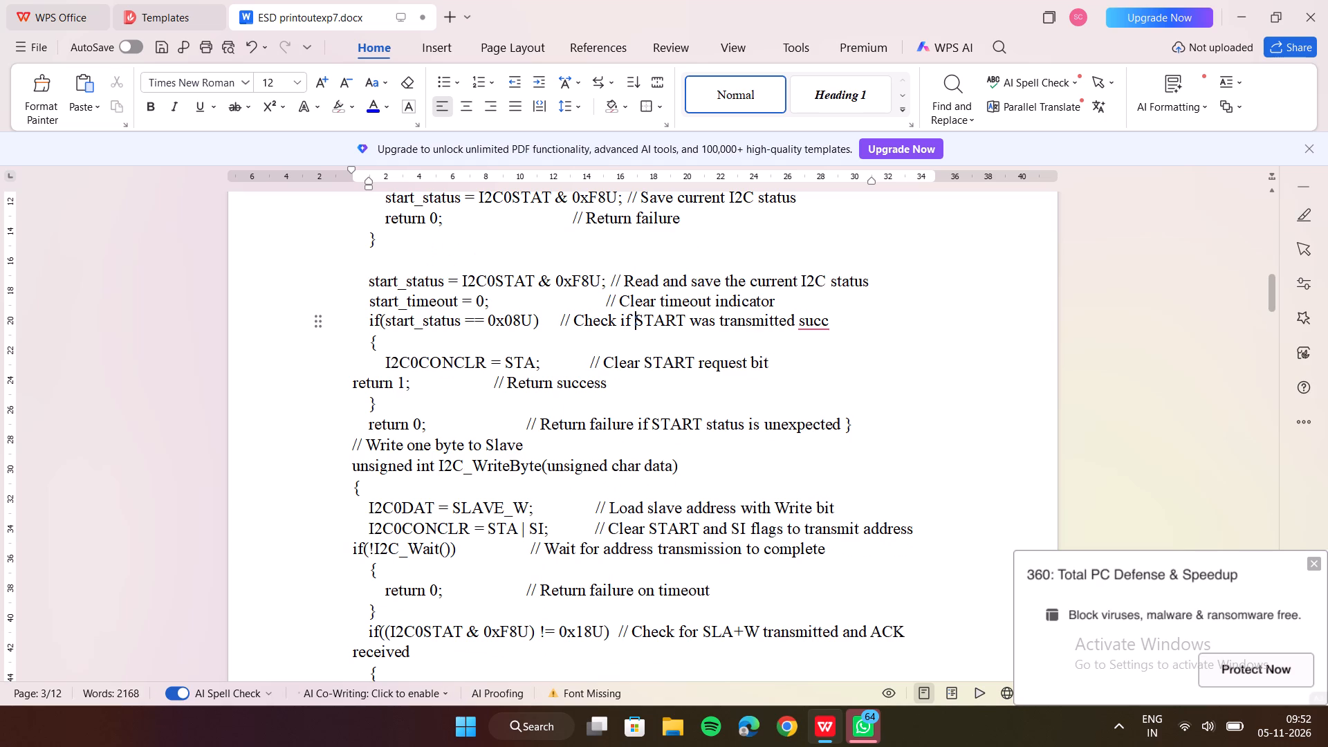
click(834, 320)
key(BackSpace)
text(essfully)
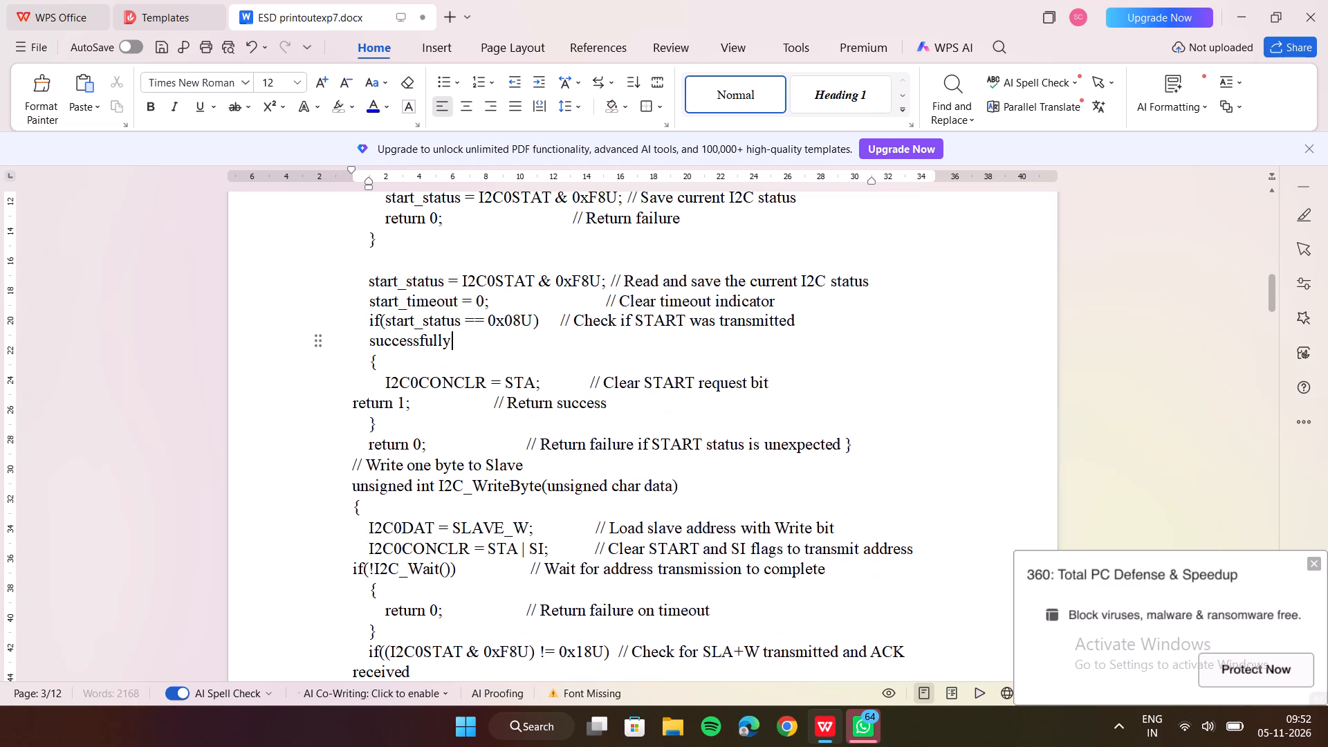
Remove two spaces before "// Check if START was transmitted successfully" so the whole comment fits on the condition's line.
key(BackSpace)
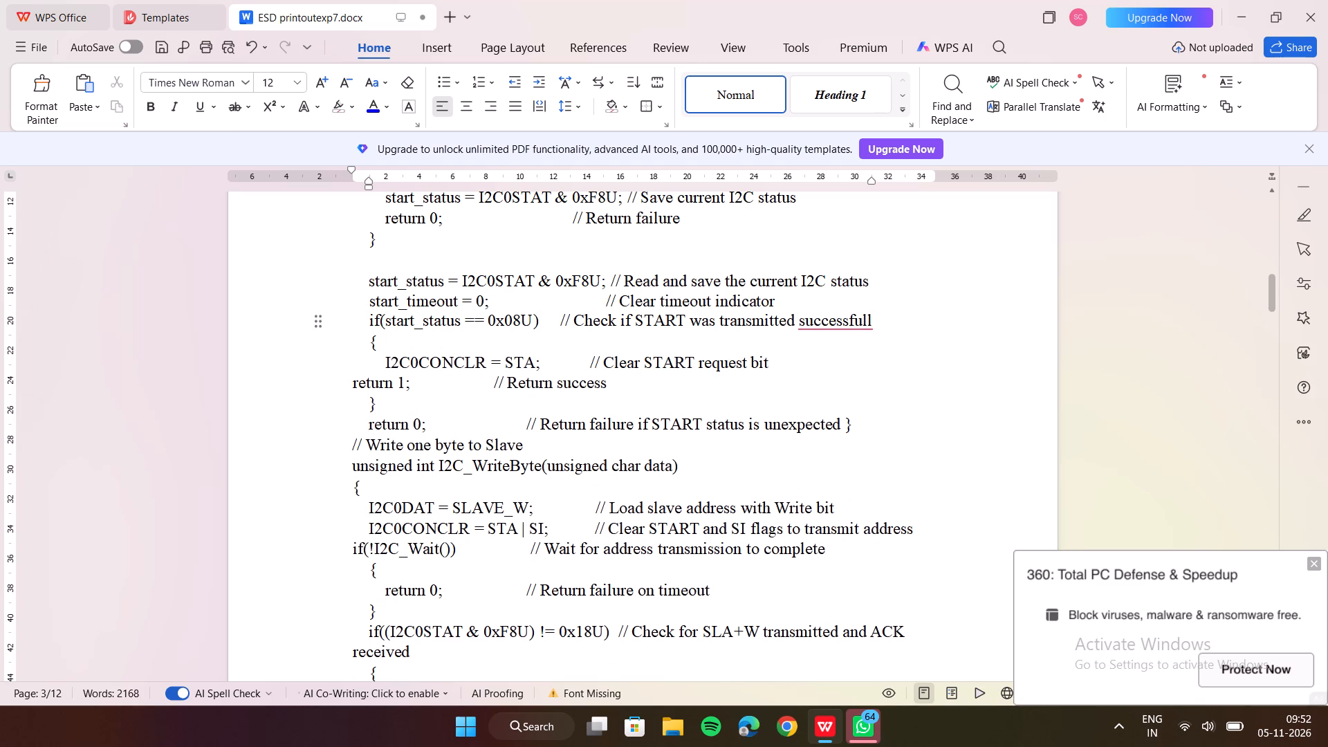
click(794, 318)
click(711, 320)
click(877, 323)
click(559, 317)
key(BackSpace)
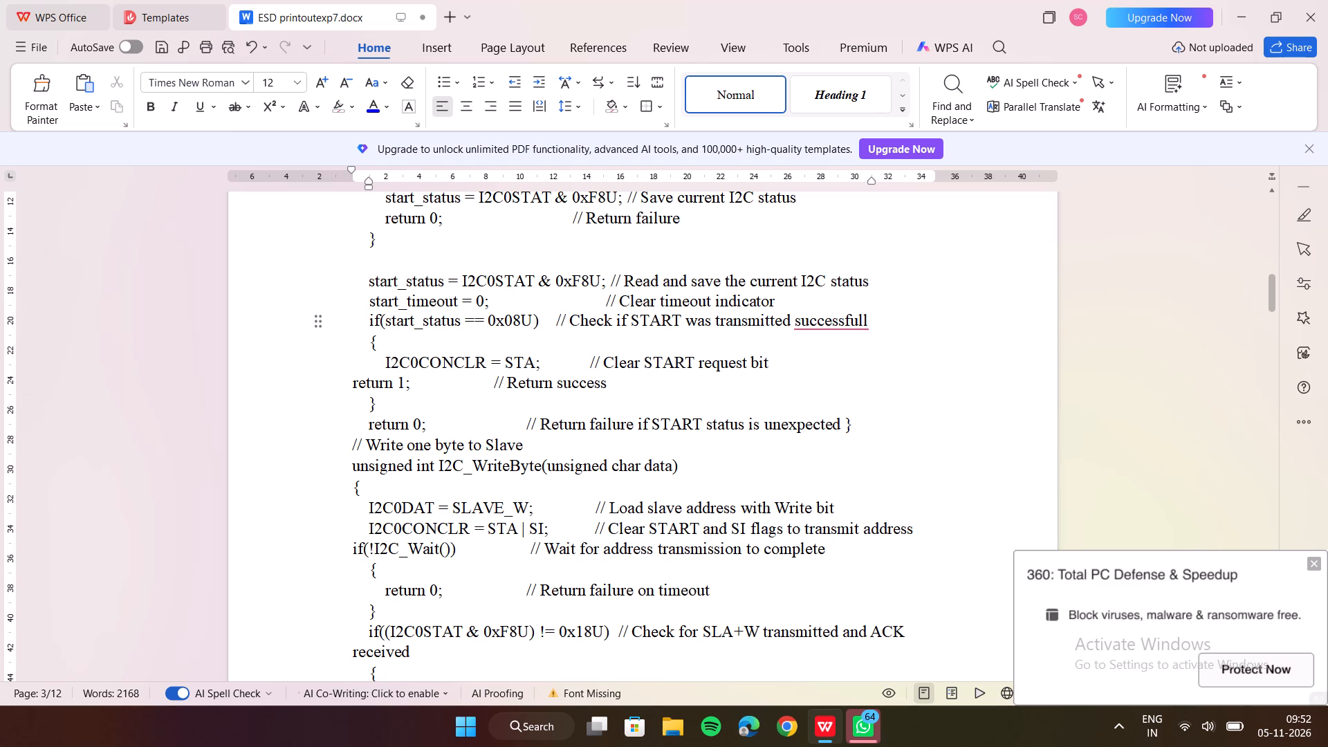
click(870, 323)
key(y)
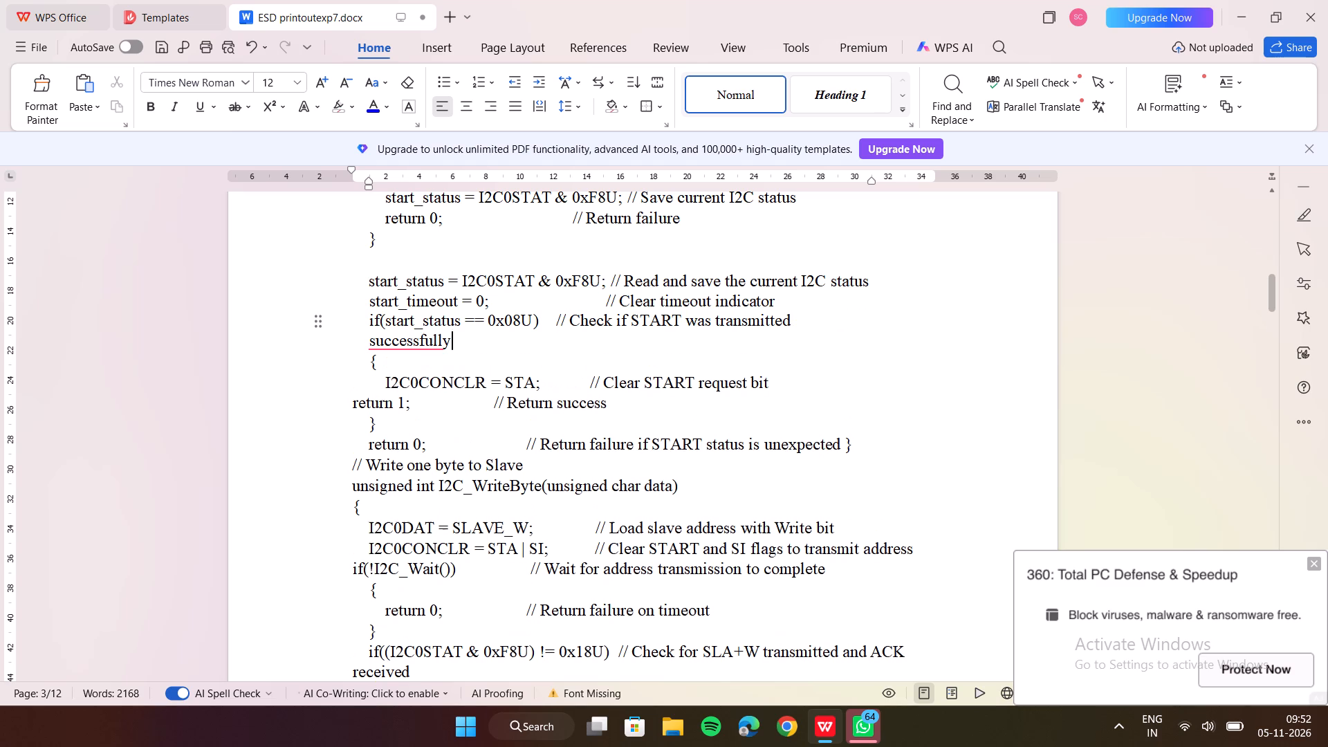
click(558, 317)
key(BackSpace)
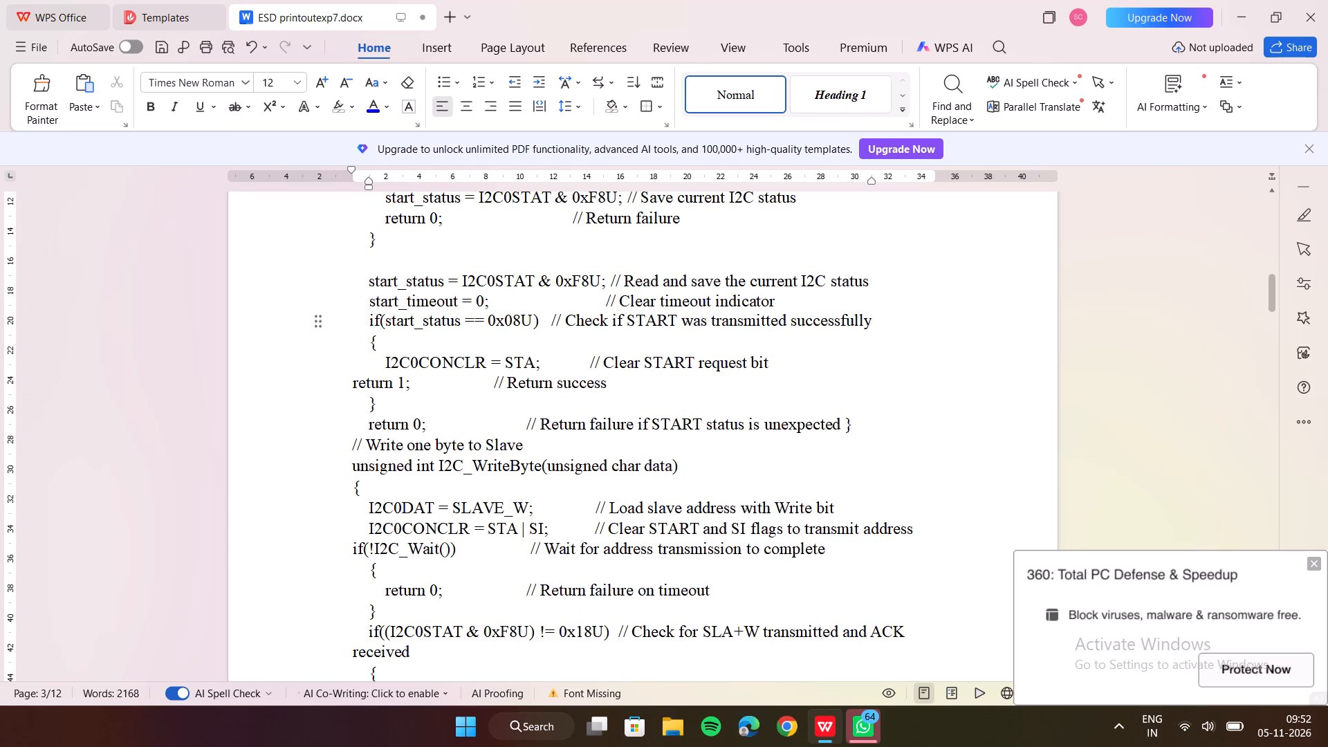
Narrow the gap before "// Clear START request bit" to line it up with the comment on the condition above.
scroll(747, 473, down, 1)
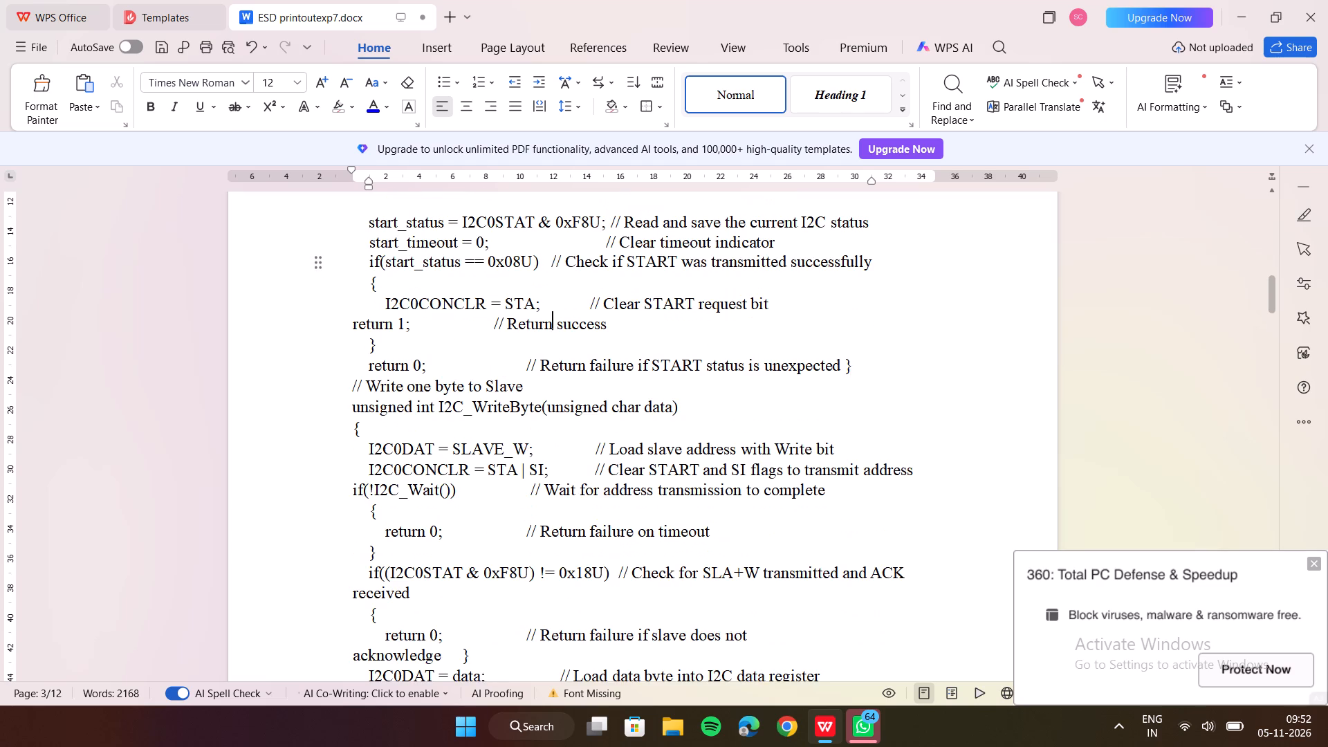
scroll(747, 473, down, 3)
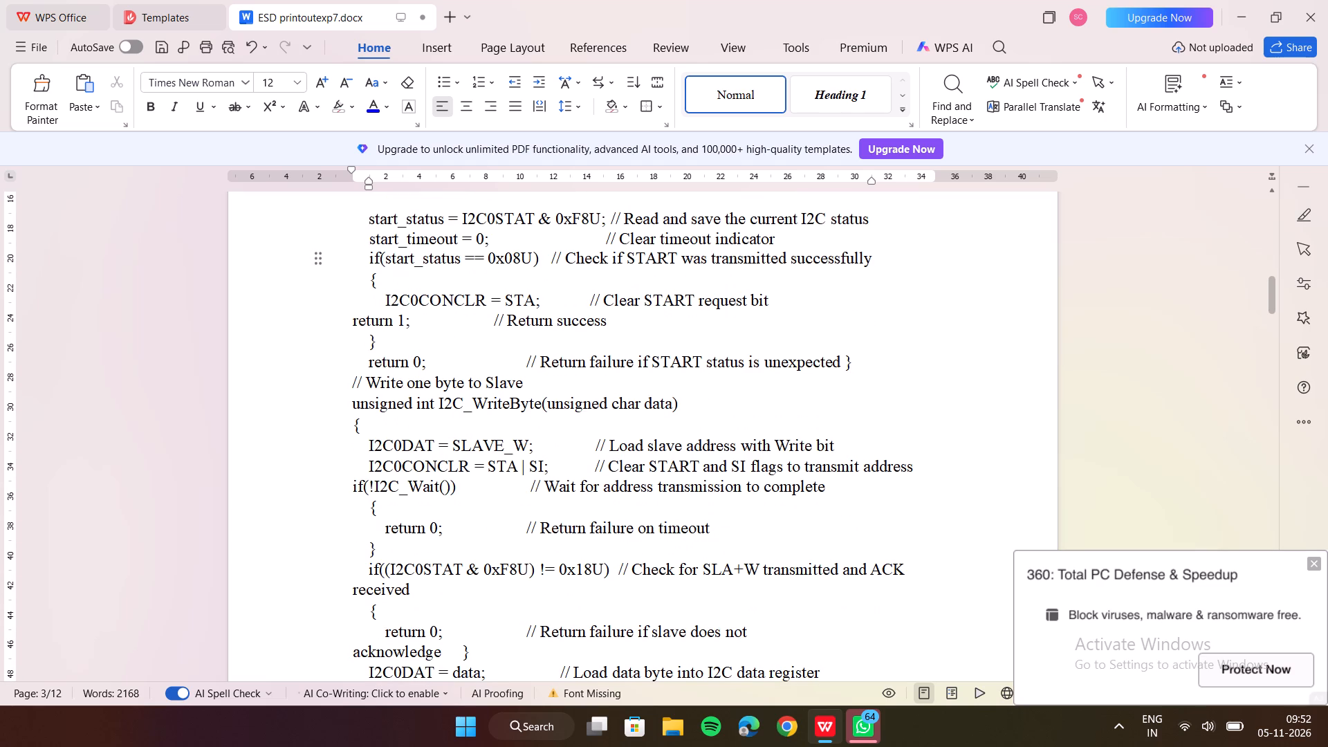
click(589, 306)
key(BackSpace)
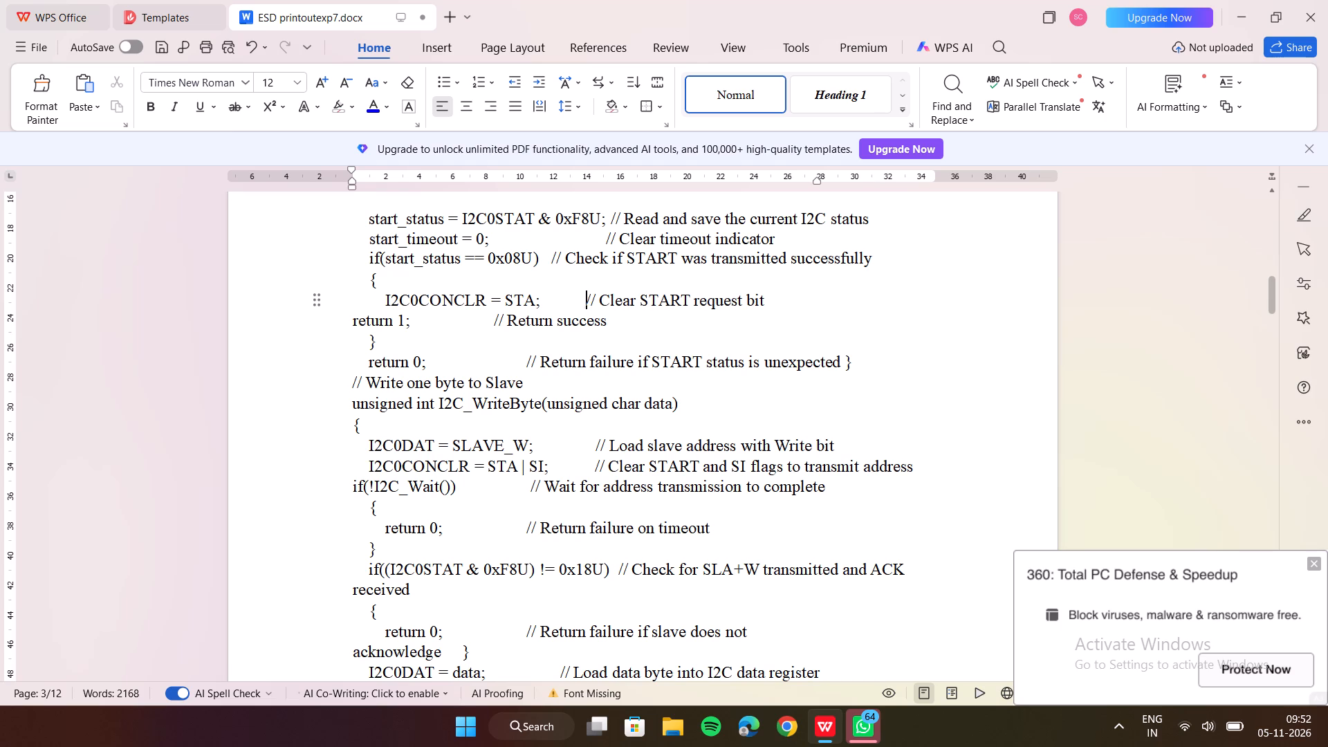
key(BackSpace)
key(BackSpace)
key(BackSpace)
key(BackSpace)
key(BackSpace)
key(BackSpace)
key(BackSpace)
key(BackSpace)
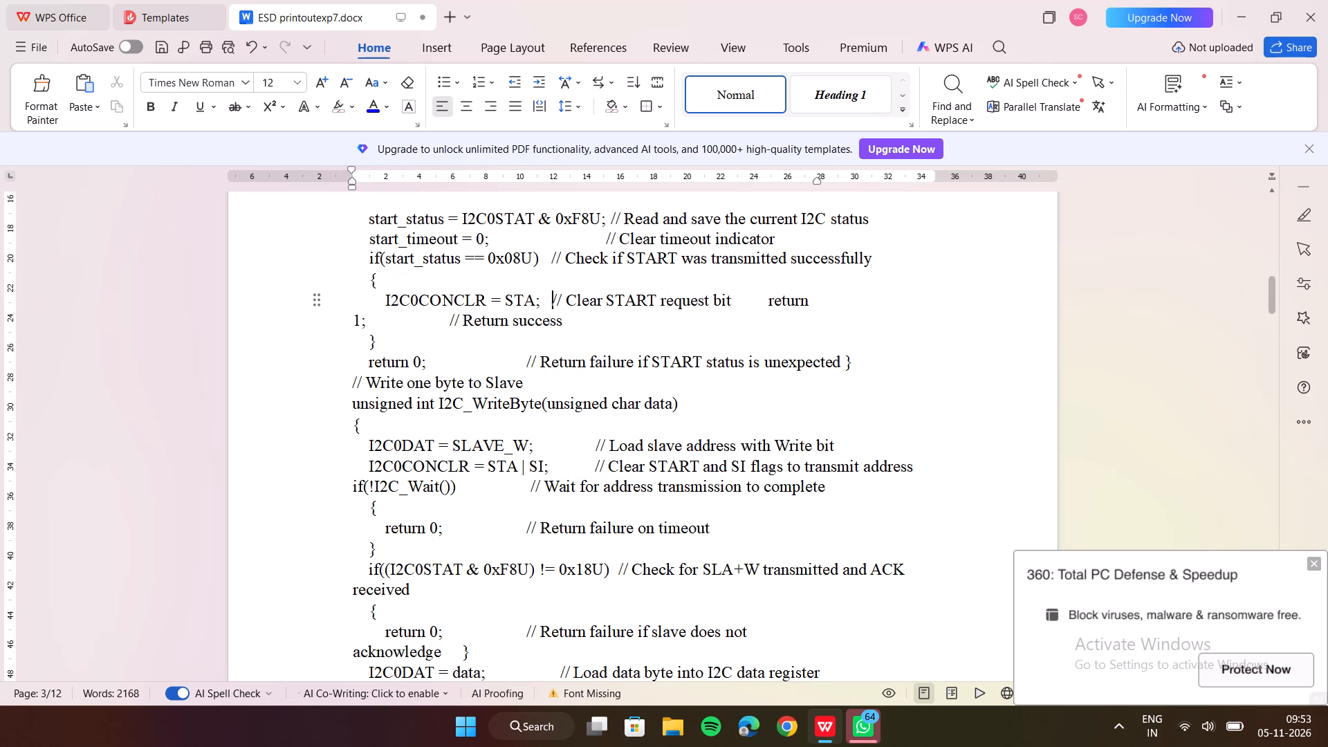
Break return 1; onto its own line after "// Clear START request bit" and indent it inside the if block.
click(766, 299)
key(Return)
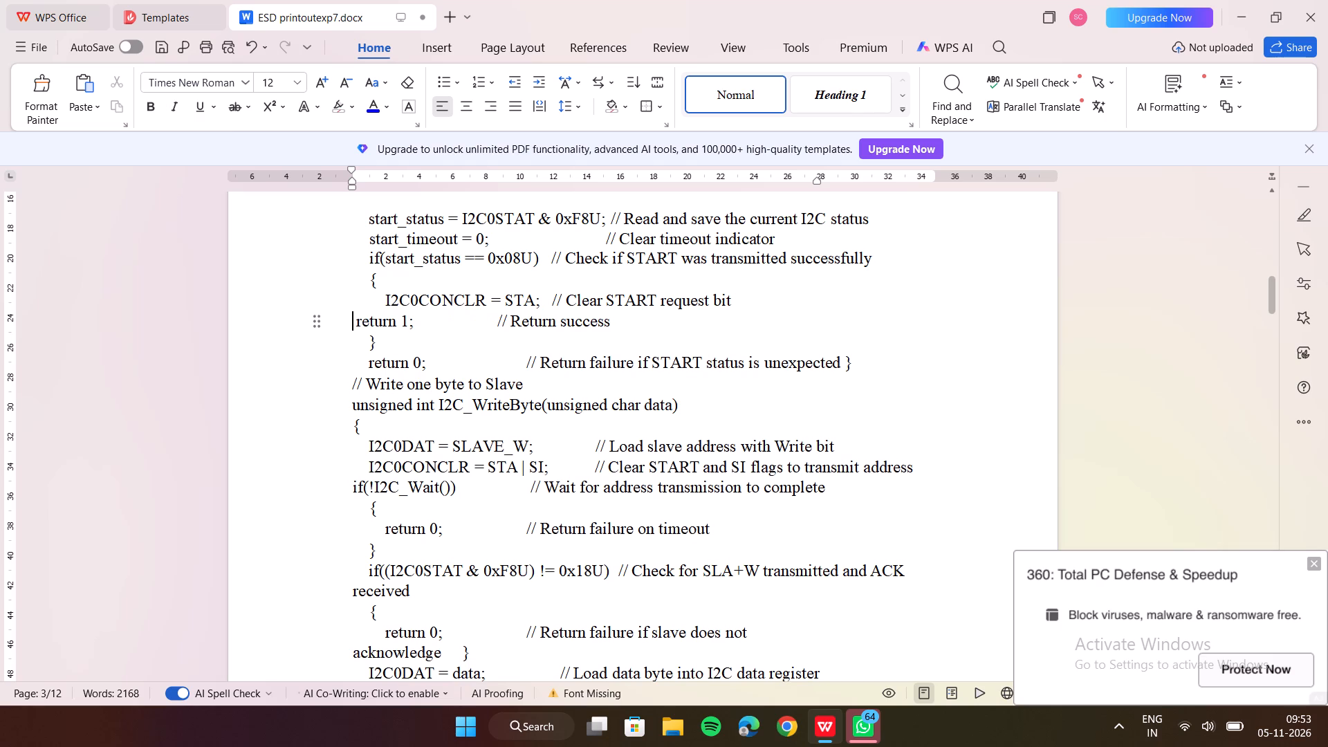
key(c)
key(c)
key(c)
key(c)
key(BackSpace)
key(BackSpace)
key(BackSpace)
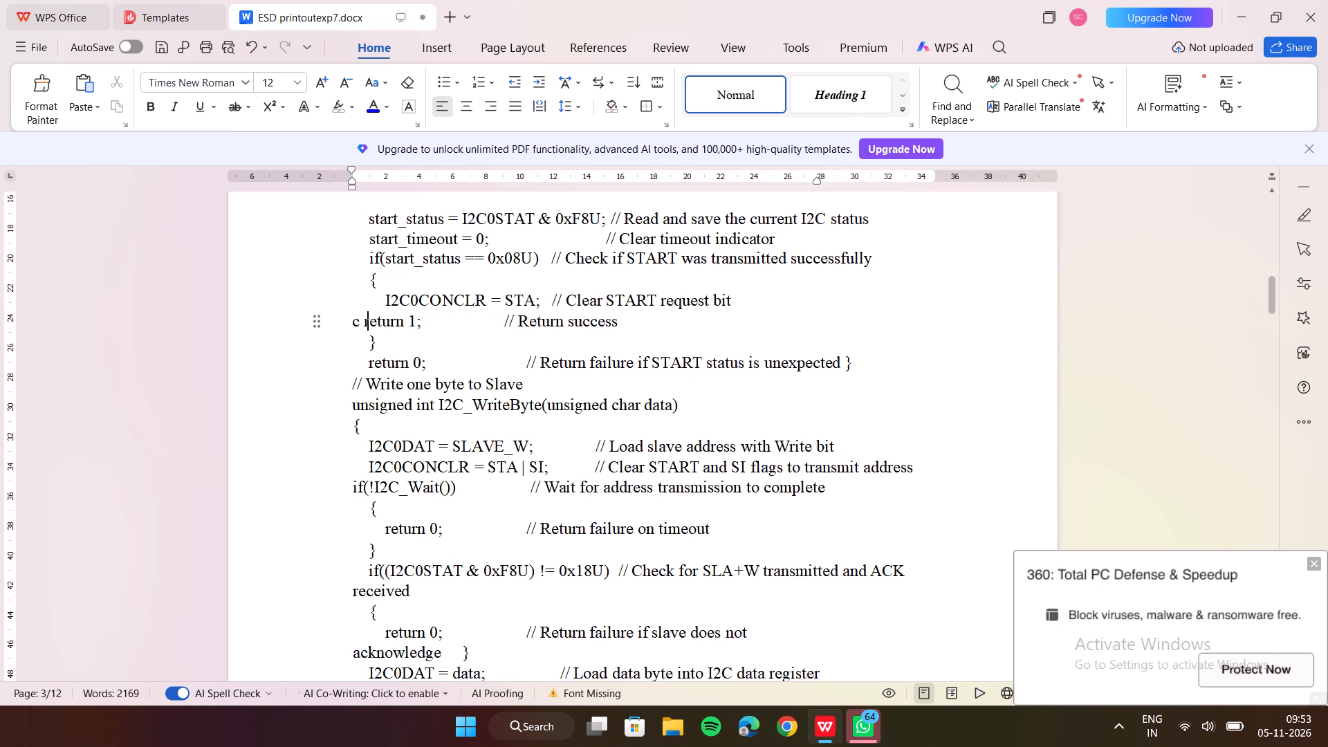
key(BackSpace)
key(space)
key(space)
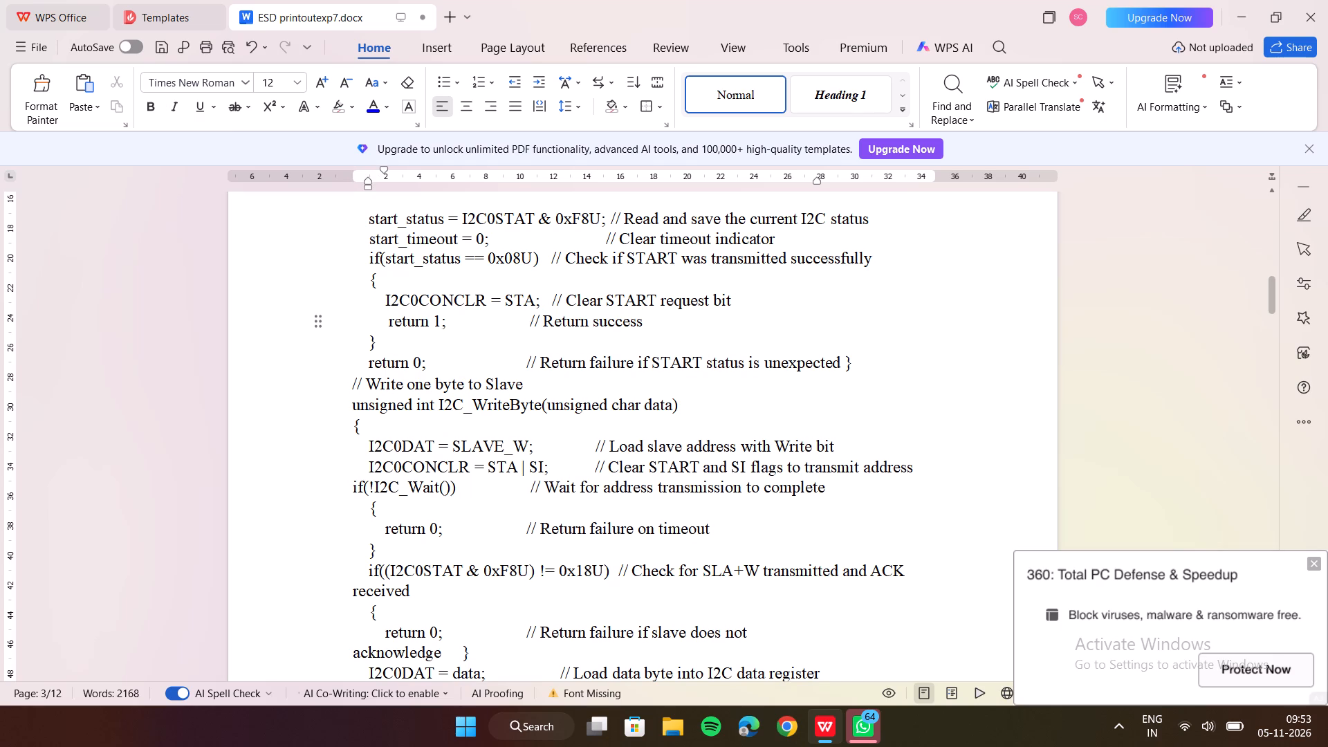
Add spaces before "// Return success" to line it up with the comment on the line above.
click(521, 326)
key(space)
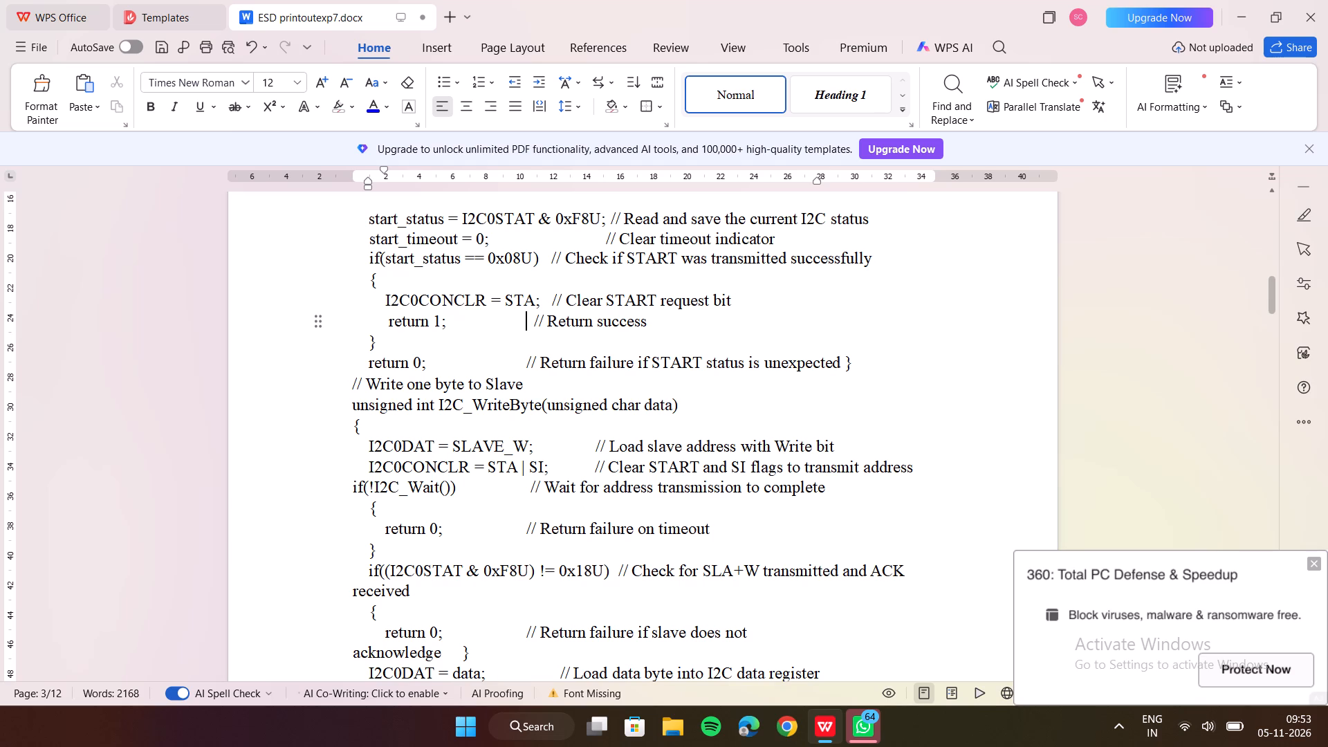
key(space)
key(space)
key(space)
key(space)
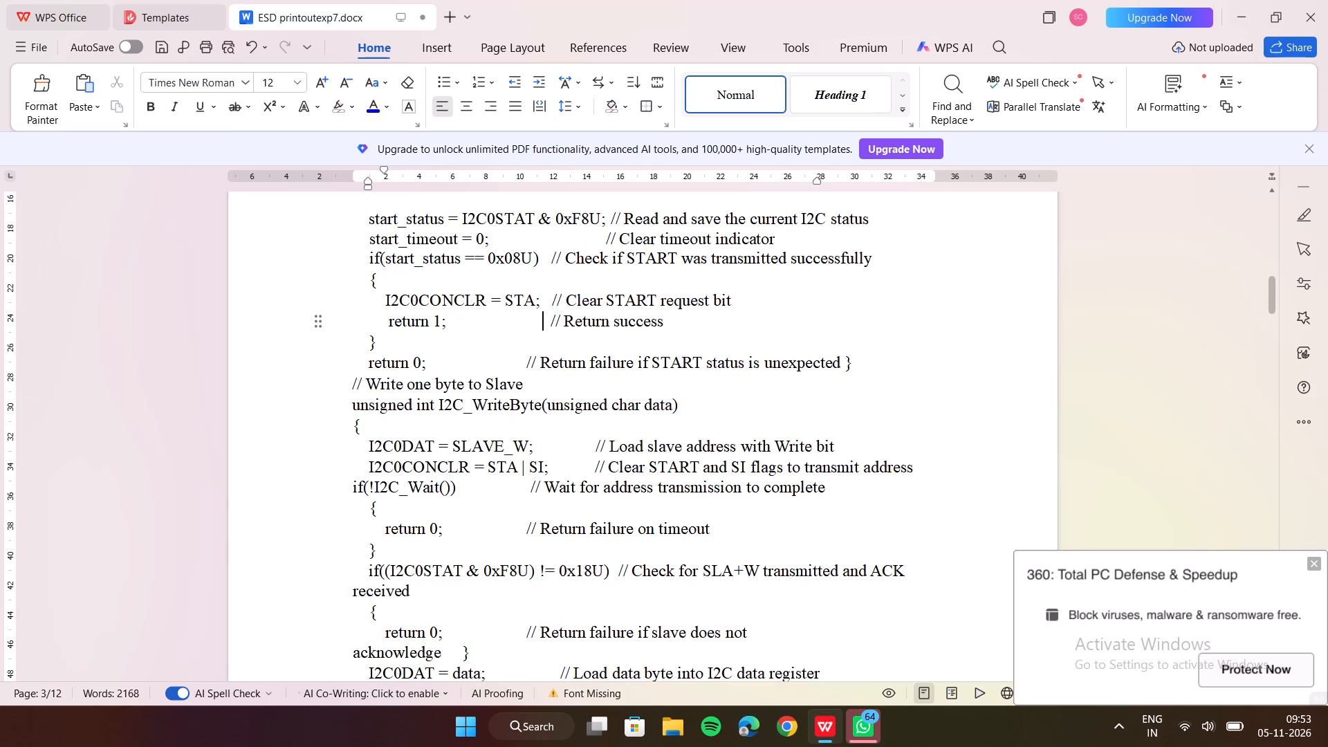
Shift "// Return failure if START status is unexpected" further along its line with three extra spaces.
click(526, 366)
key(space)
key(space)
key(space)
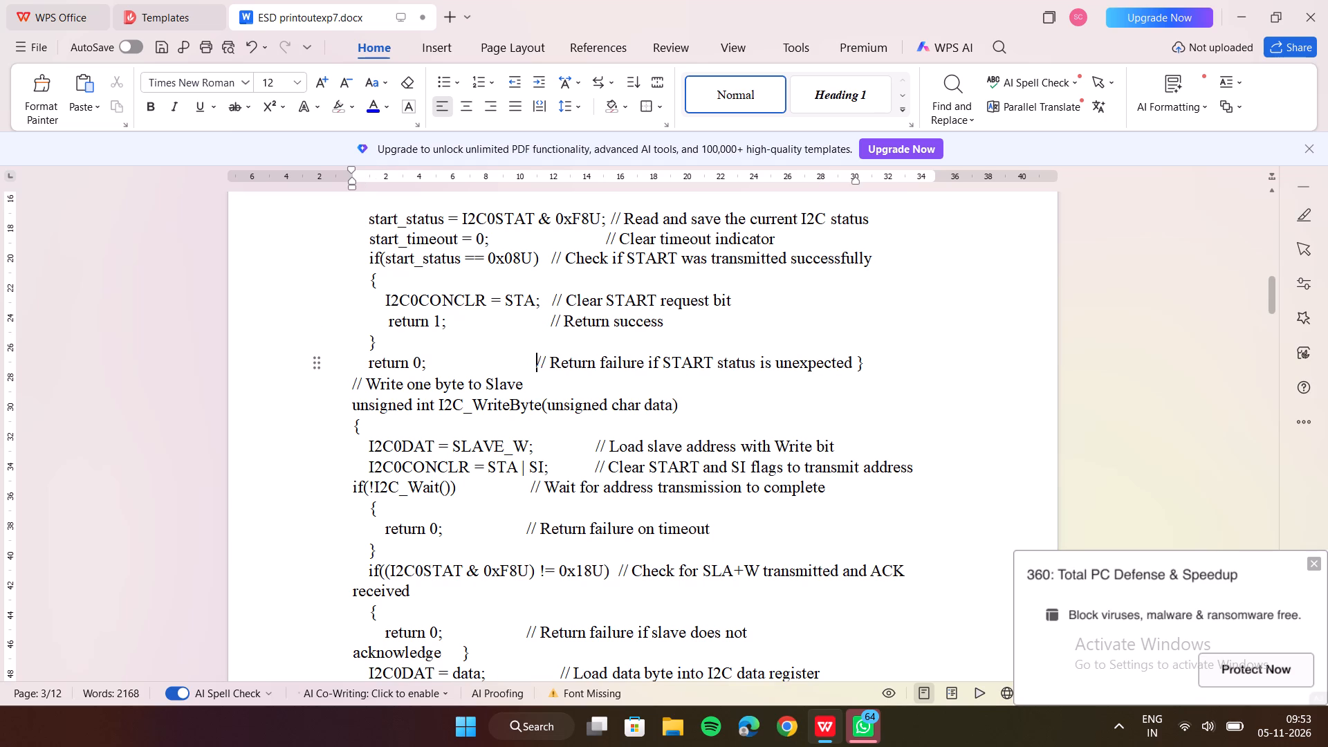
Move the closing brace after "// Return failure if START status is unexpected" onto its own line.
click(346, 385)
click(855, 360)
key(Return)
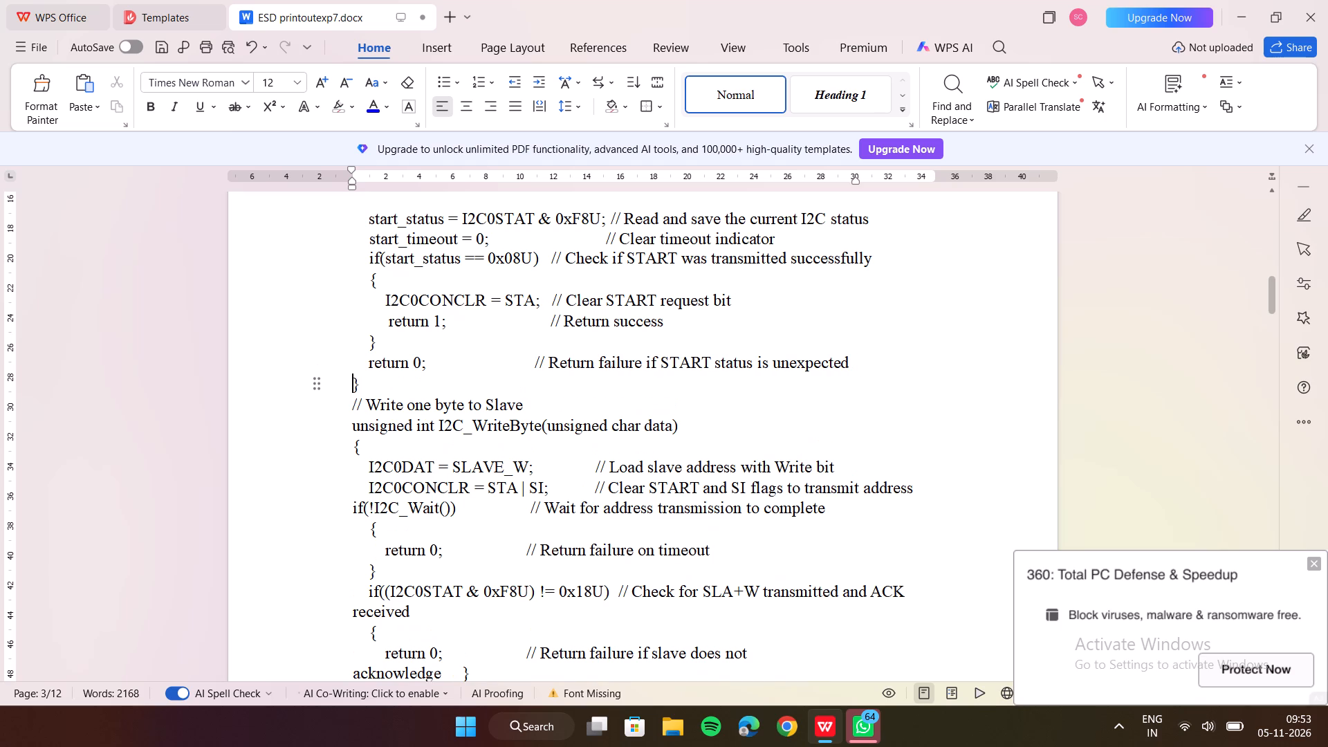
Review the START routine's indentation, braces and comment alignment, continuing down to the I2C_WriteByte function.
scroll(855, 360, up, 2)
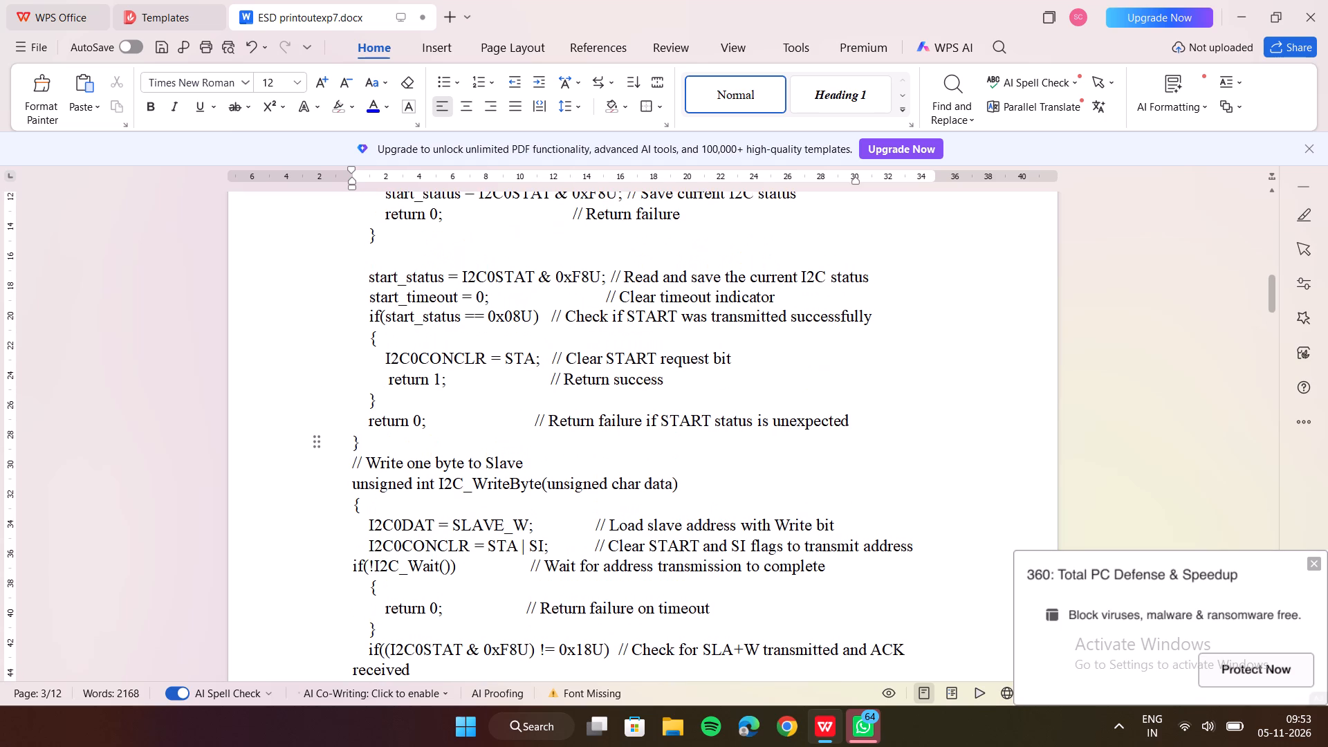
scroll(855, 360, up, 1)
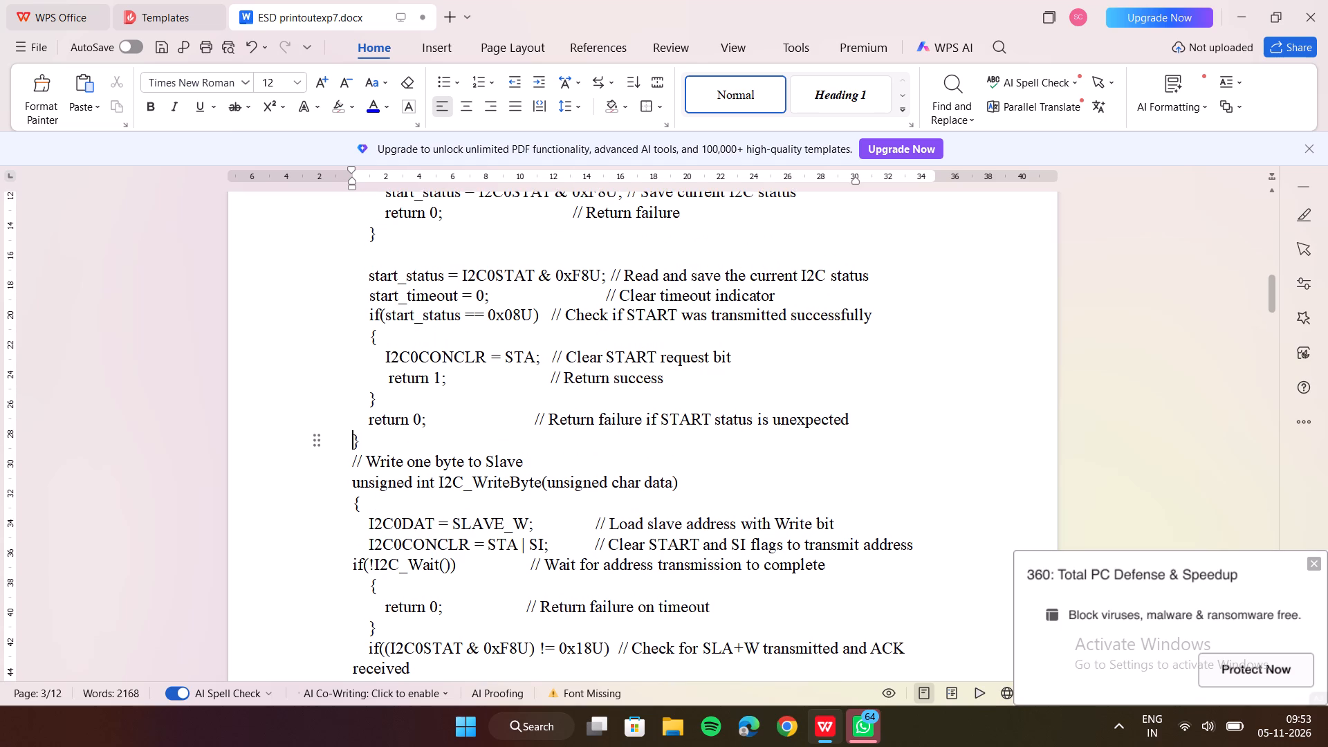
scroll(855, 360, up, 3)
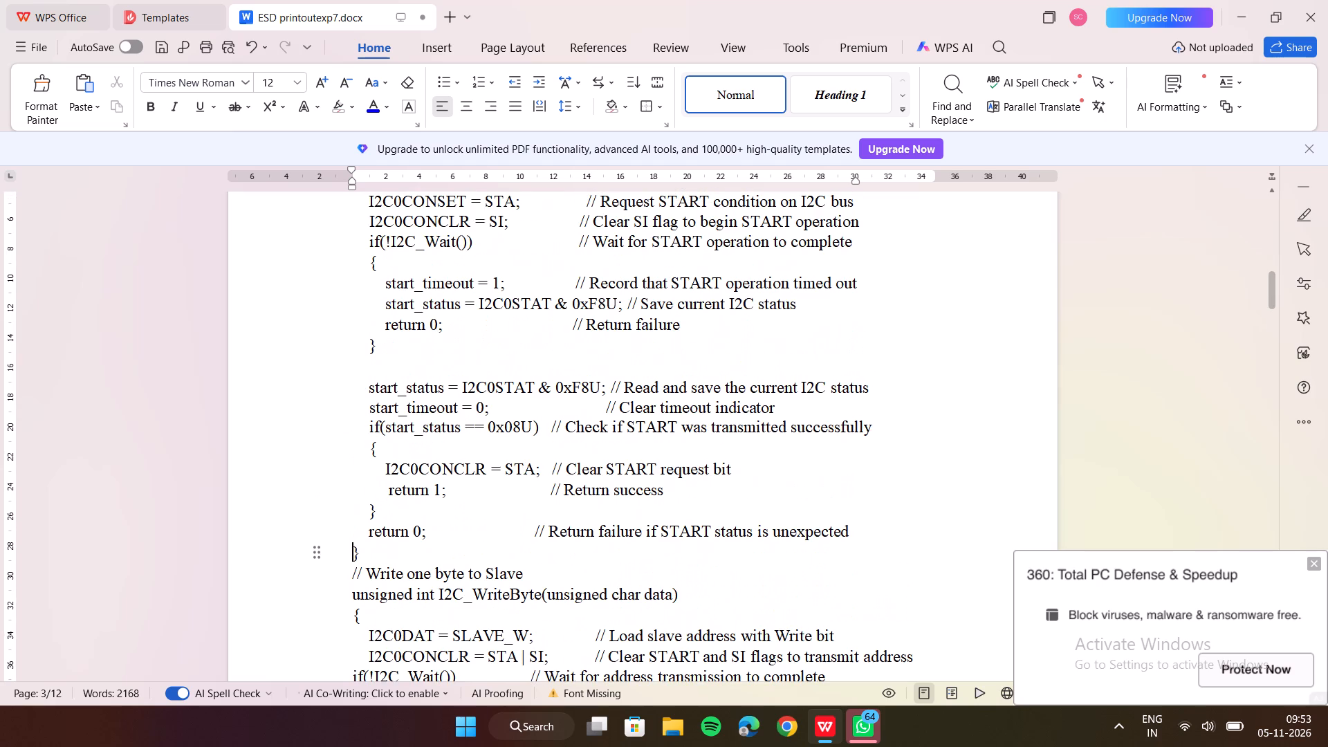
scroll(855, 360, down, 1)
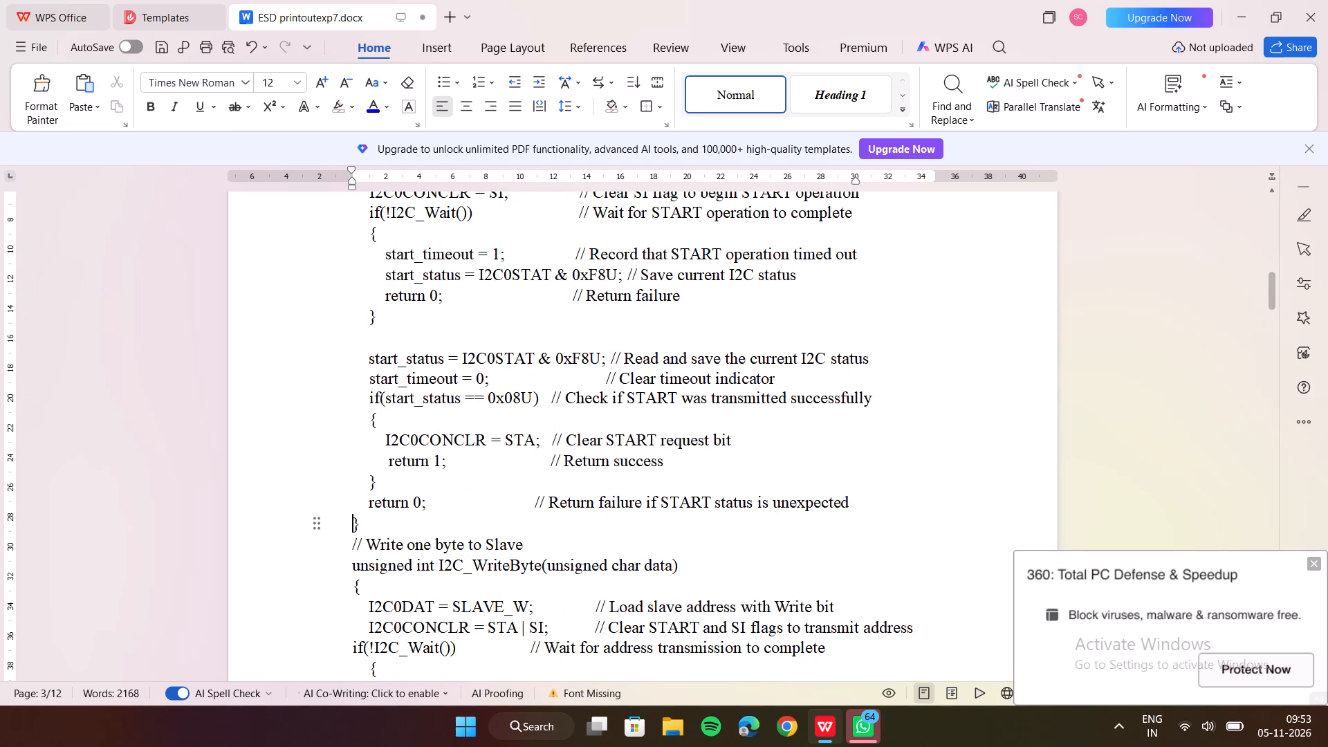
scroll(855, 360, down, 4)
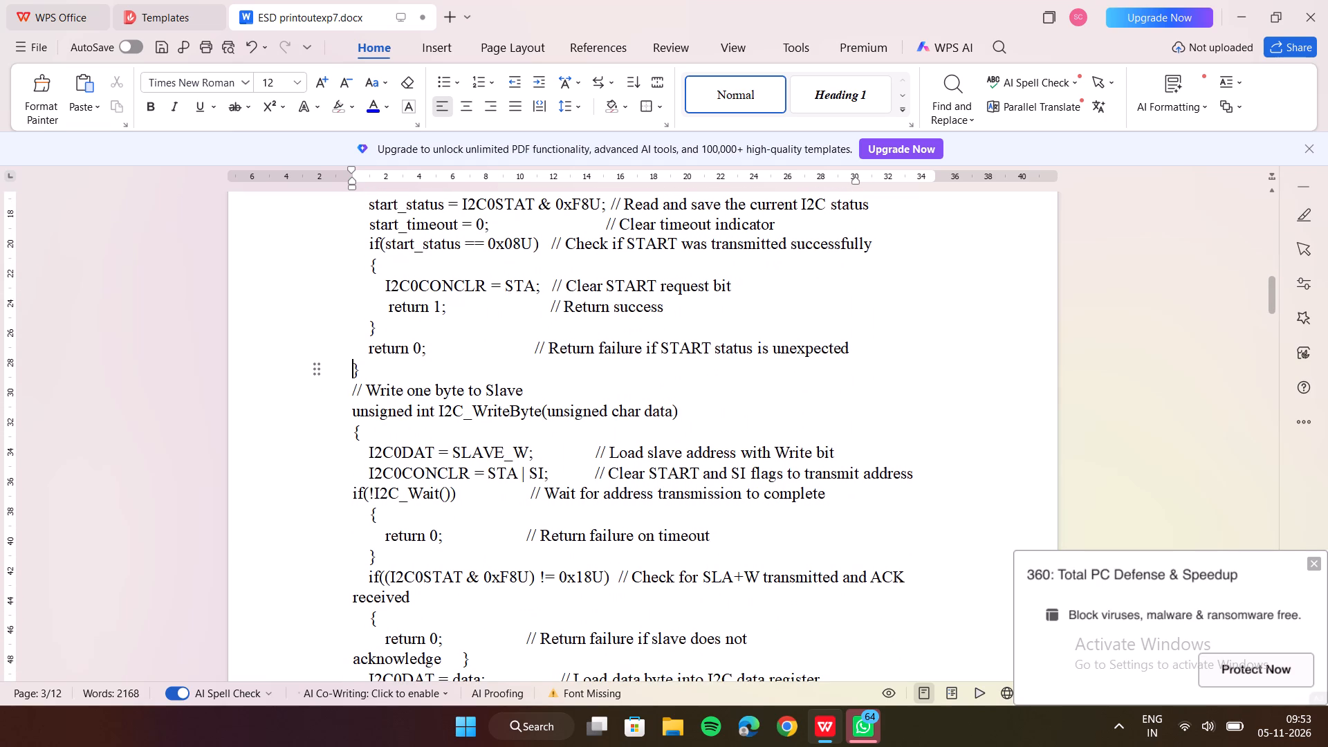
scroll(479, 410, down, 1)
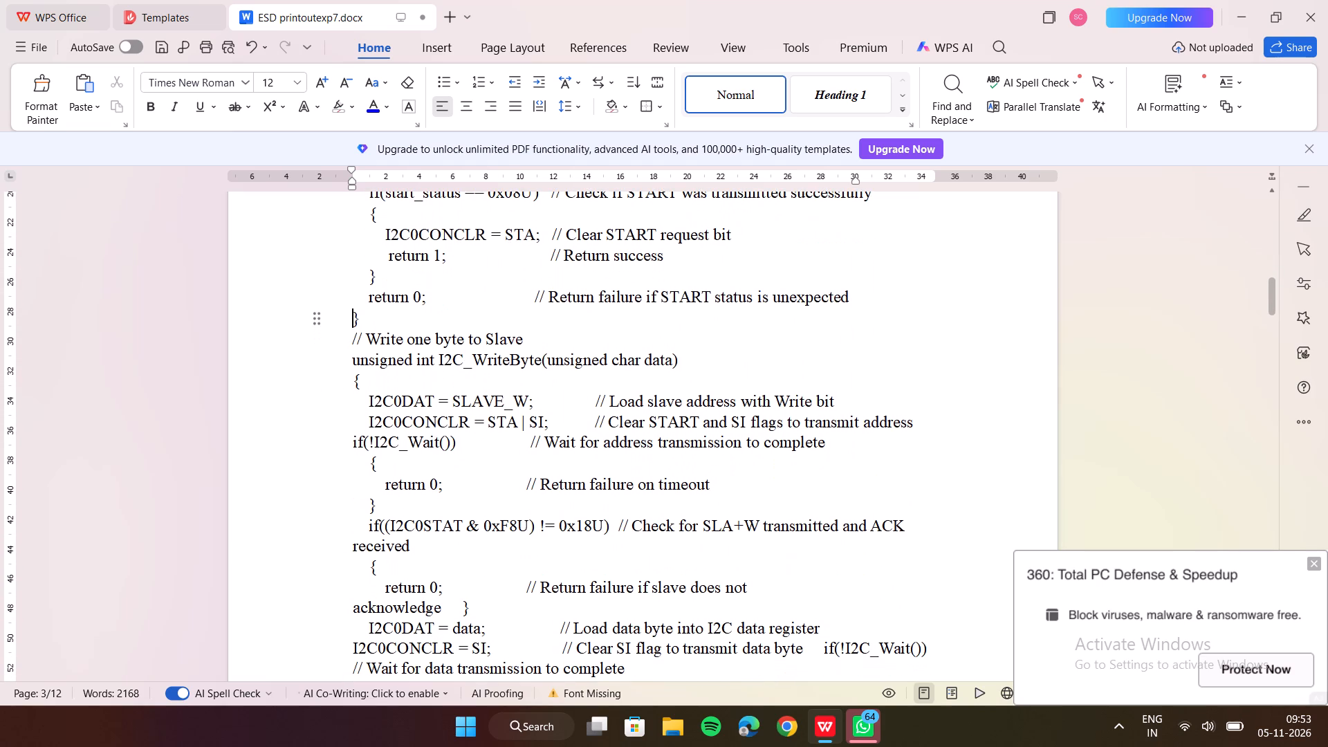
Indent the if(!I2C_Wait()) line for address transmission in I2C_WriteByte to match the statements above it.
click(349, 441)
key(space)
key(space)
scroll(349, 441, down, 1)
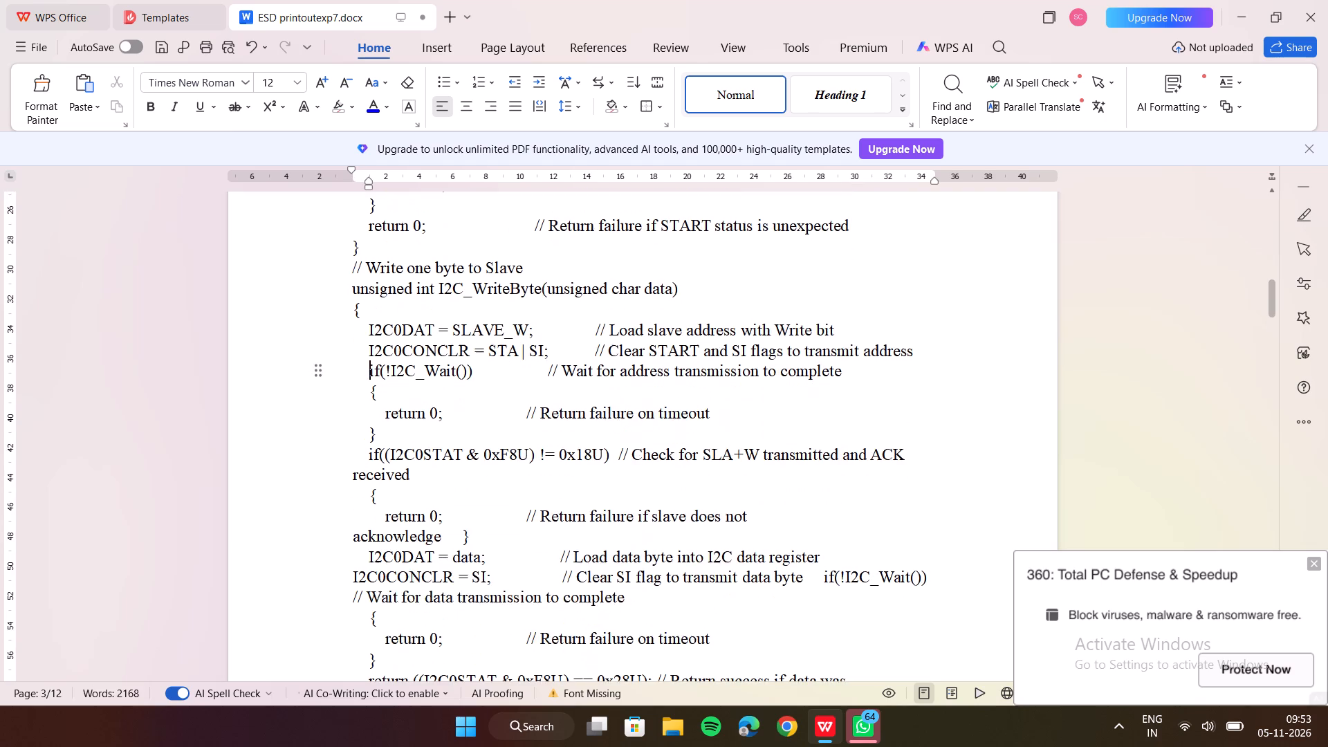
scroll(349, 441, down, 1)
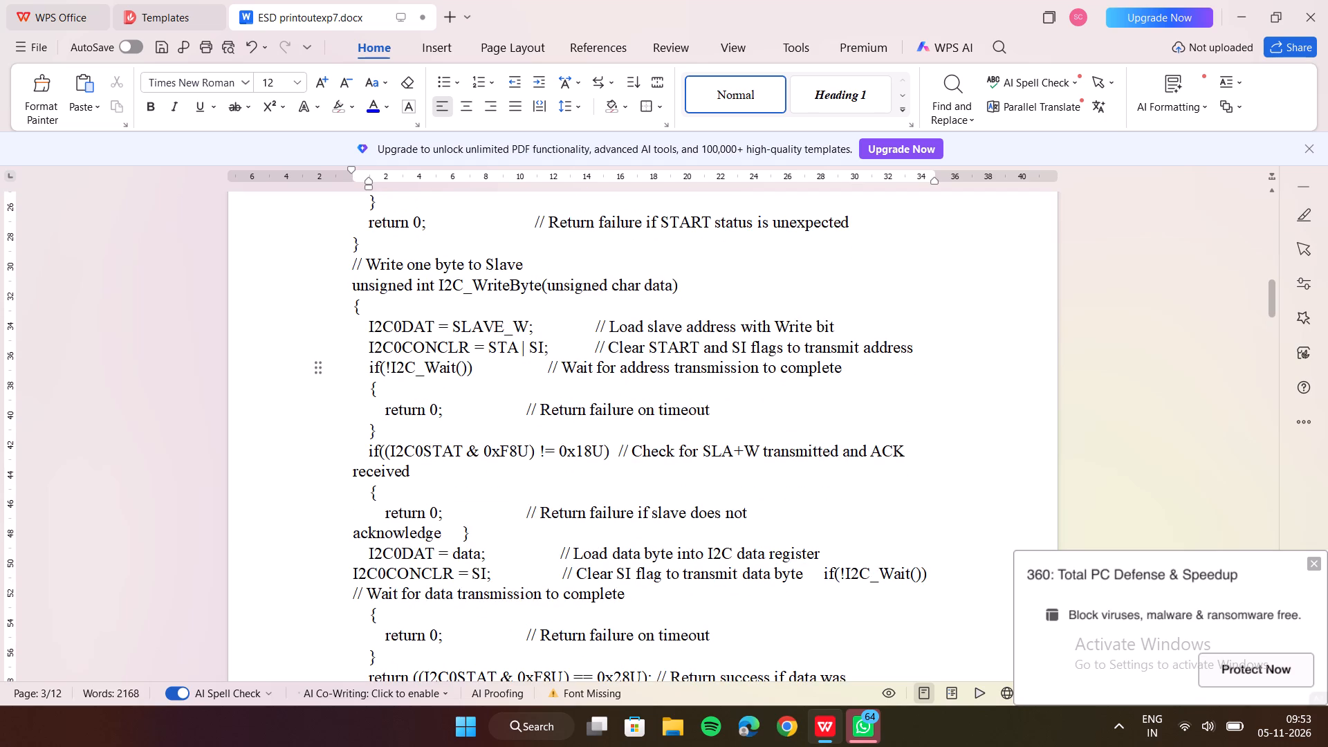
Shift the "// Wait for address transmission to complete" comment further along its line with ten spaces to align it with the comments above.
click(540, 370)
key(space)
key(space)
key(space)
key(space)
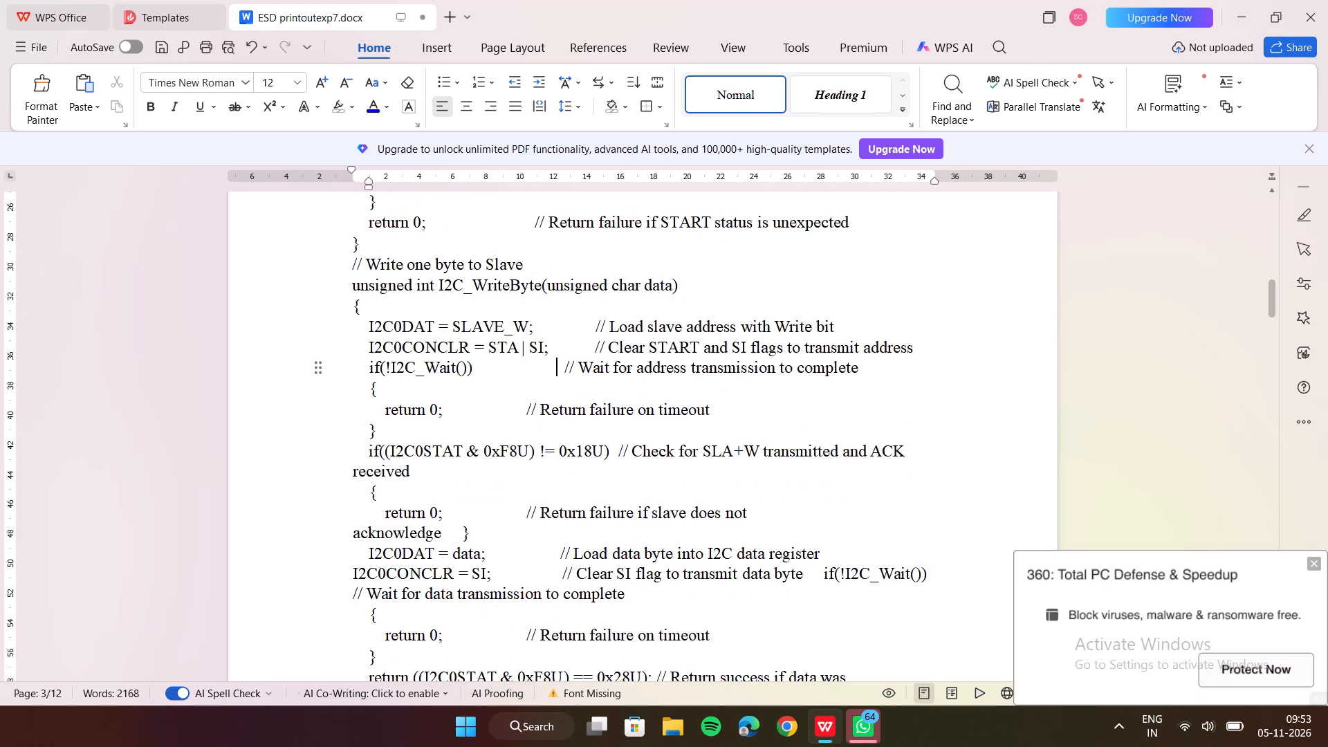
key(space)
key(space)
key(space)
key(space)
key(space)
key(space)
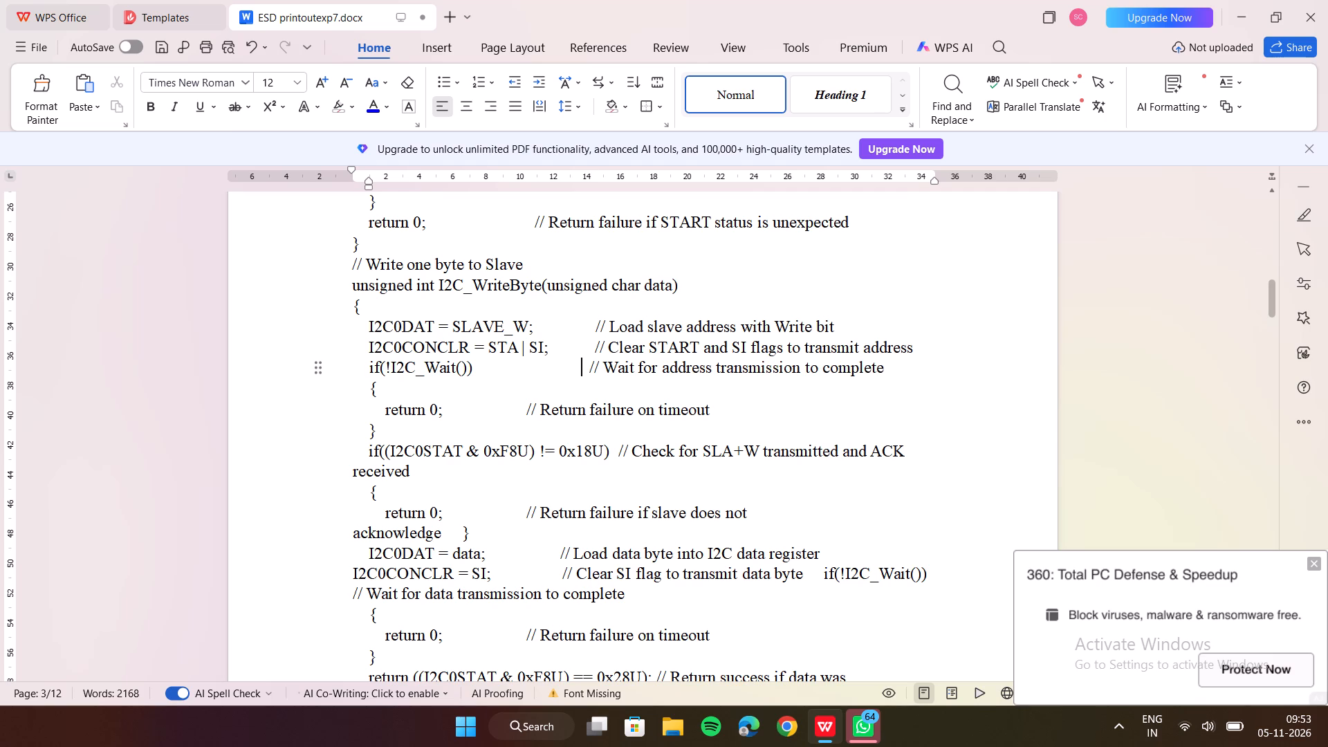
Shift the "// Return failure on timeout" comment in the address-transmission block along its line with sixteen spaces to align it with the comment column above.
click(518, 407)
key(space)
key(space)
key(space)
key(space)
key(space)
key(space)
key(space)
key(space)
key(space)
key(space)
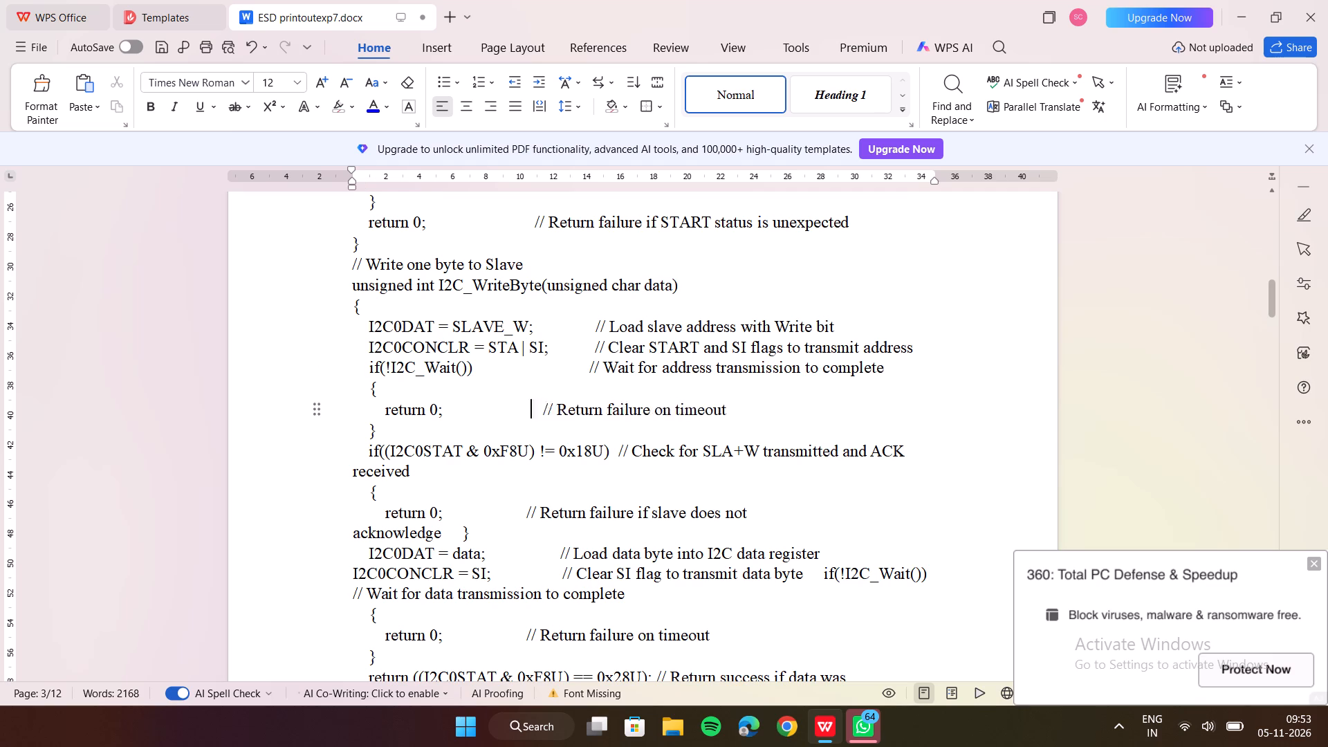
key(space)
key(space)
key(space)
key(space)
key(space)
key(space)
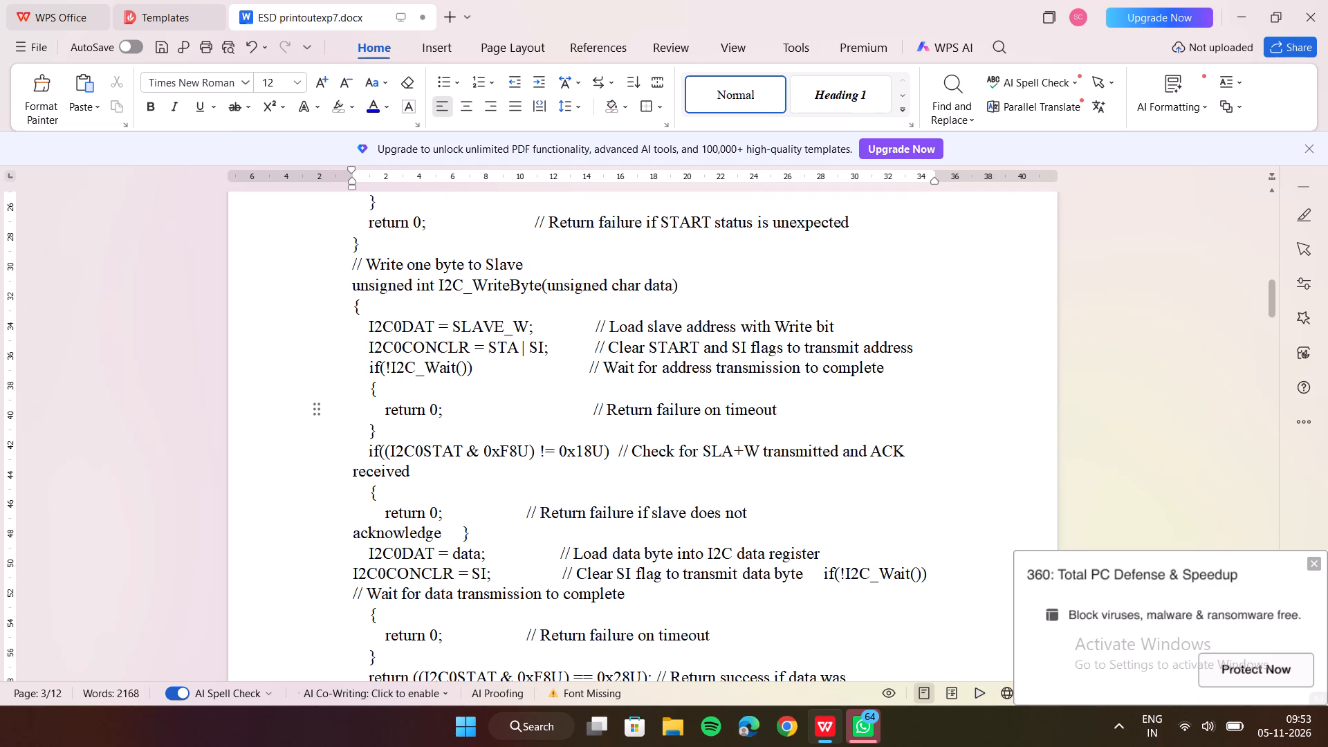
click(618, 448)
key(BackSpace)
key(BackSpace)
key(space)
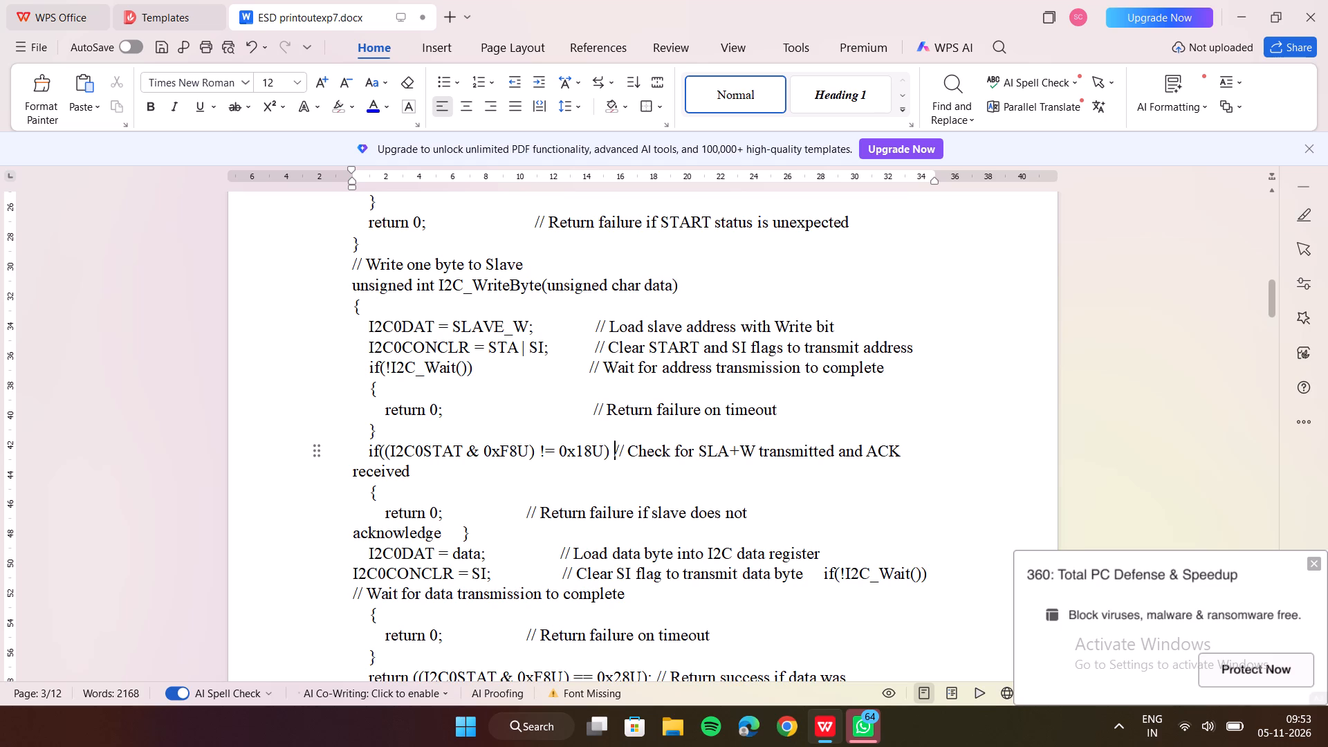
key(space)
Reword the 0x18U status check comment as "// Check SLA+W transmitted and ACK recieve" so it stays on one line.
drag(417, 468, 337, 465)
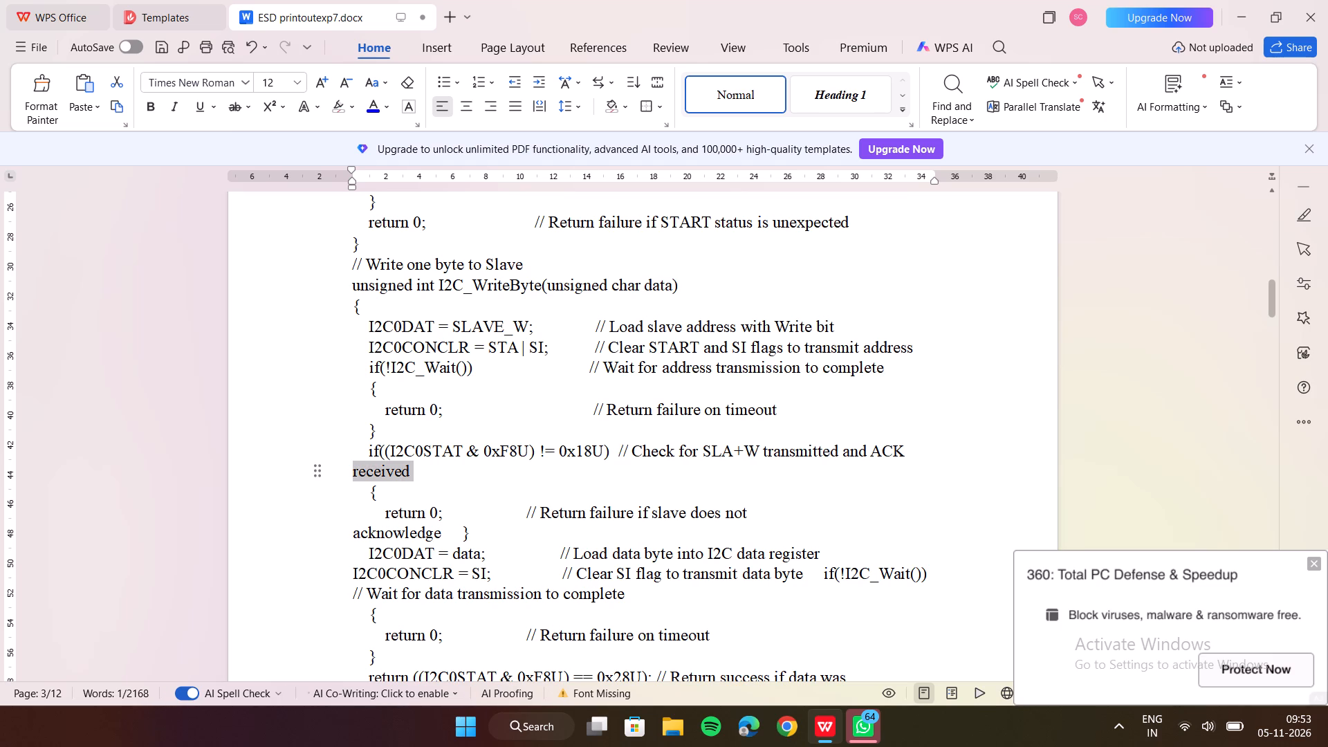
drag(337, 465, 336, 465)
key(BackSpace)
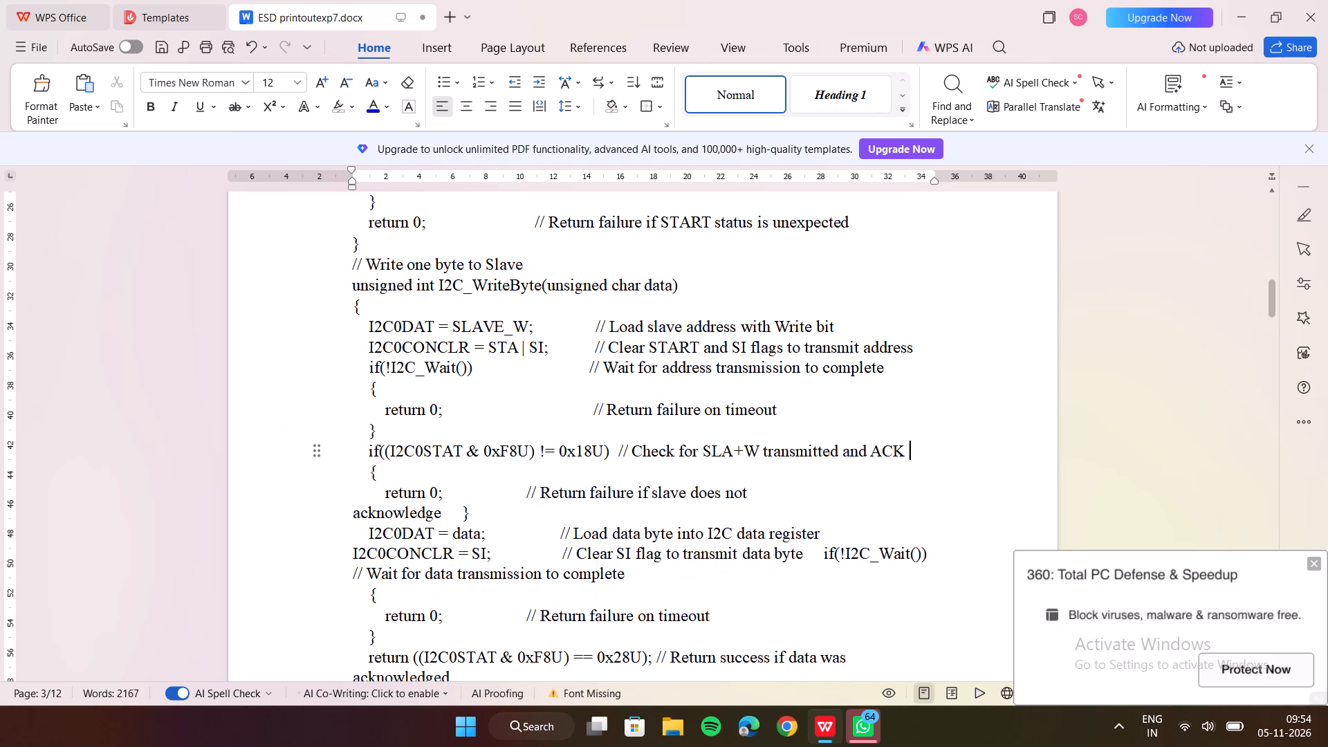
click(692, 453)
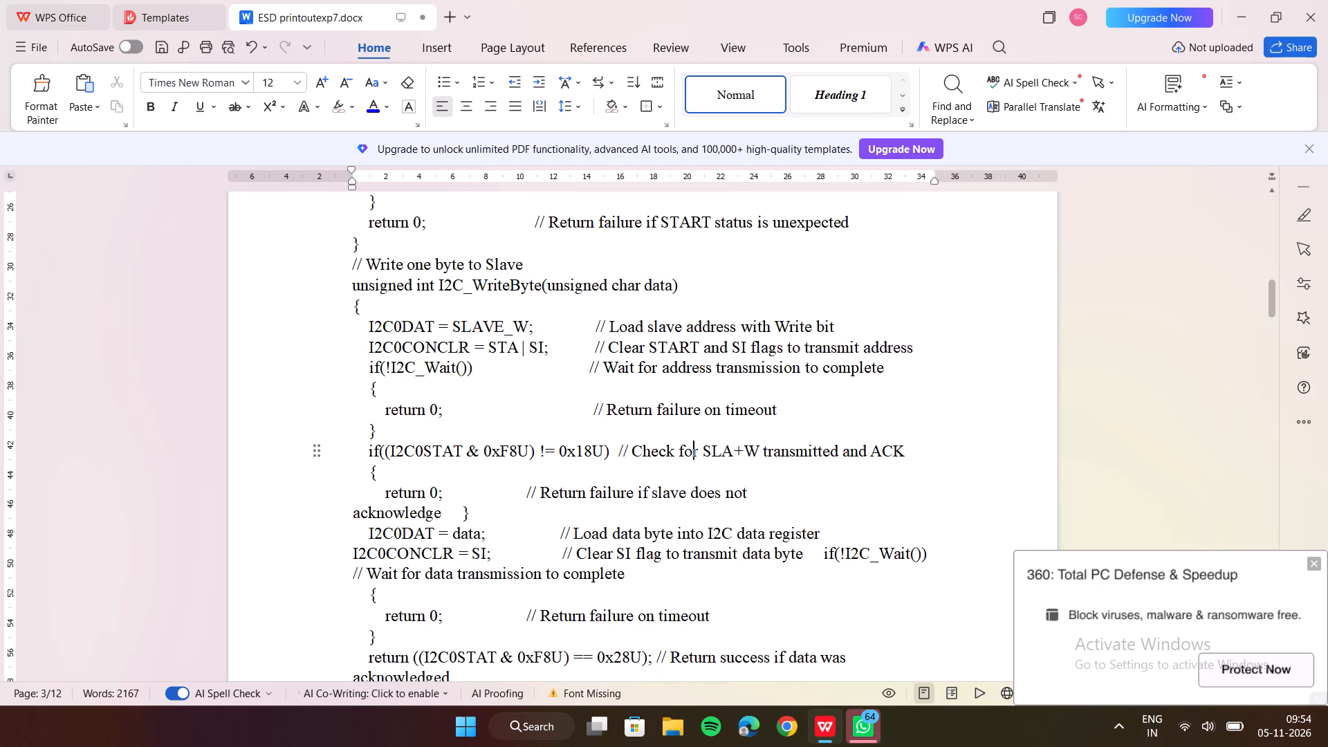
key(Right)
key(BackSpace)
key(BackSpace)
key(BackSpace)
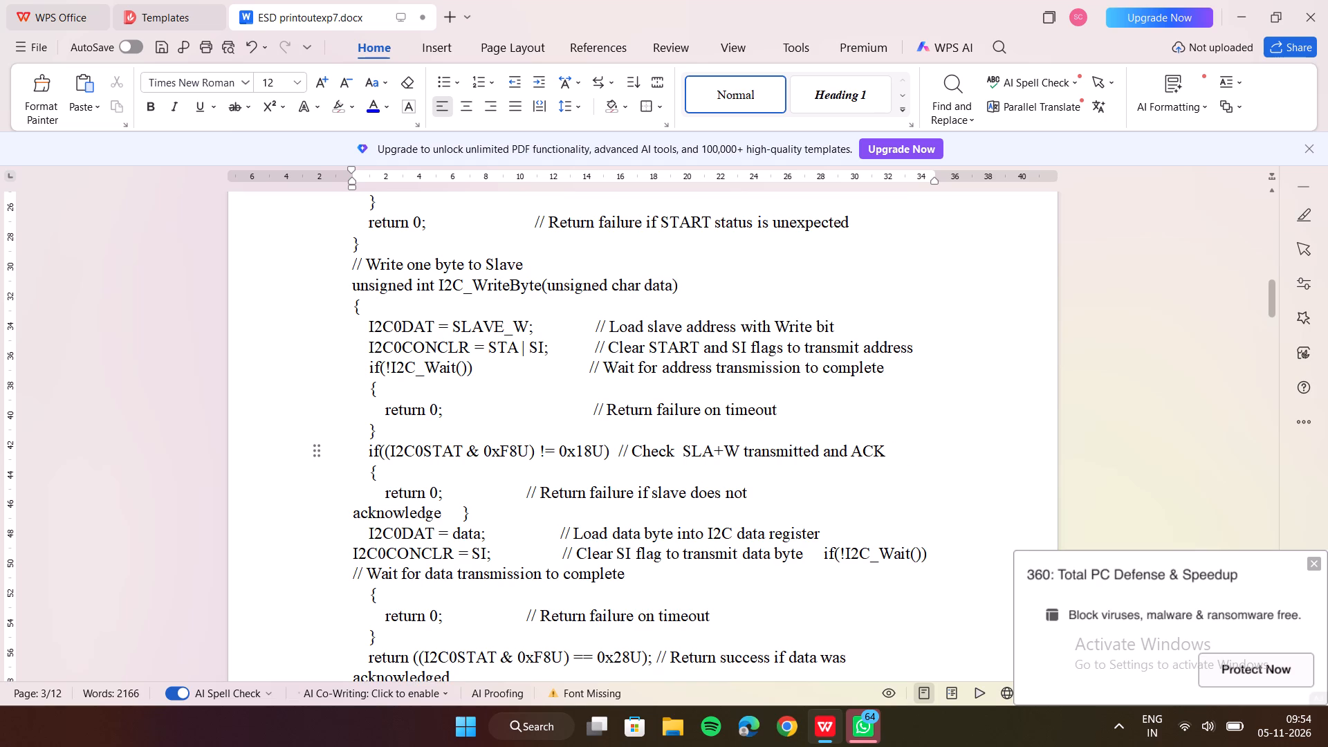
key(BackSpace)
click(878, 448)
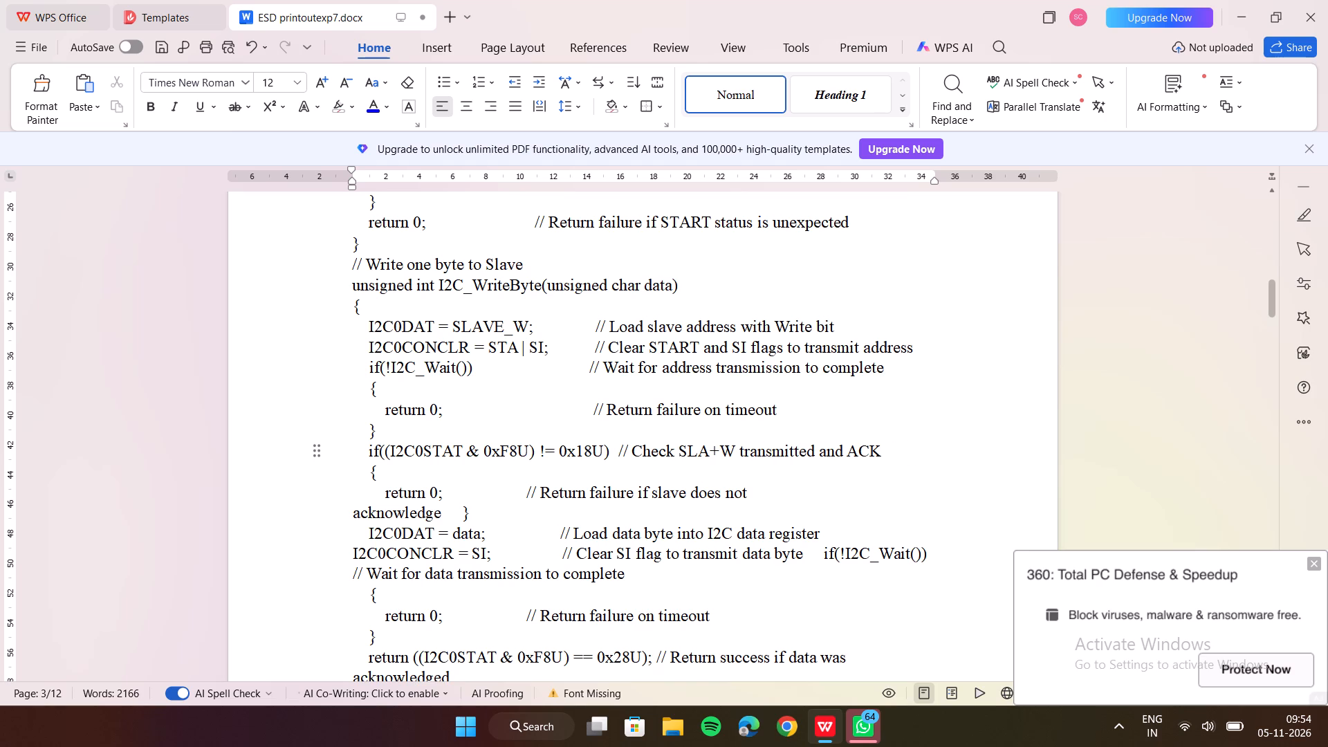
key(space)
text(recieve)
Remove three spaces before "// Return failure if slave does not acknowledge" so the comment fits on one line.
scroll(878, 448, down, 1)
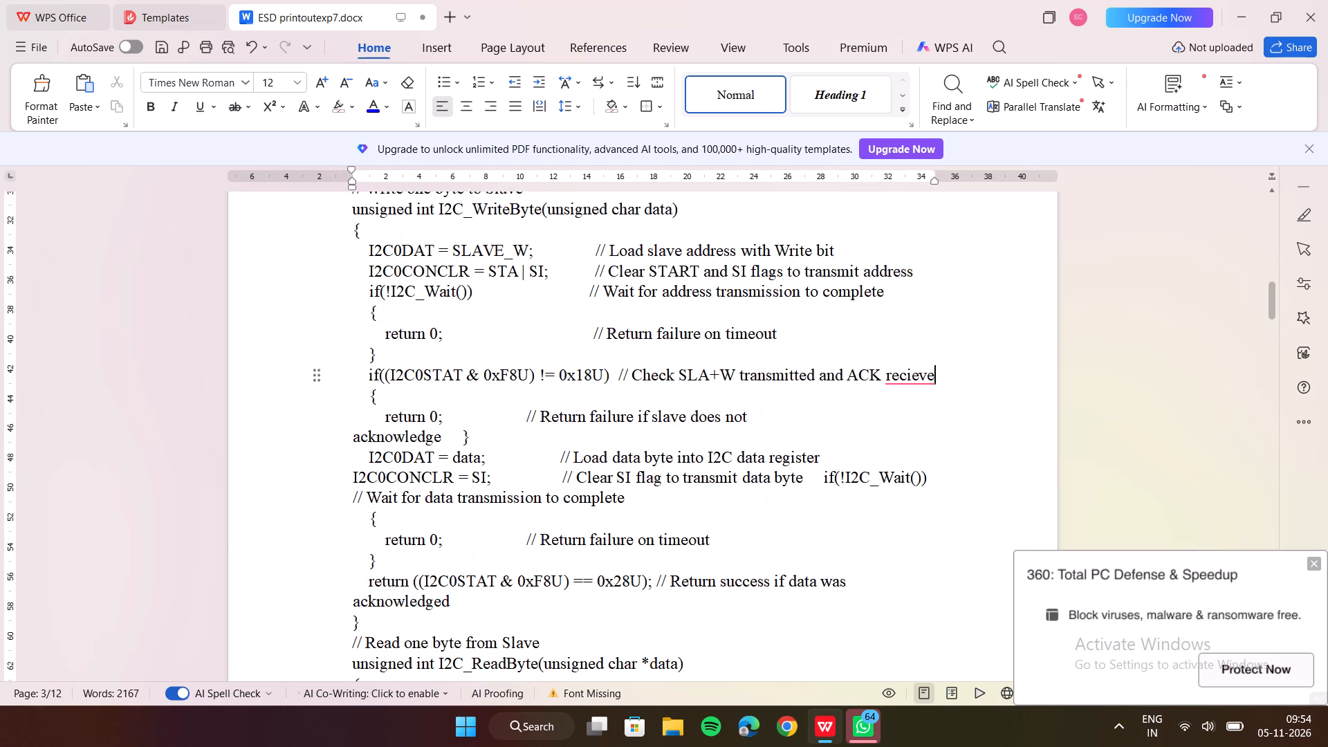
click(525, 418)
key(BackSpace)
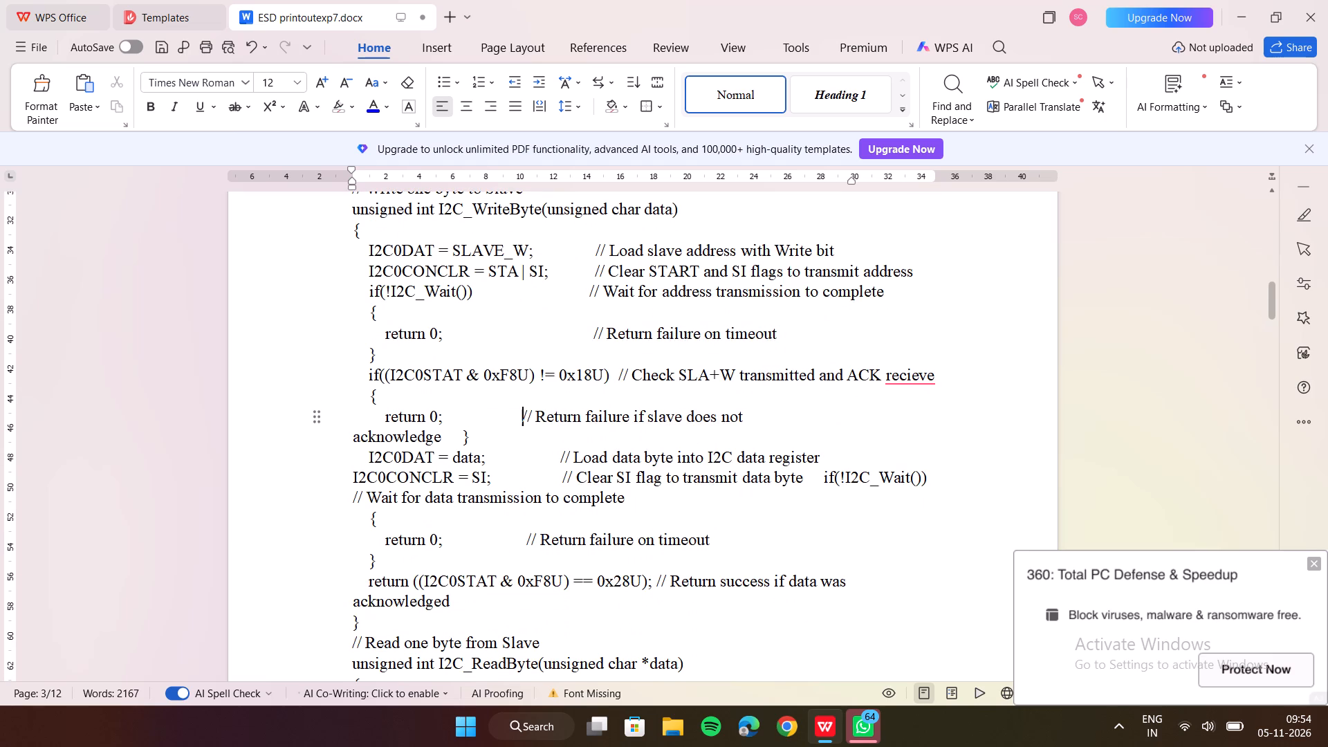
key(BackSpace)
key(BackSpace)
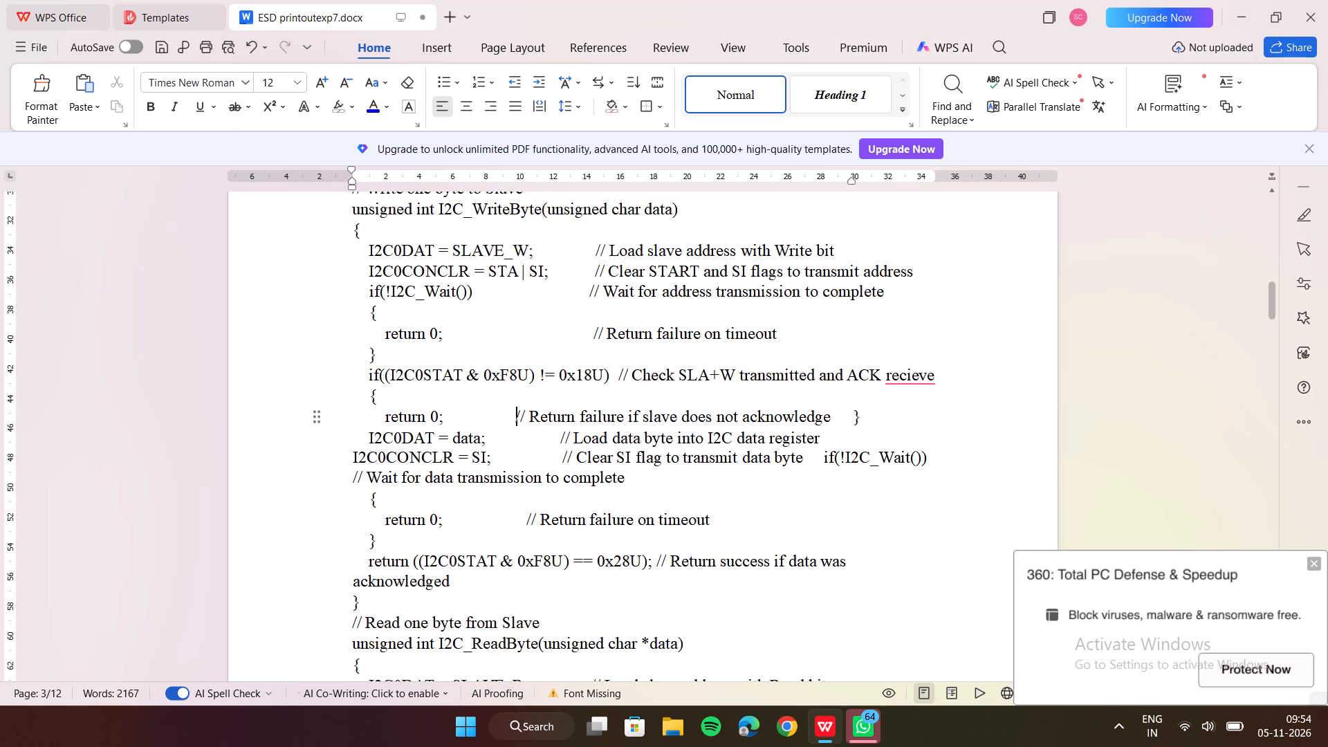
Move the closing brace after "// Return failure if slave does not acknowledge" onto its own line.
click(854, 416)
key(Return)
key(space)
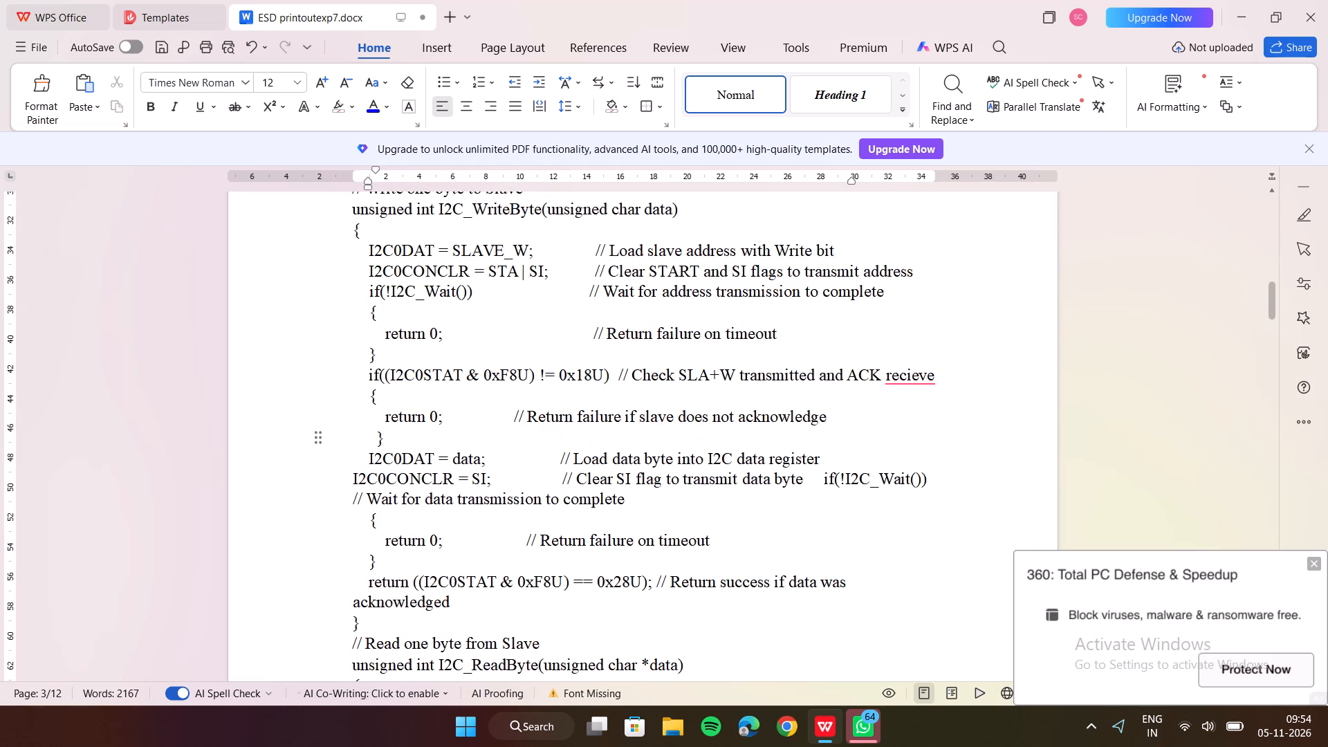
key(BackSpace)
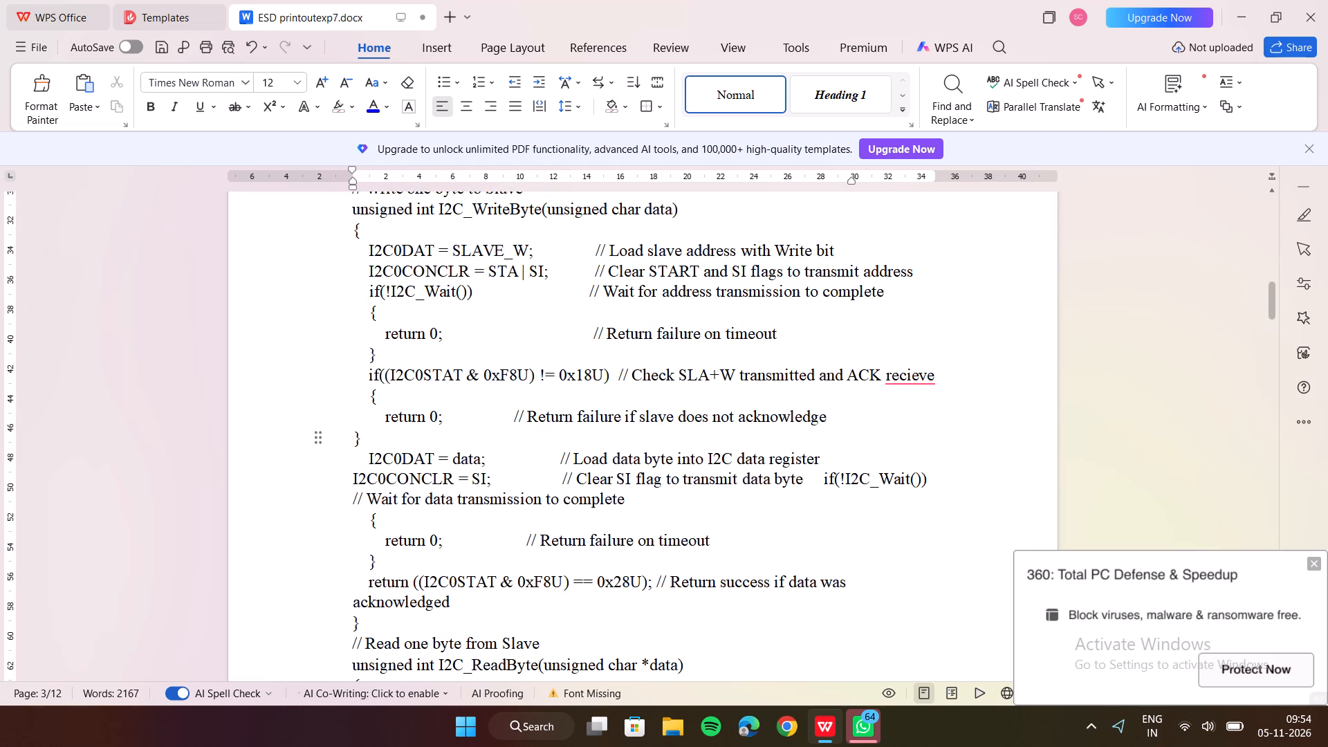
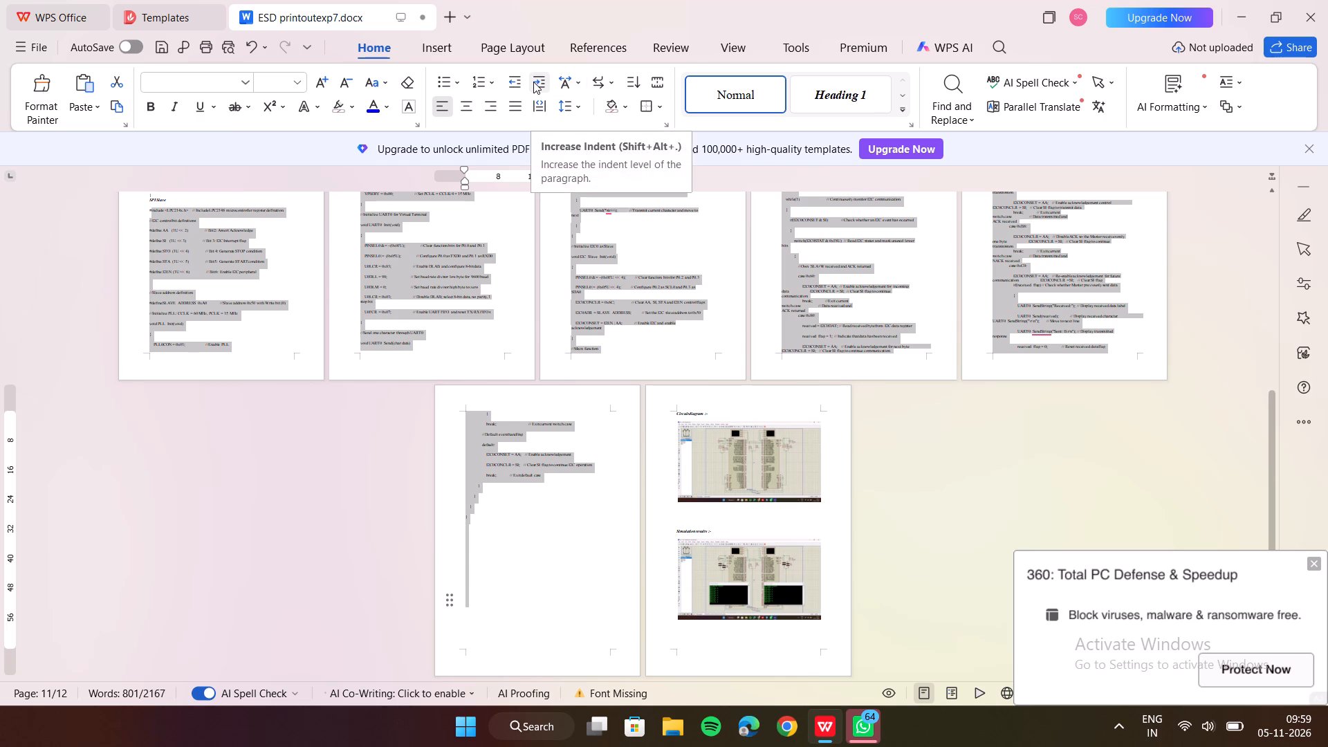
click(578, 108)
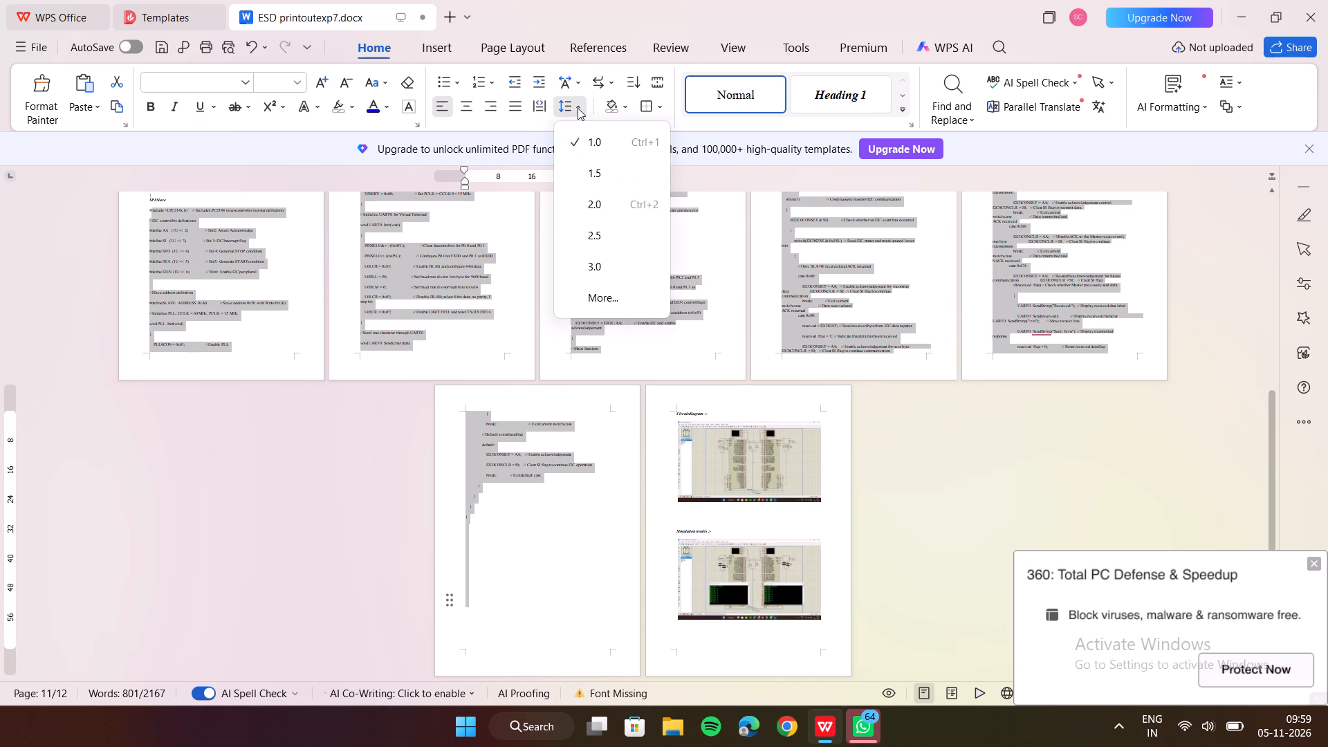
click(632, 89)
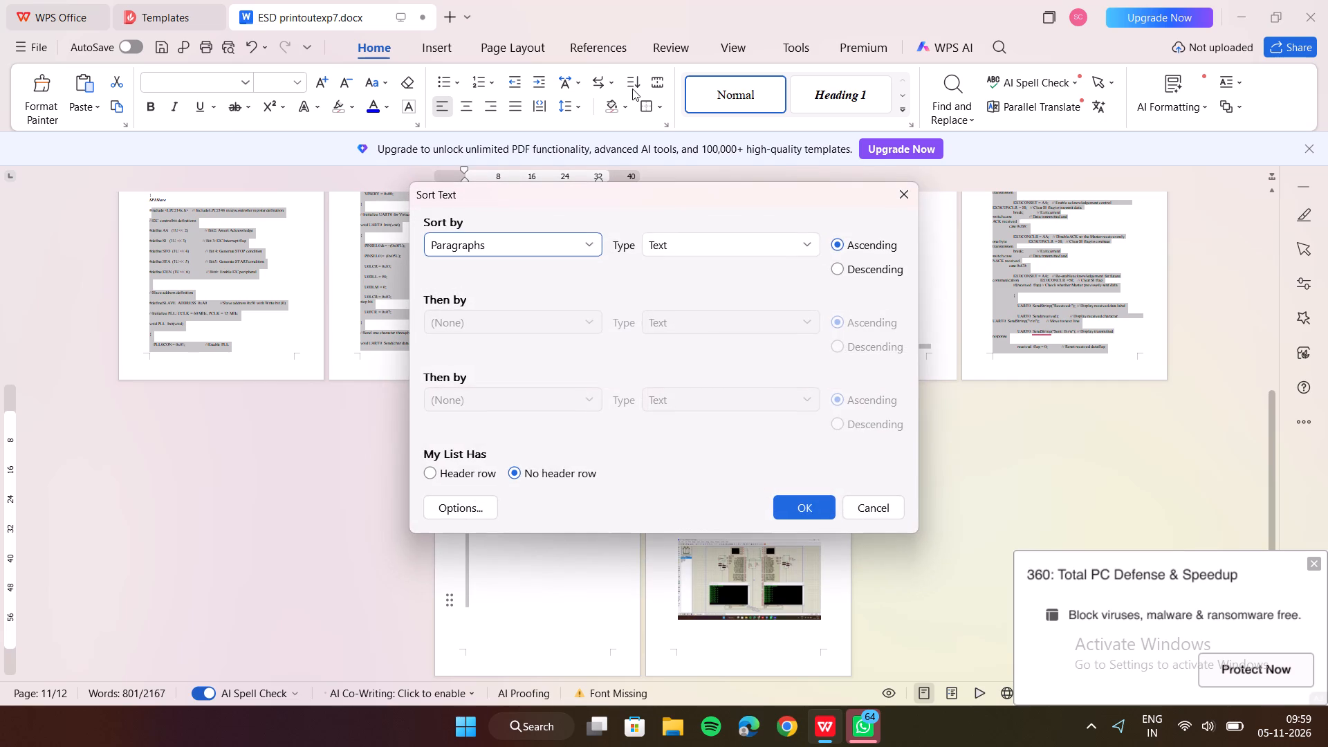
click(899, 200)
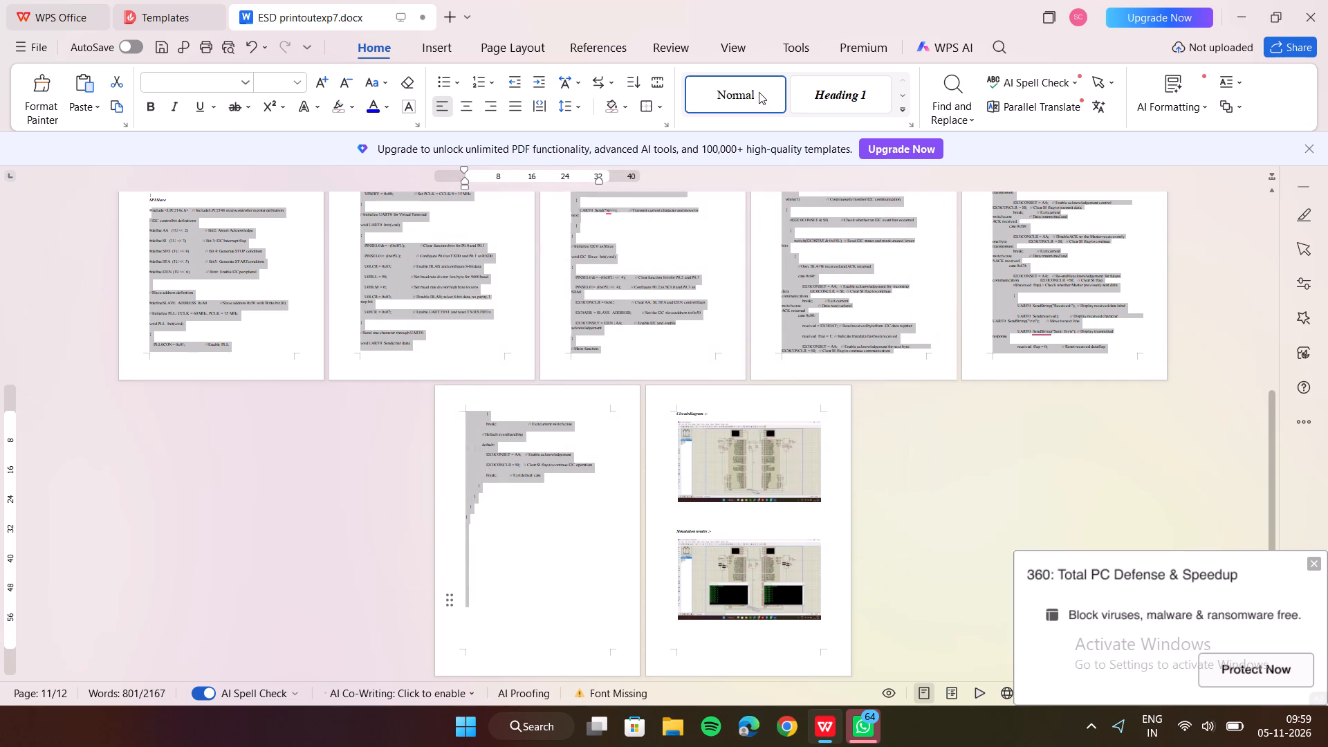
Apply the Normal style to the whole selected SPI Slave code and release the selection.
click(759, 92)
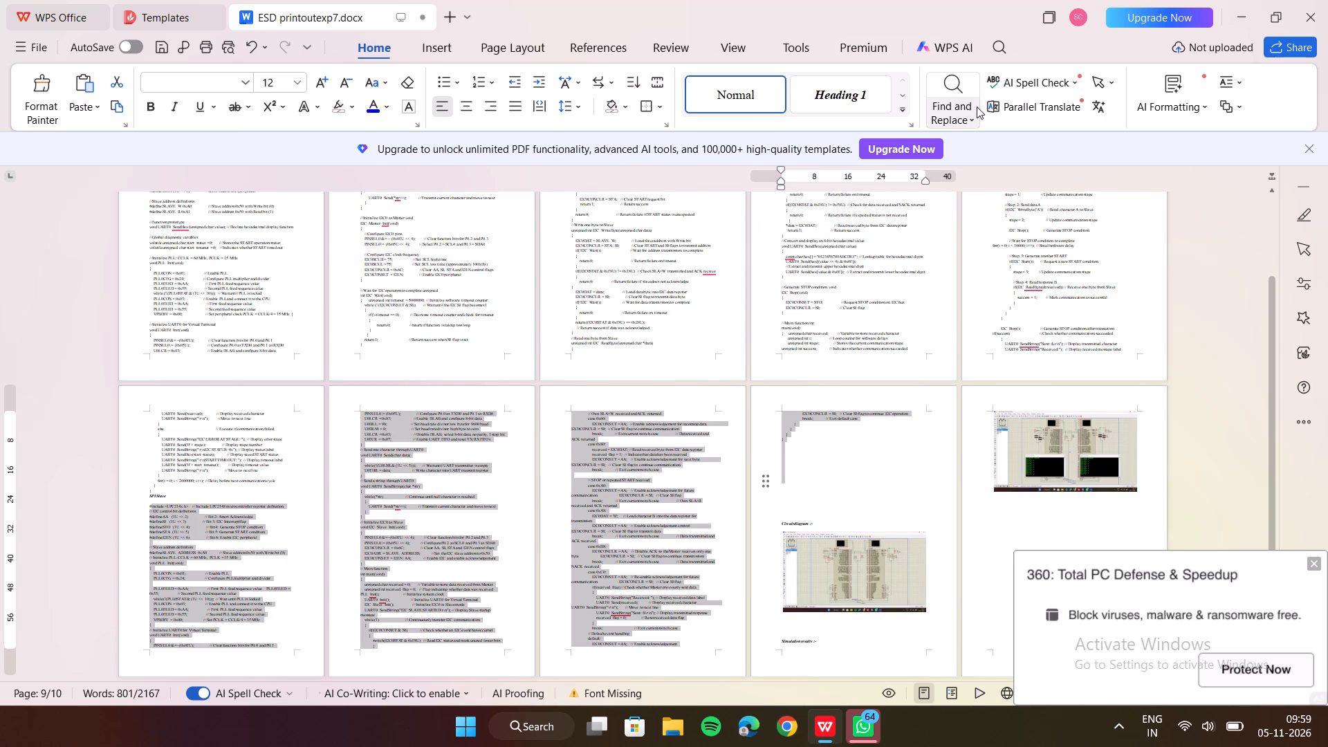
click(719, 320)
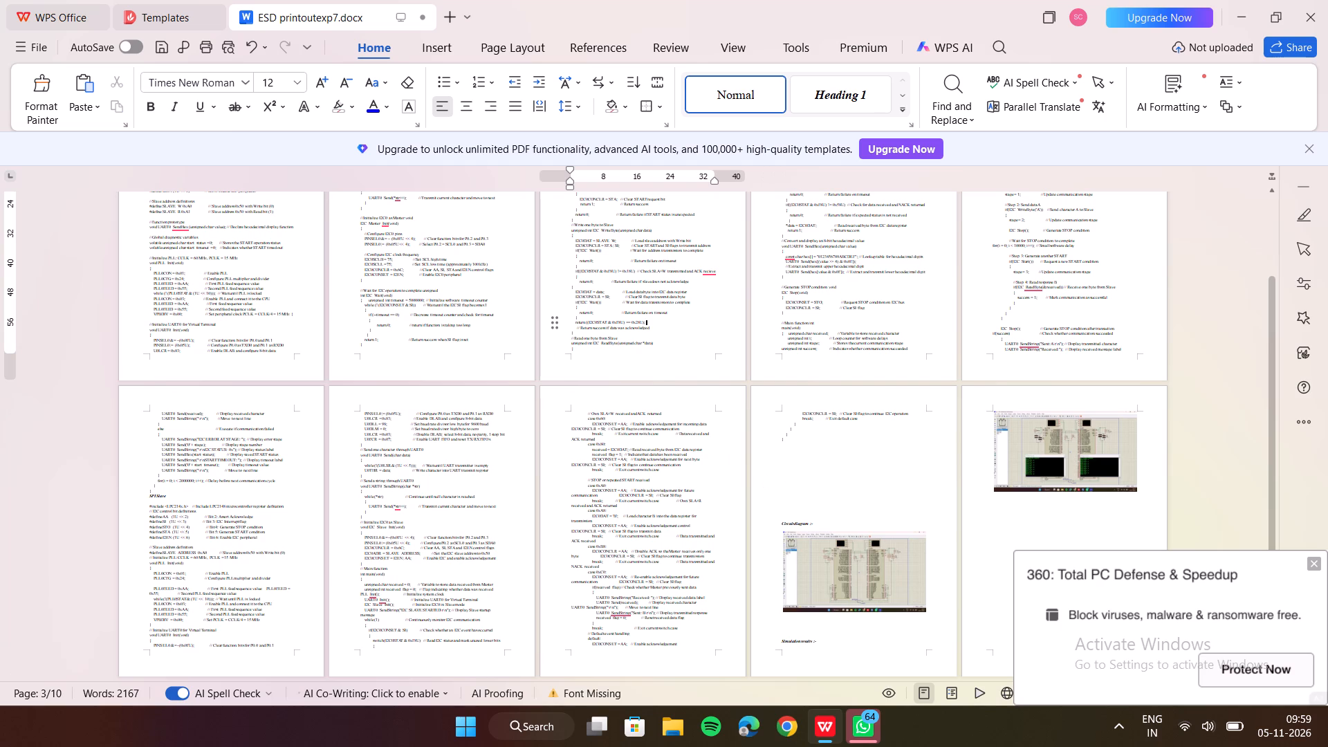
Delete the run of blank lines after the SPI Slave code's final closing brace.
scroll(719, 320, up, 3)
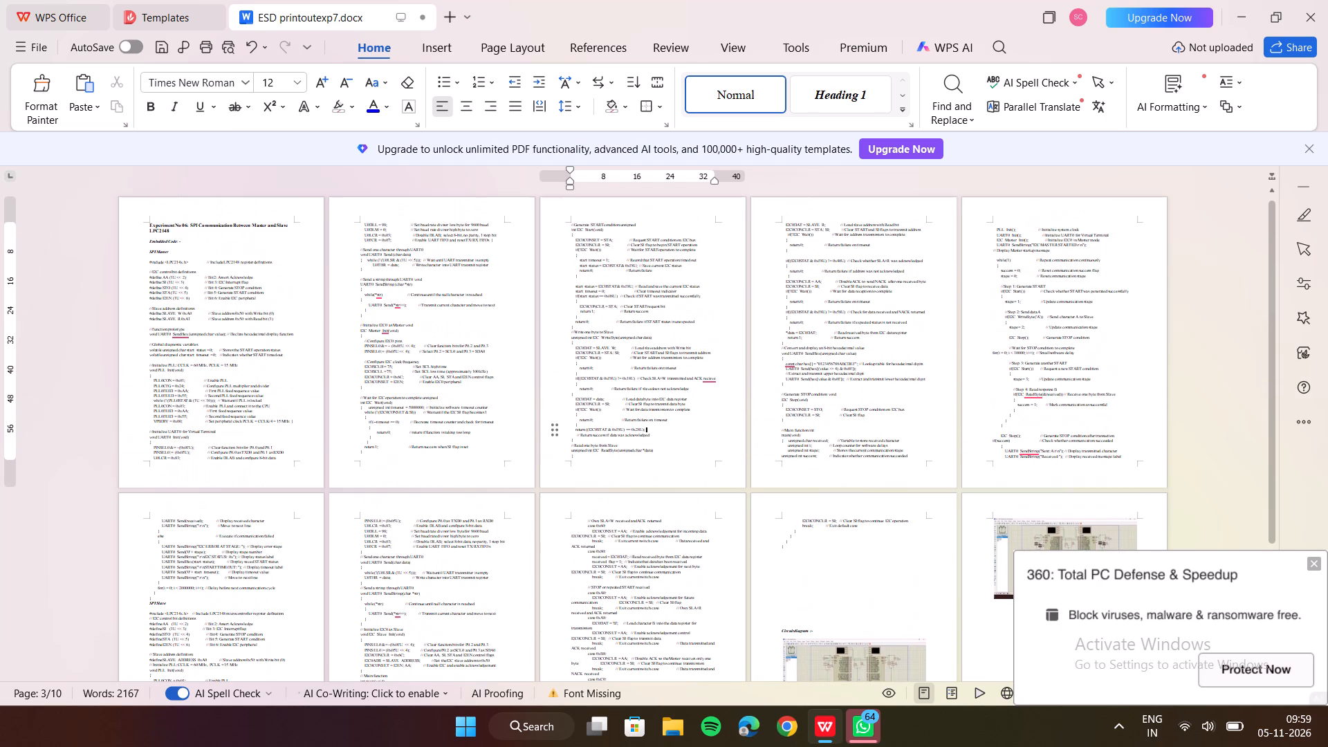
scroll(719, 320, up, 1)
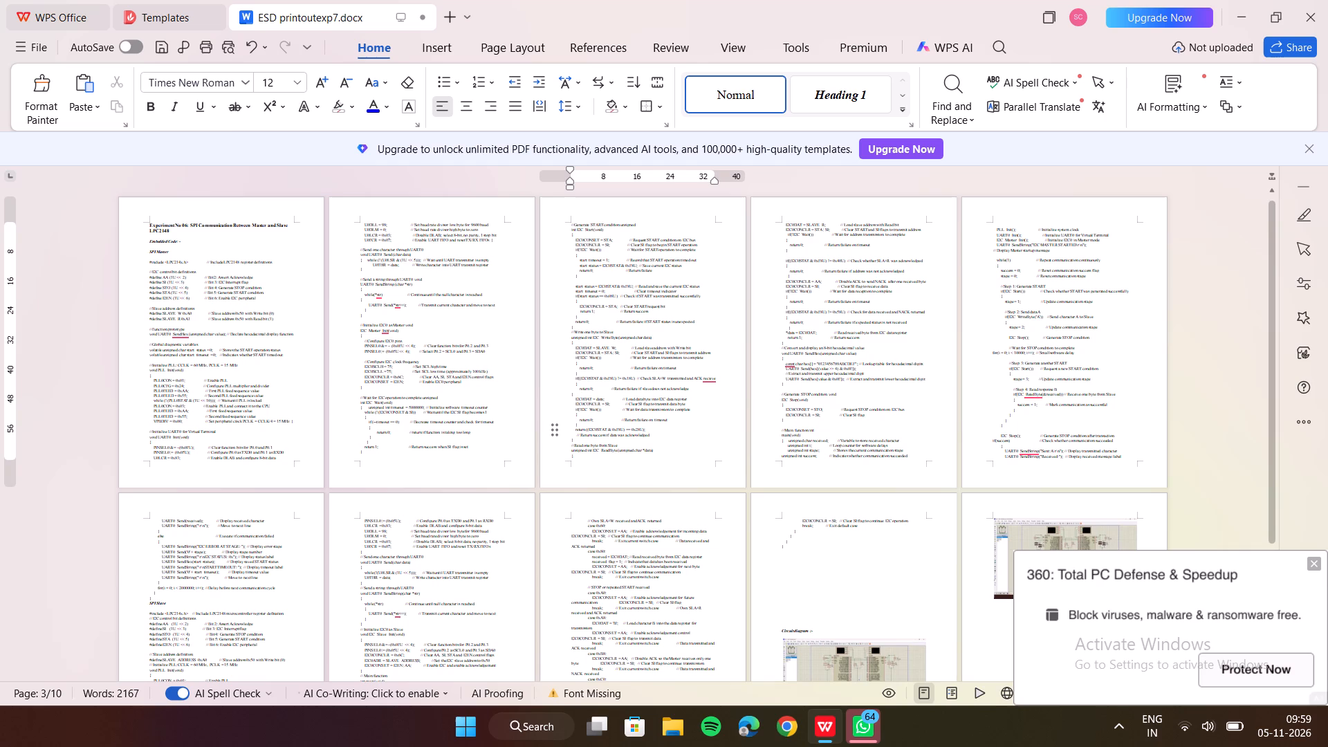
click(805, 589)
key(BackSpace)
key(BackSpace)
key(BackSpace)
key(BackSpace)
key(BackSpace)
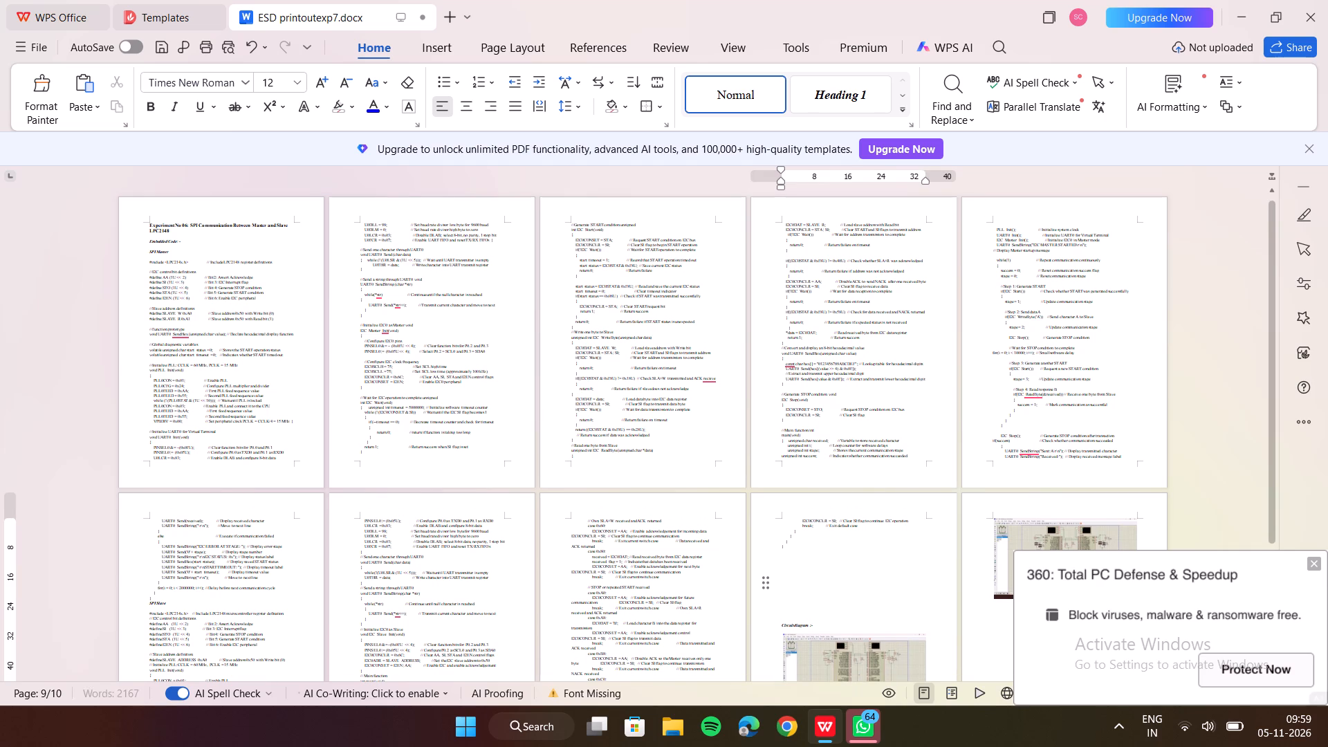
key(BackSpace)
key(BackSpace)
key(BackSpace)
key(BackSpace)
key(BackSpace)
key(BackSpace)
key(BackSpace)
key(BackSpace)
key(BackSpace)
key(BackSpace)
key(BackSpace)
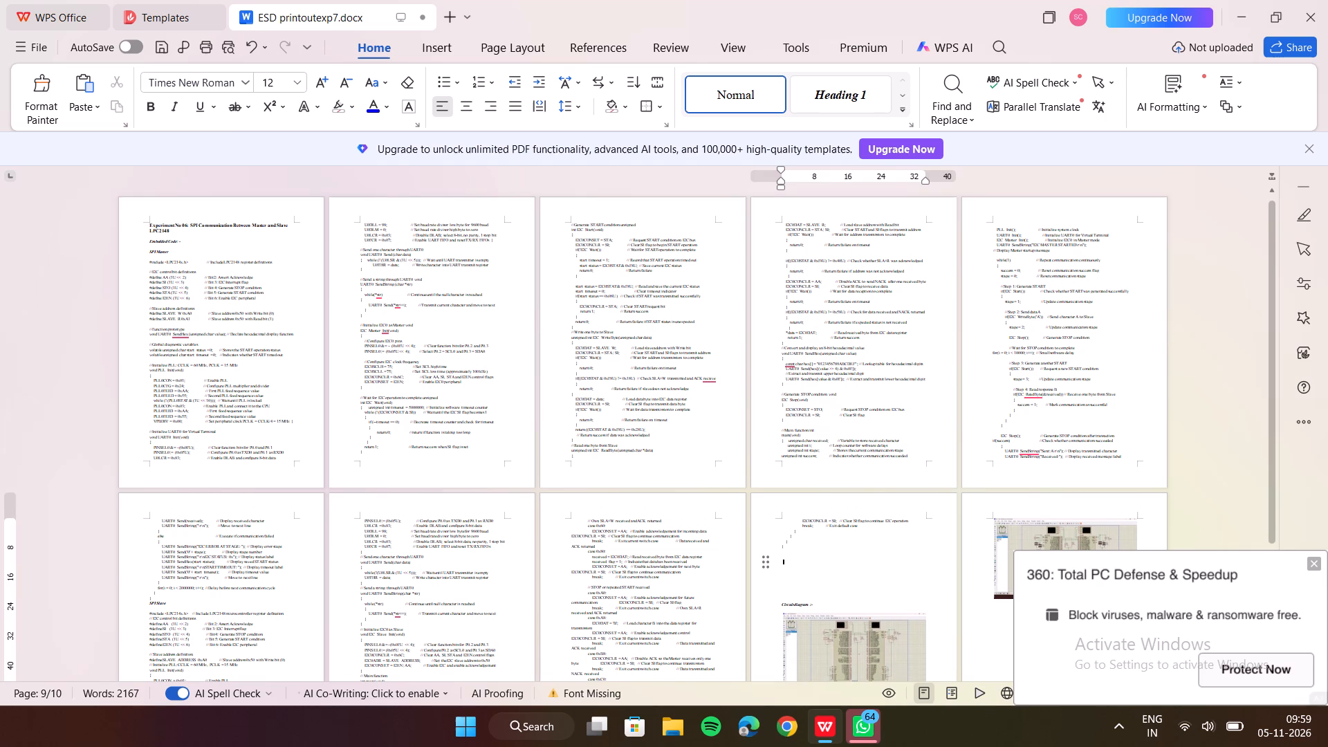
key(BackSpace)
key(BackSpace)
key(BackSpace)
key(BackSpace)
key(BackSpace)
key(BackSpace)
key(BackSpace)
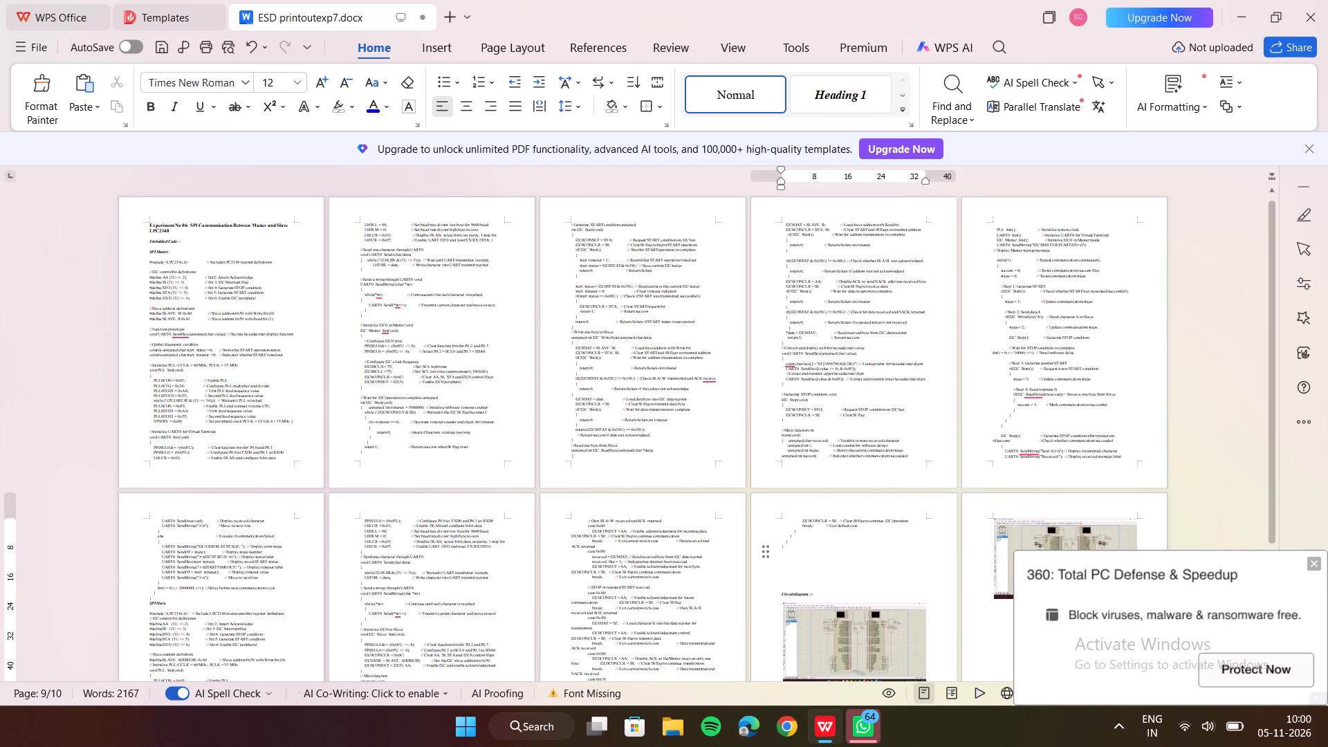
Remove the remaining blank lines above the "Circuit diagram :-" heading so it directly follows the slave code's last closing brace.
key(Down)
key(Down)
key(Down)
key(Down)
key(Down)
key(Down)
key(Down)
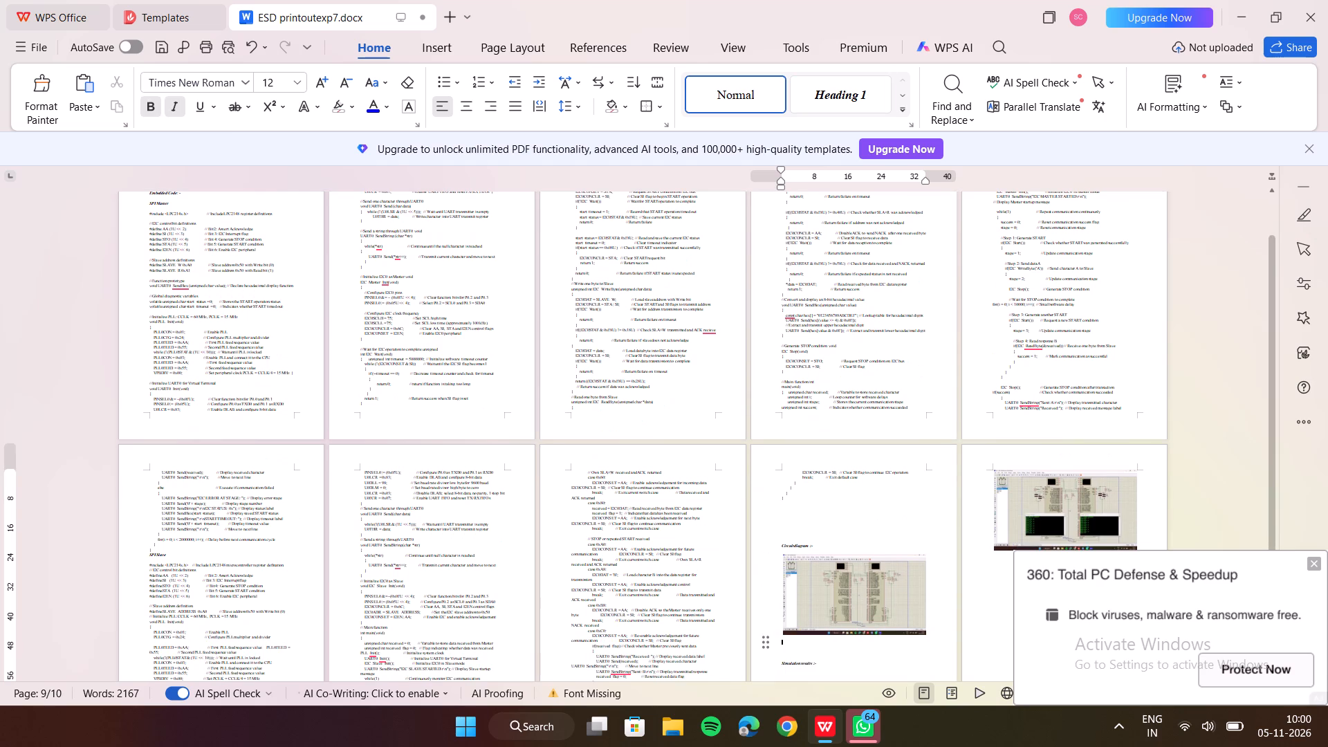
key(Up)
key(Up)
key(BackSpace)
key(BackSpace)
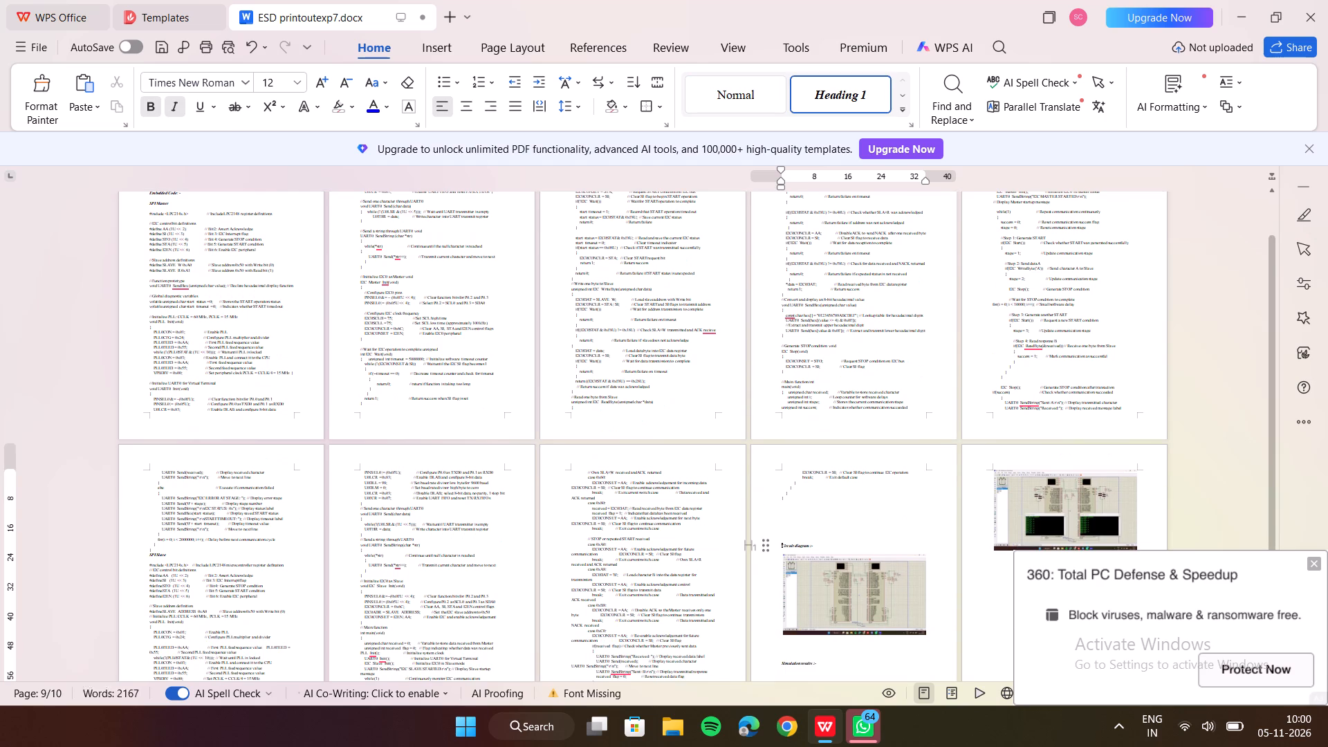
key(BackSpace)
key(BackSpace)
key(BackSpace)
key(BackSpace)
key(BackSpace)
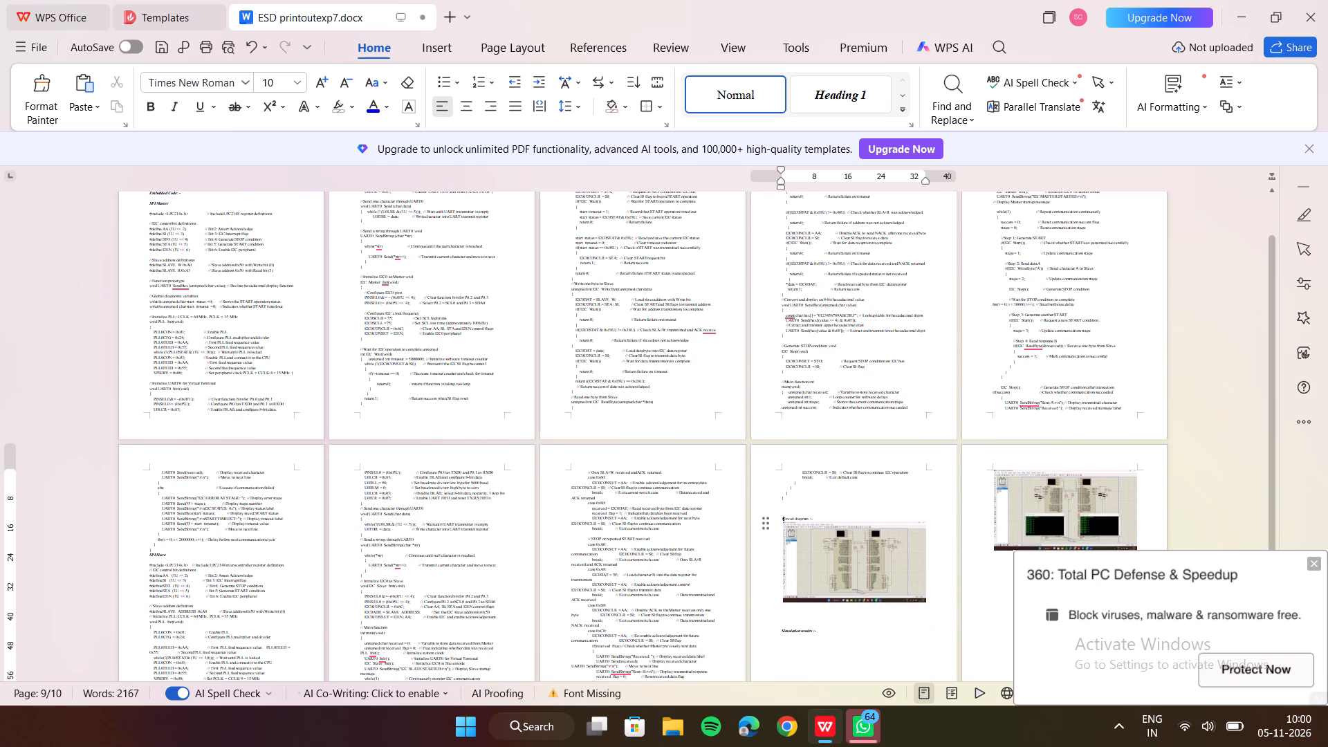
key(BackSpace)
key(BackSpace)
key(BackSpace)
key(BackSpace)
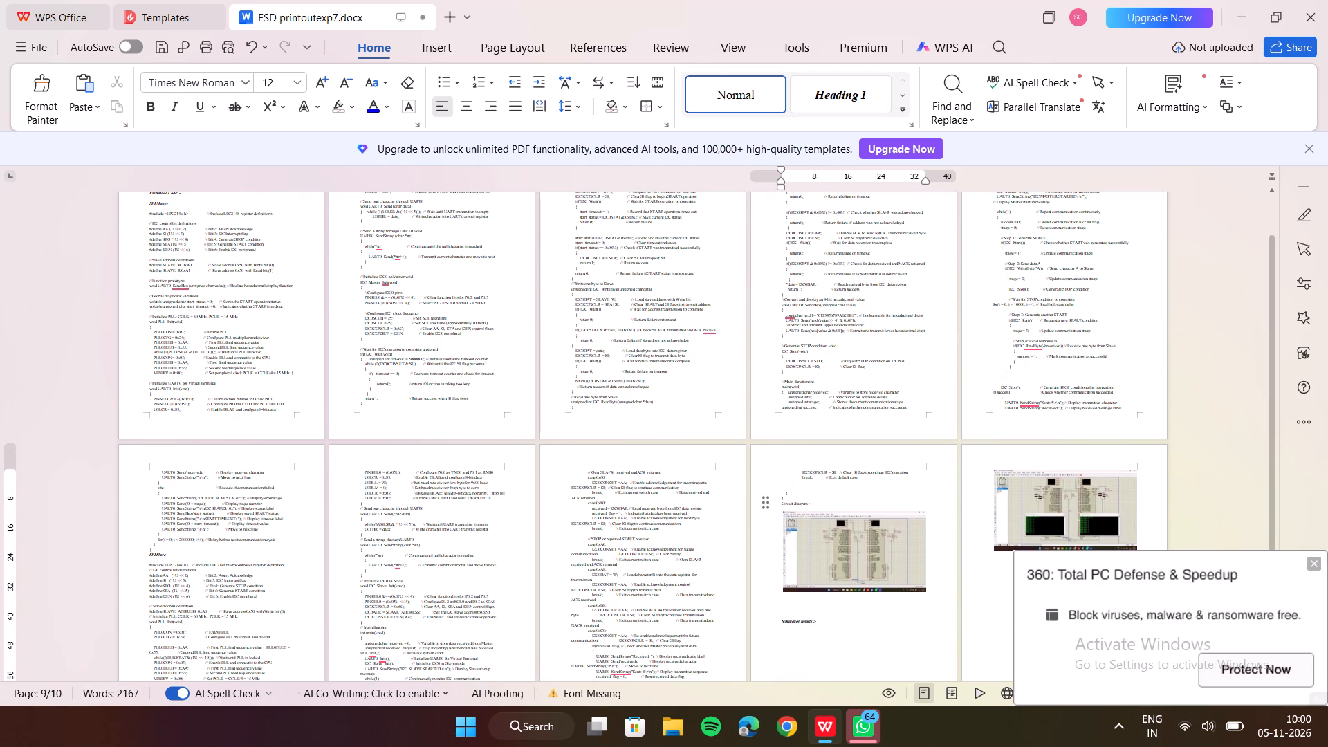
Delete the blank lines between the "Simulation results :-" heading and its screenshot so both sit on the same page.
scroll(851, 629, down, 1)
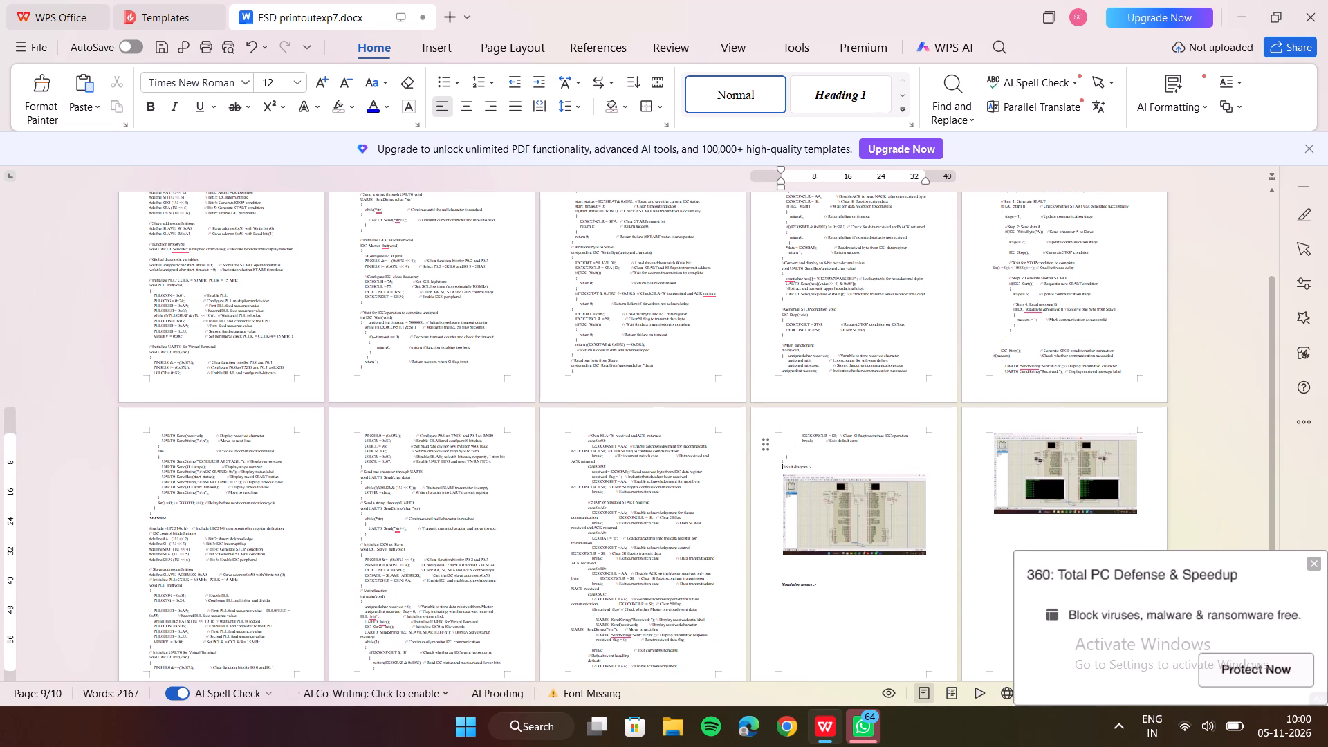
click(786, 578)
key(BackSpace)
key(BackSpace)
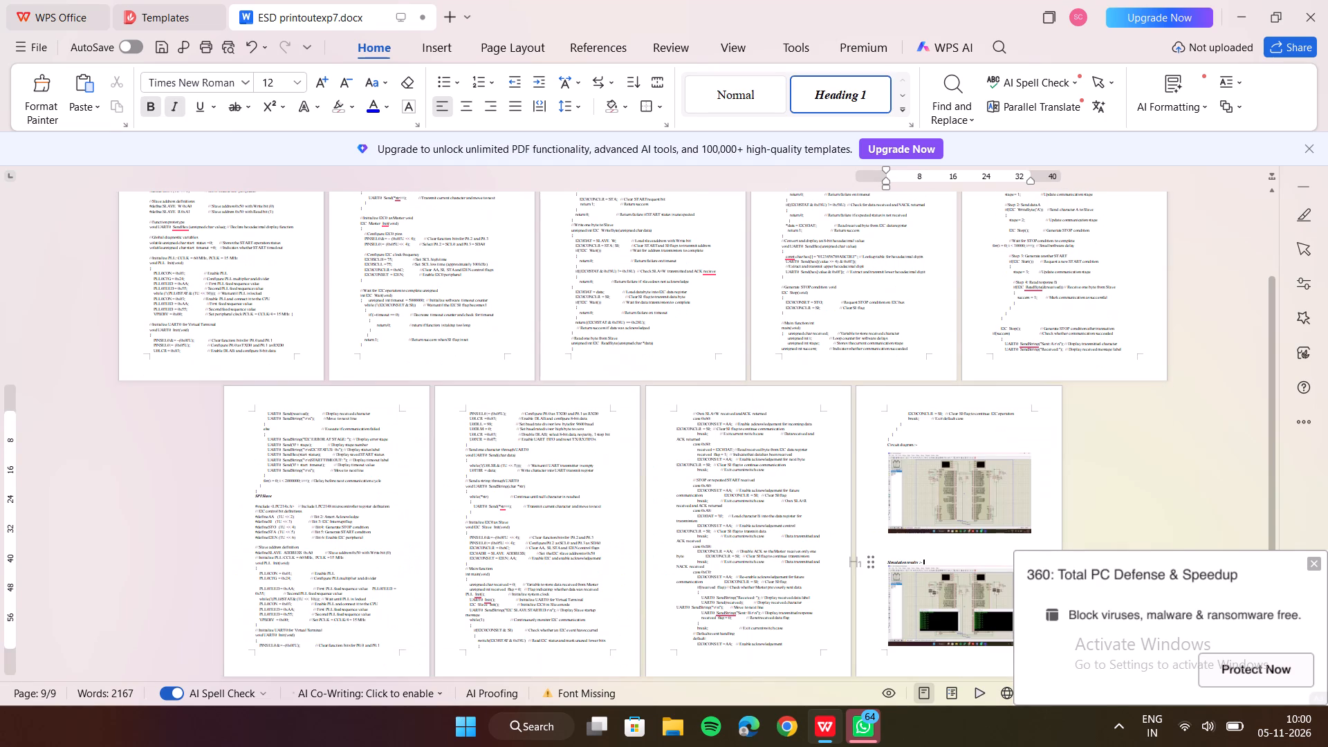
Review the document at readable size, checking the layout of the SPI Slave code and the closing figures.
scroll(676, 481, up, 4)
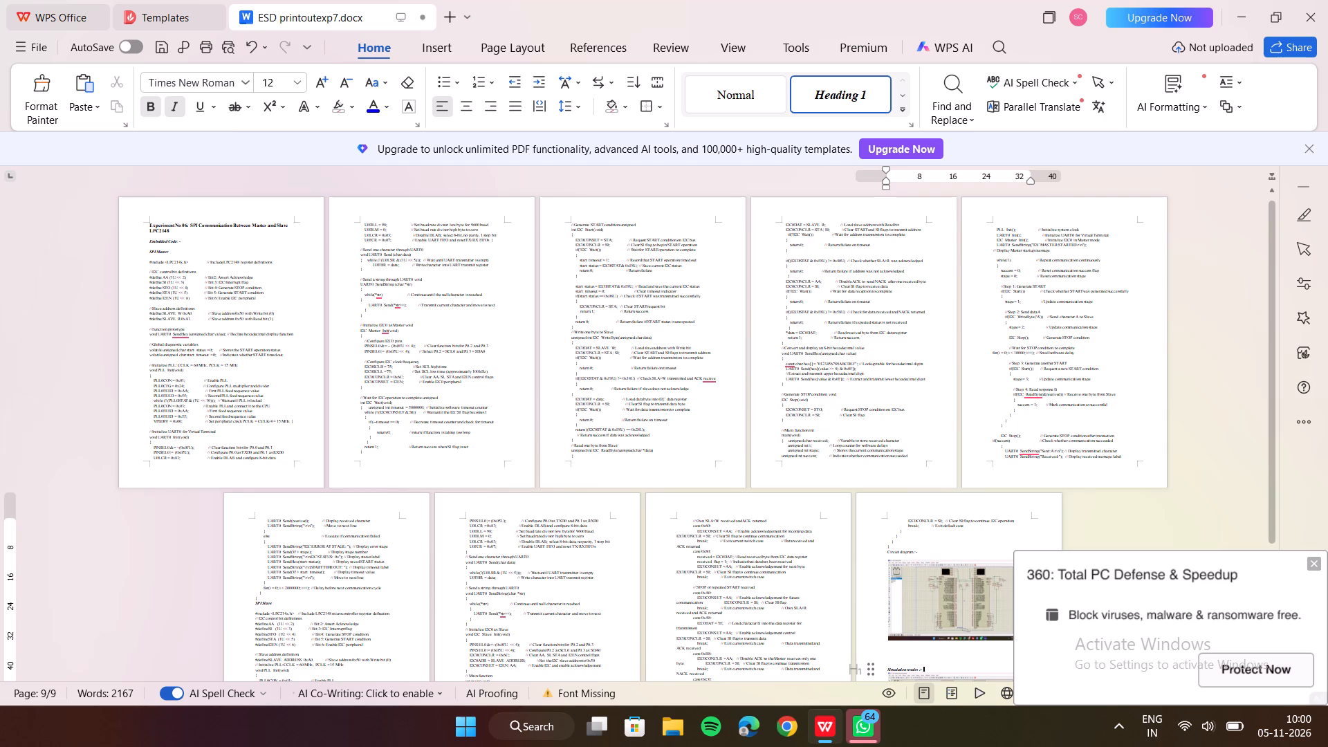
scroll(986, 541, left, 1)
click(963, 519)
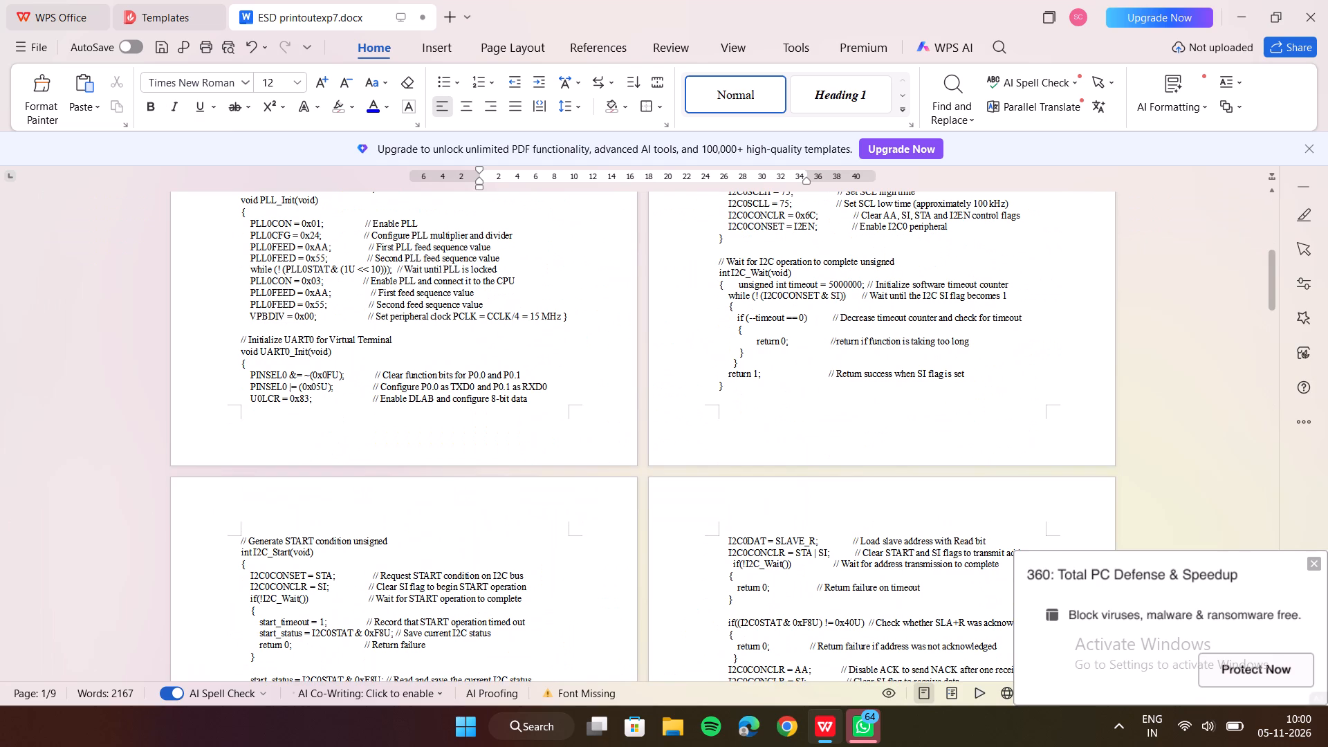
scroll(703, 470, left, 1)
scroll(391, 528, left, 2)
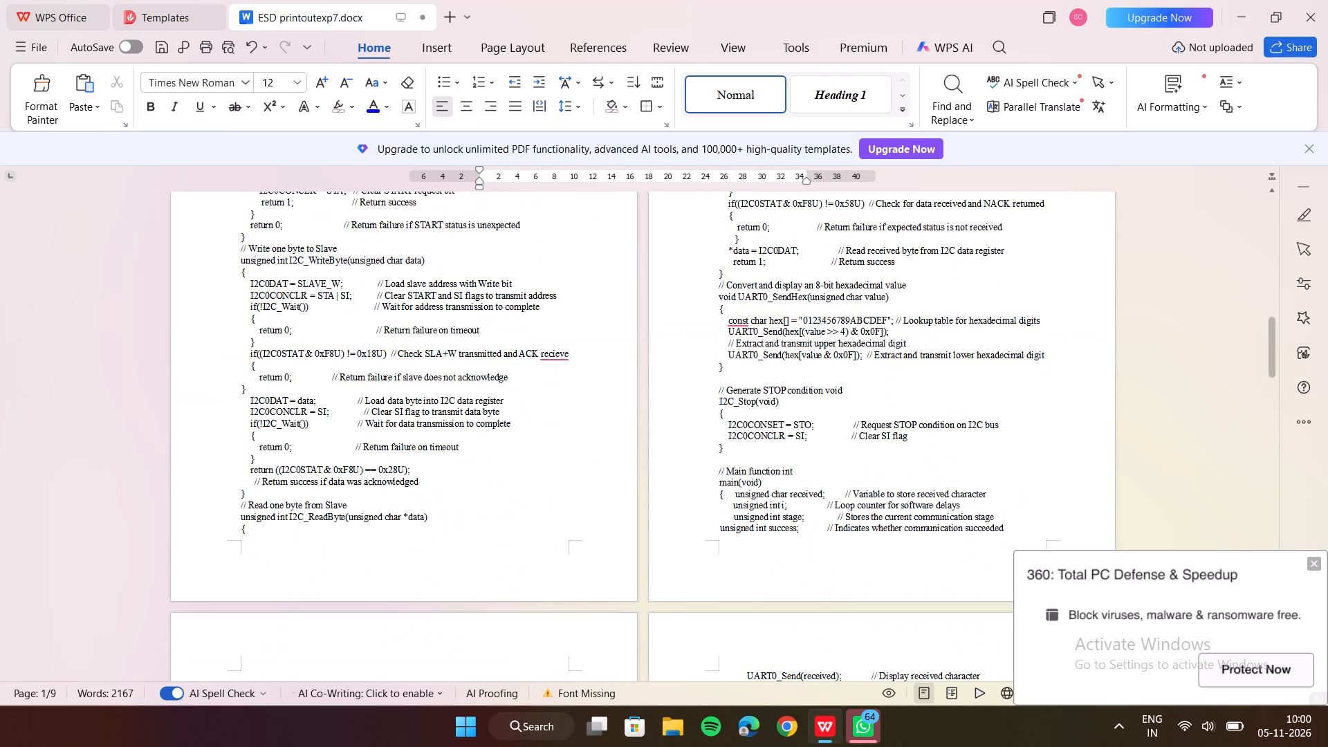
scroll(497, 541, down, 3)
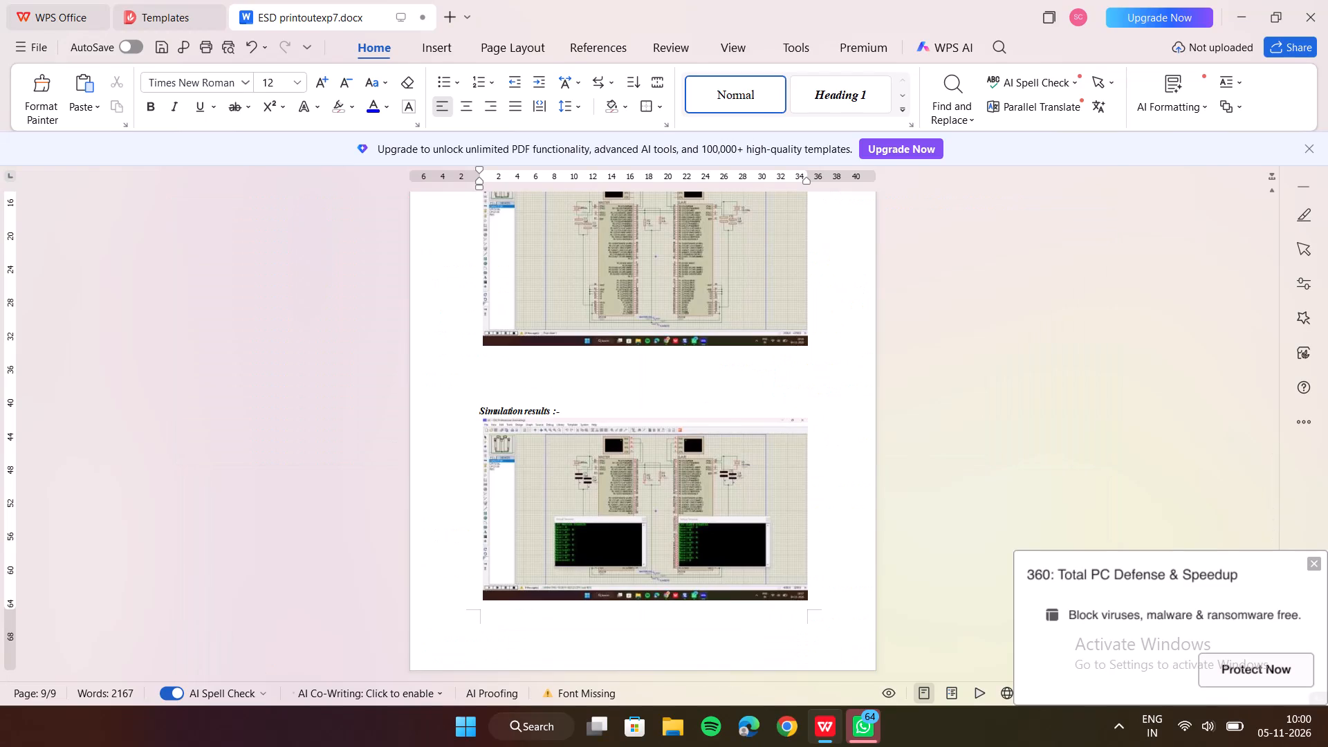
scroll(497, 541, up, 10)
scroll(497, 541, down, 1)
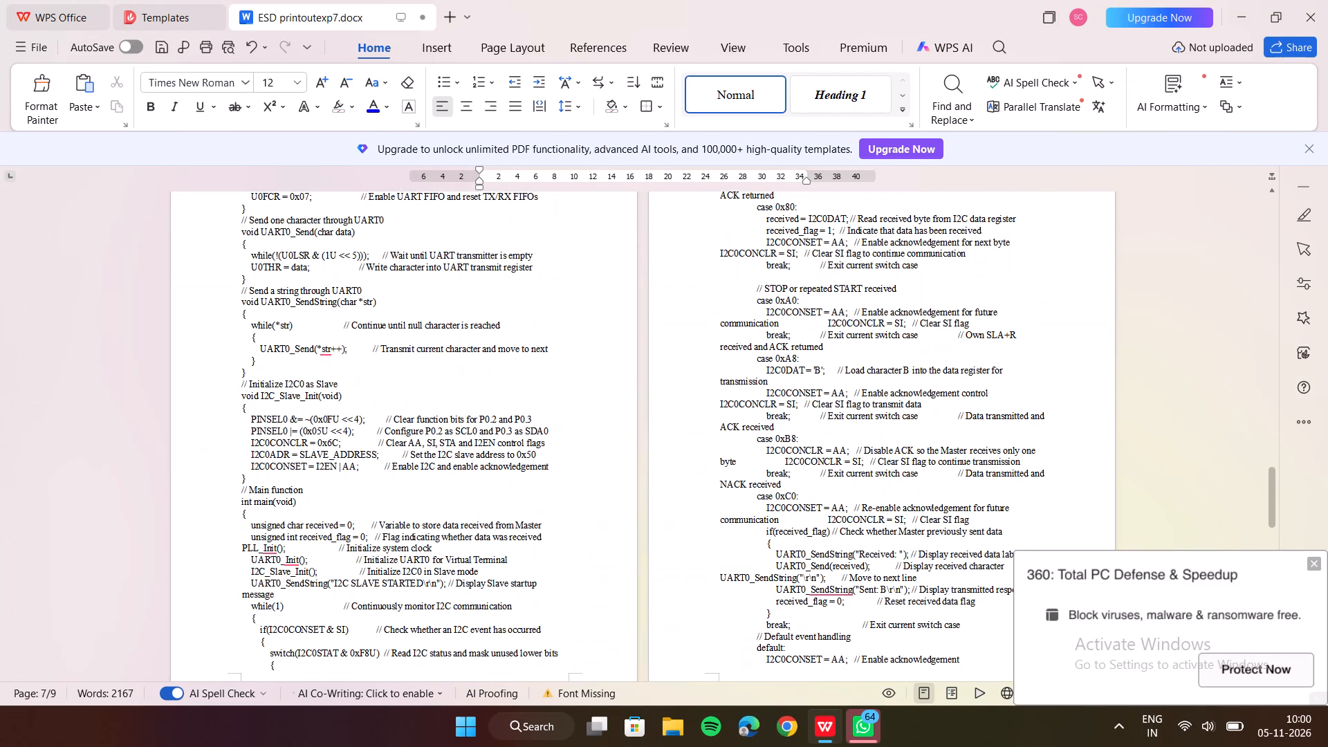
scroll(497, 541, down, 4)
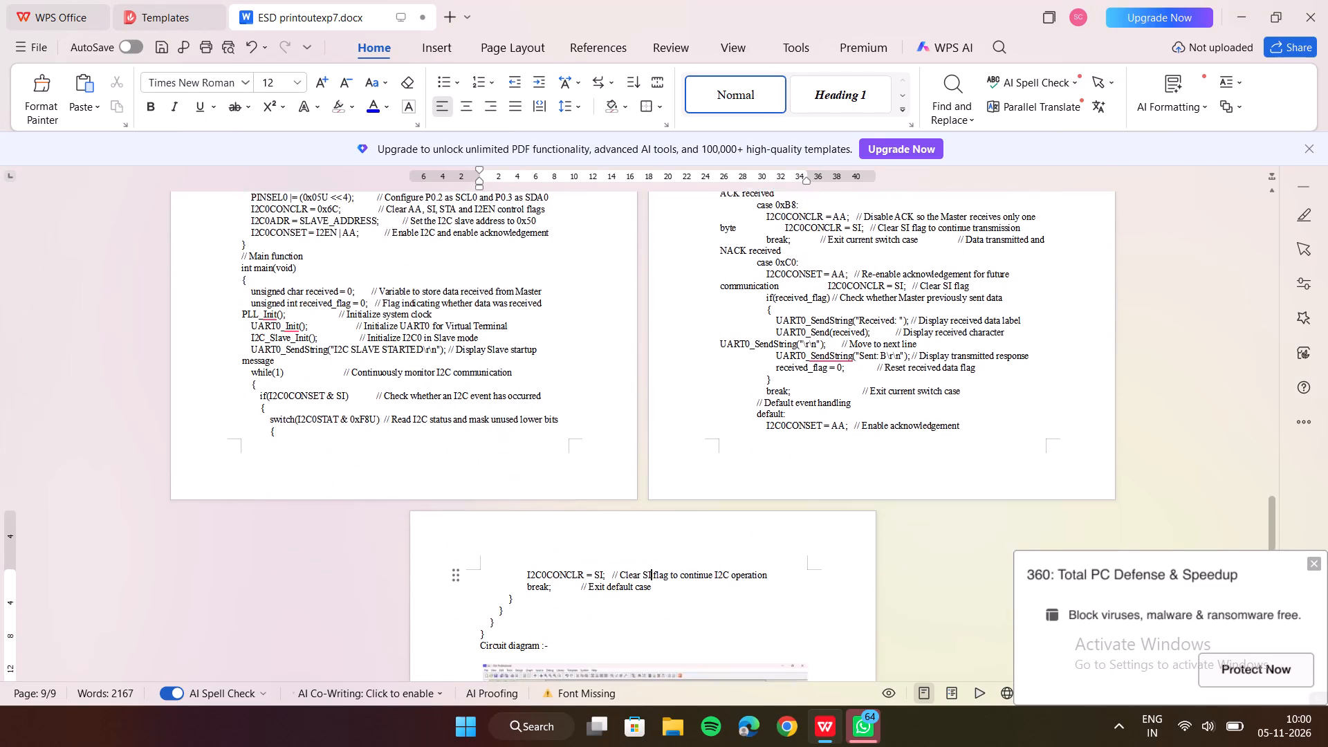
scroll(497, 541, down, 1)
scroll(497, 541, up, 7)
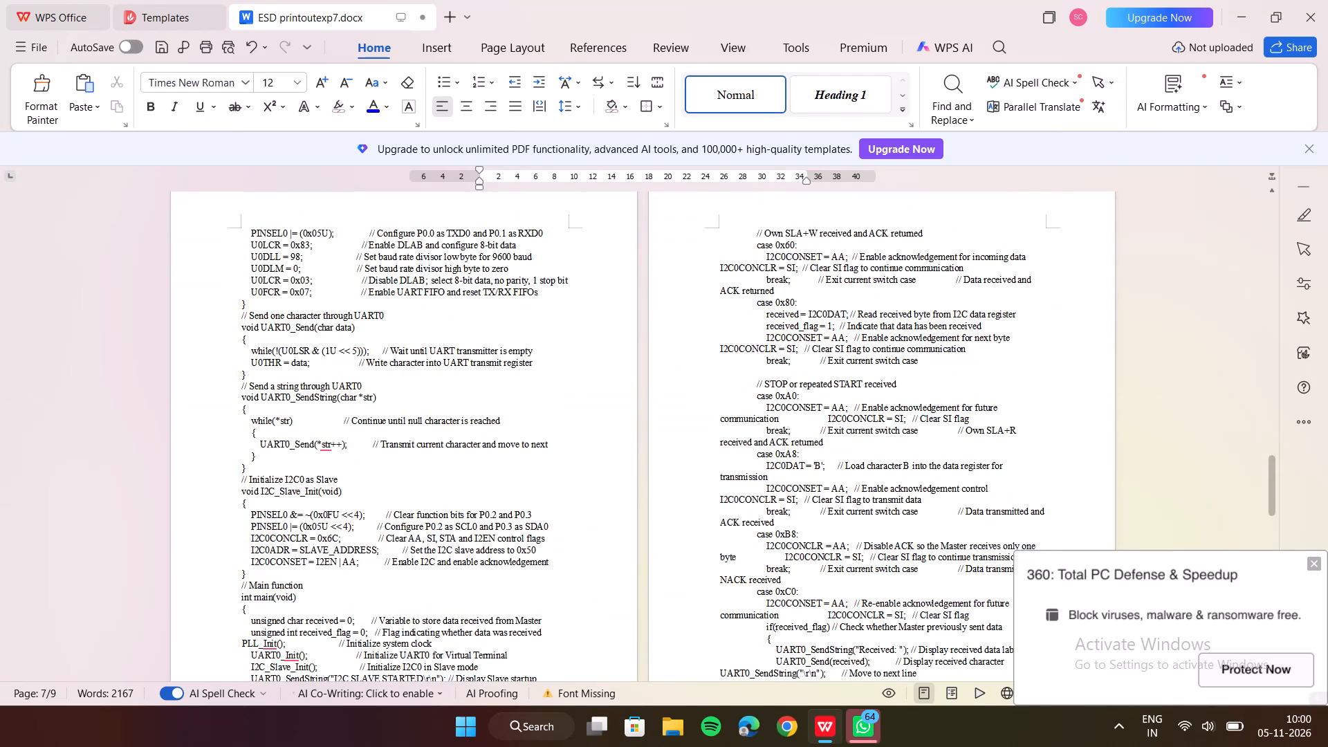
scroll(684, 315, up, 4)
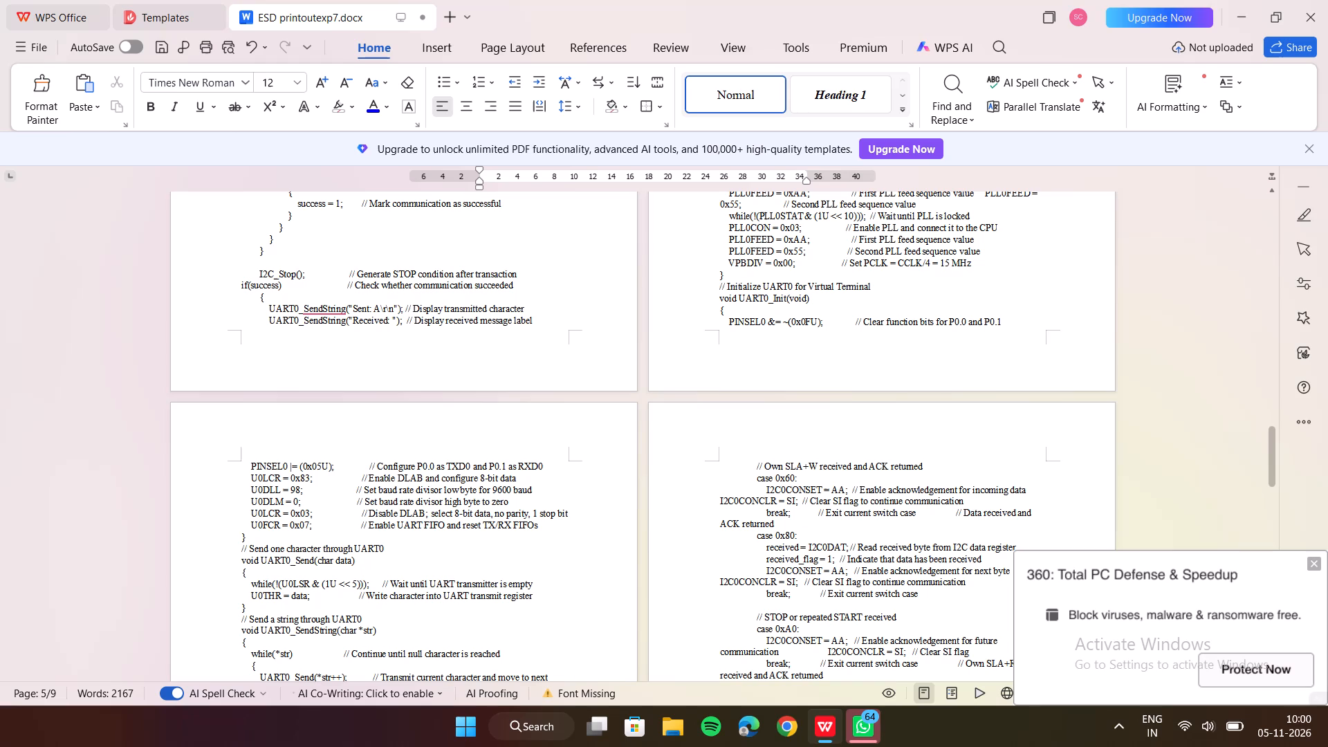
scroll(578, 417, up, 3)
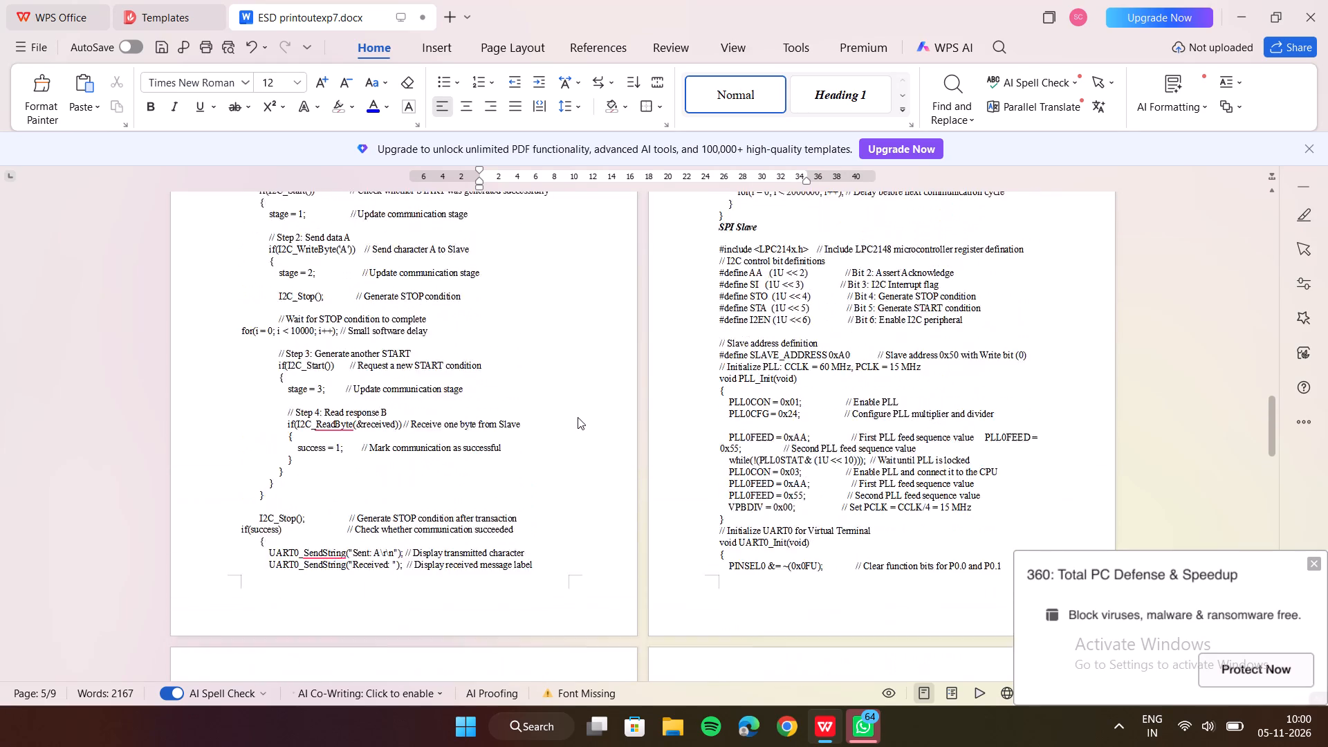
scroll(578, 417, up, 1)
right_click(578, 417)
click(828, 412)
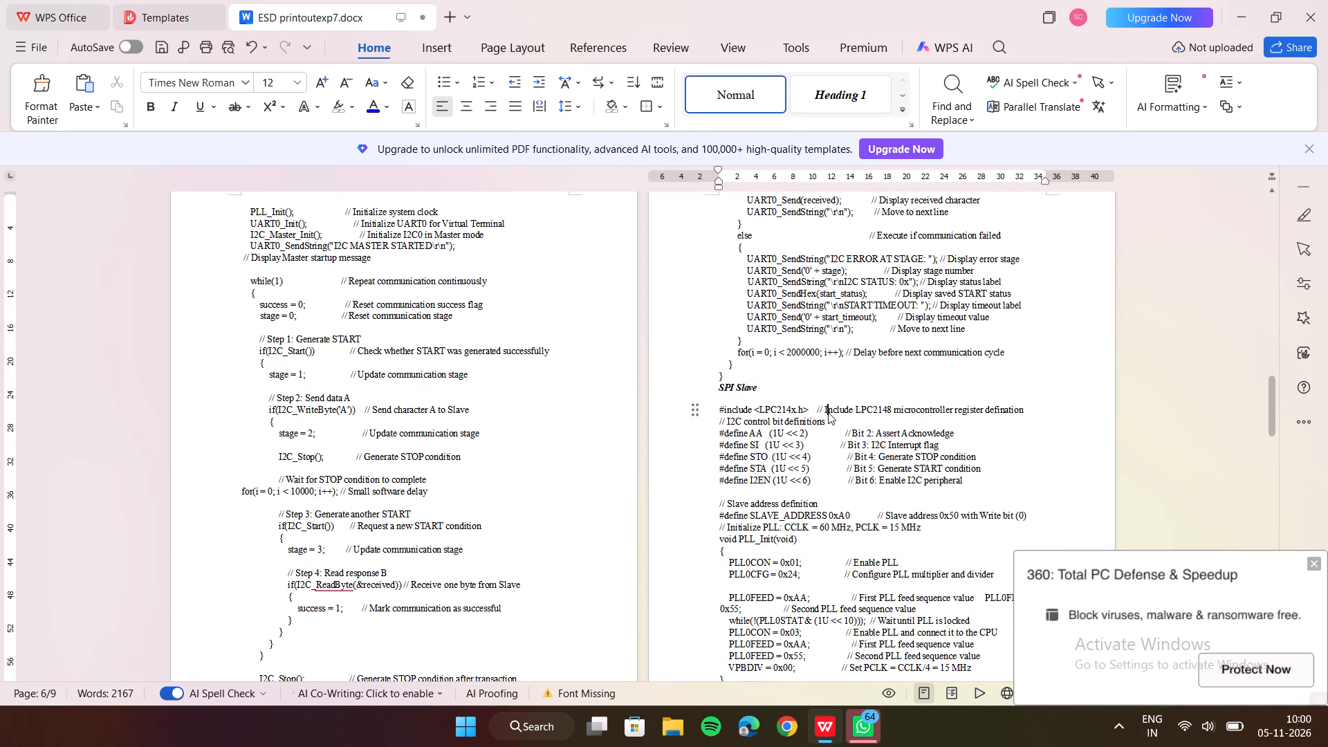
scroll(772, 474, down, 3)
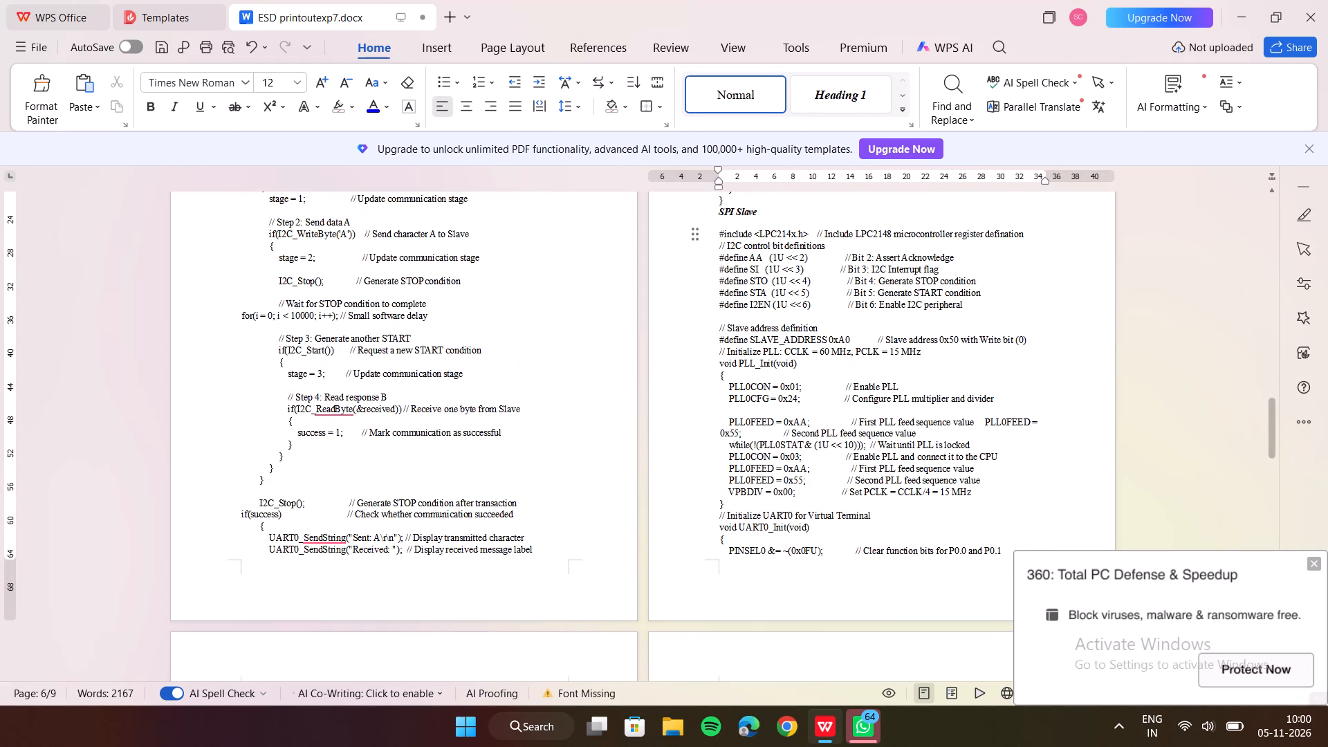
scroll(777, 470, down, 4)
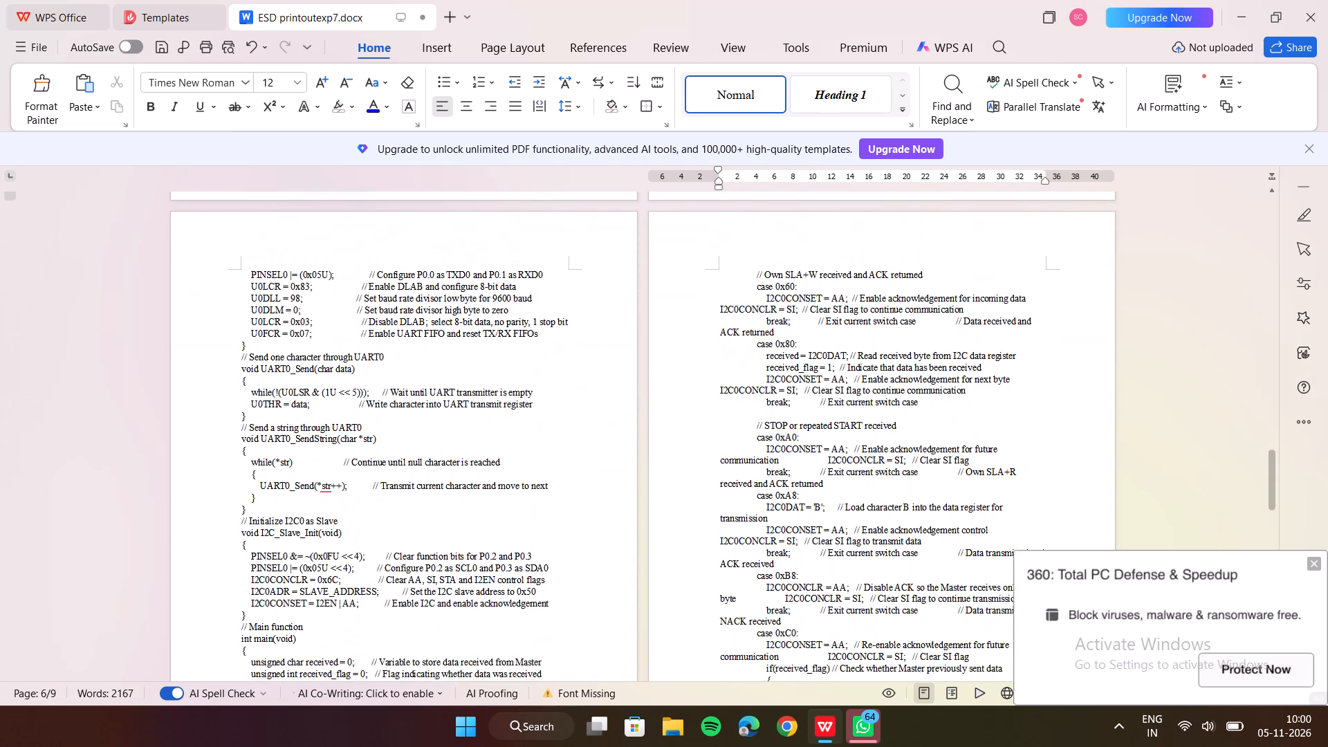
scroll(777, 470, down, 2)
scroll(746, 361, down, 1)
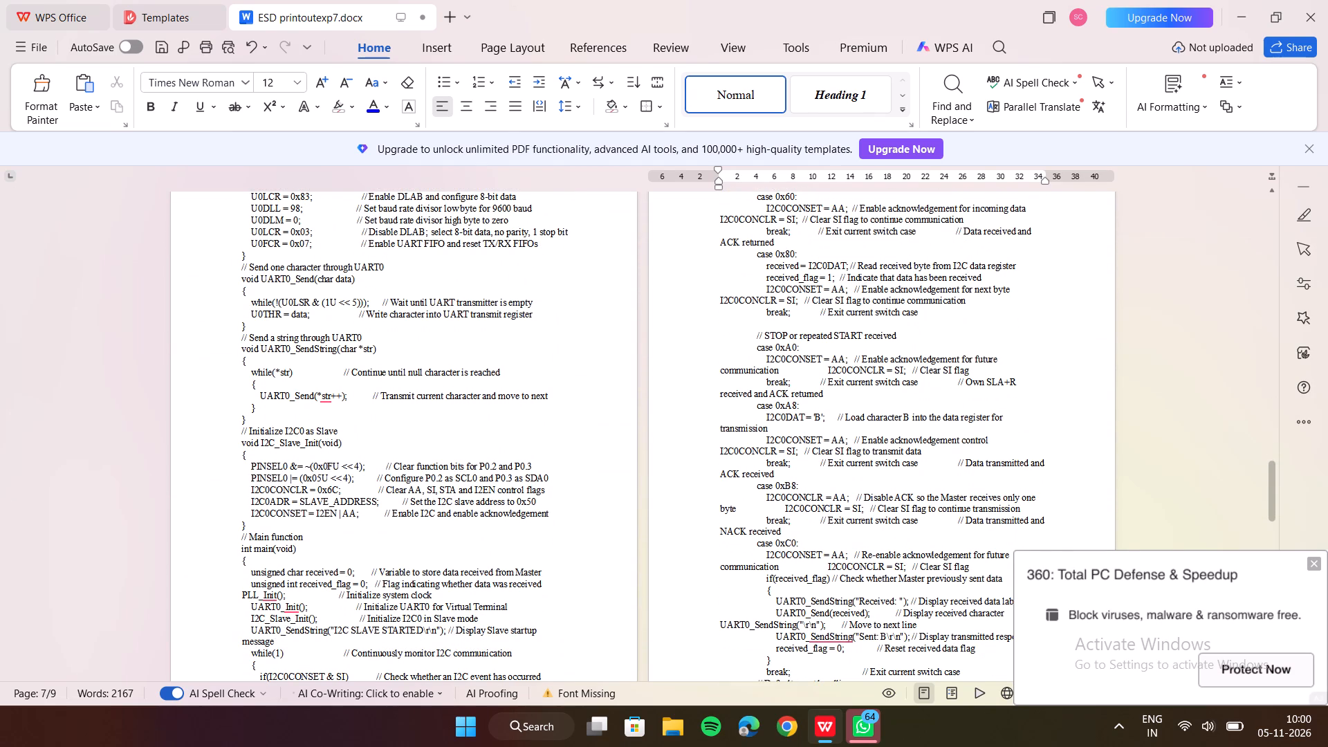
Examine the SPI Master code pages for indentation, brace placement and comment alignment.
click(371, 475)
scroll(749, 366, up, 13)
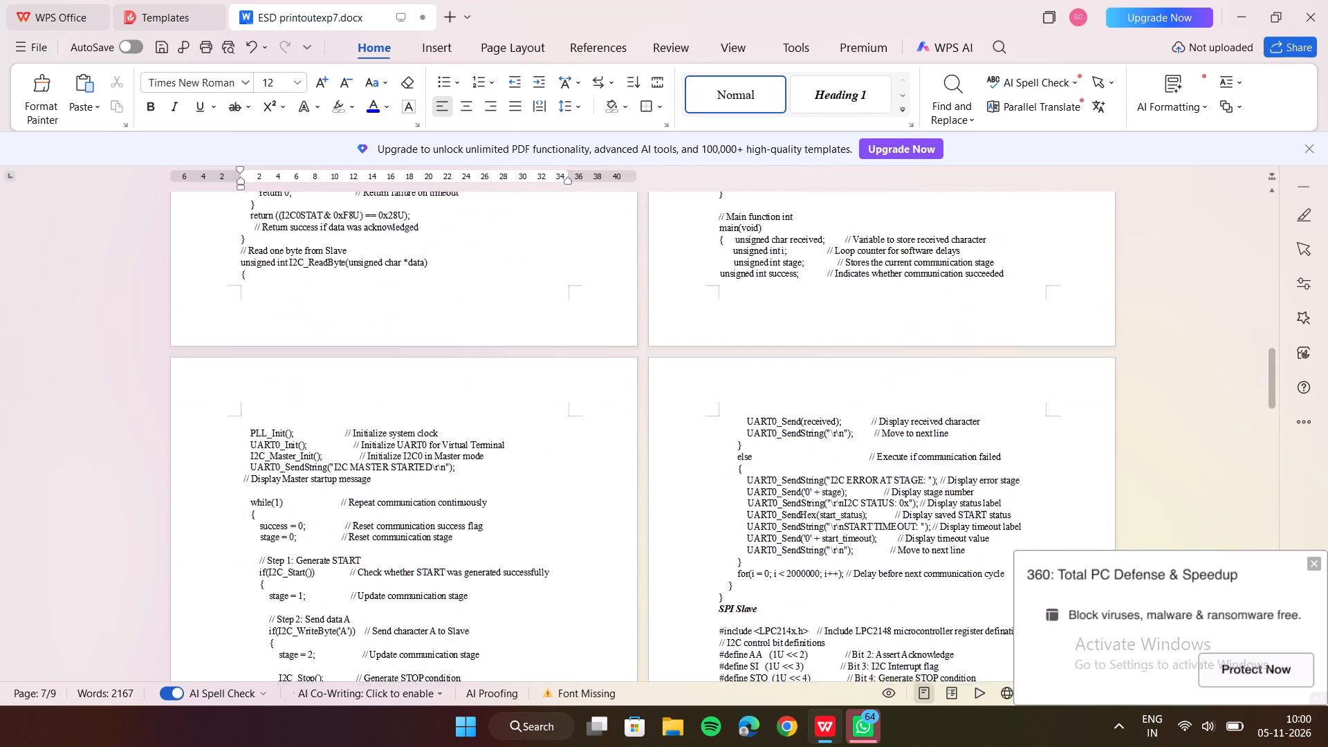
scroll(749, 366, up, 4)
scroll(749, 366, down, 6)
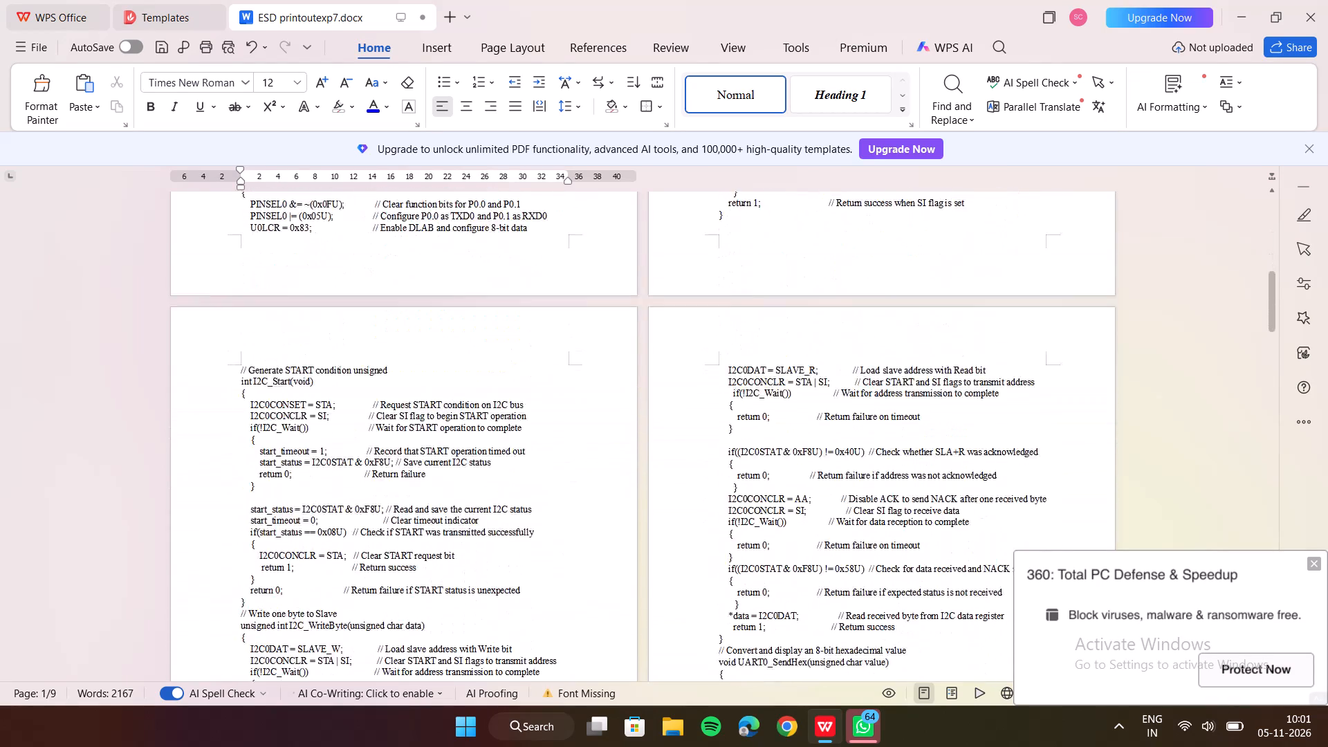
scroll(749, 366, down, 3)
scroll(871, 474, down, 1)
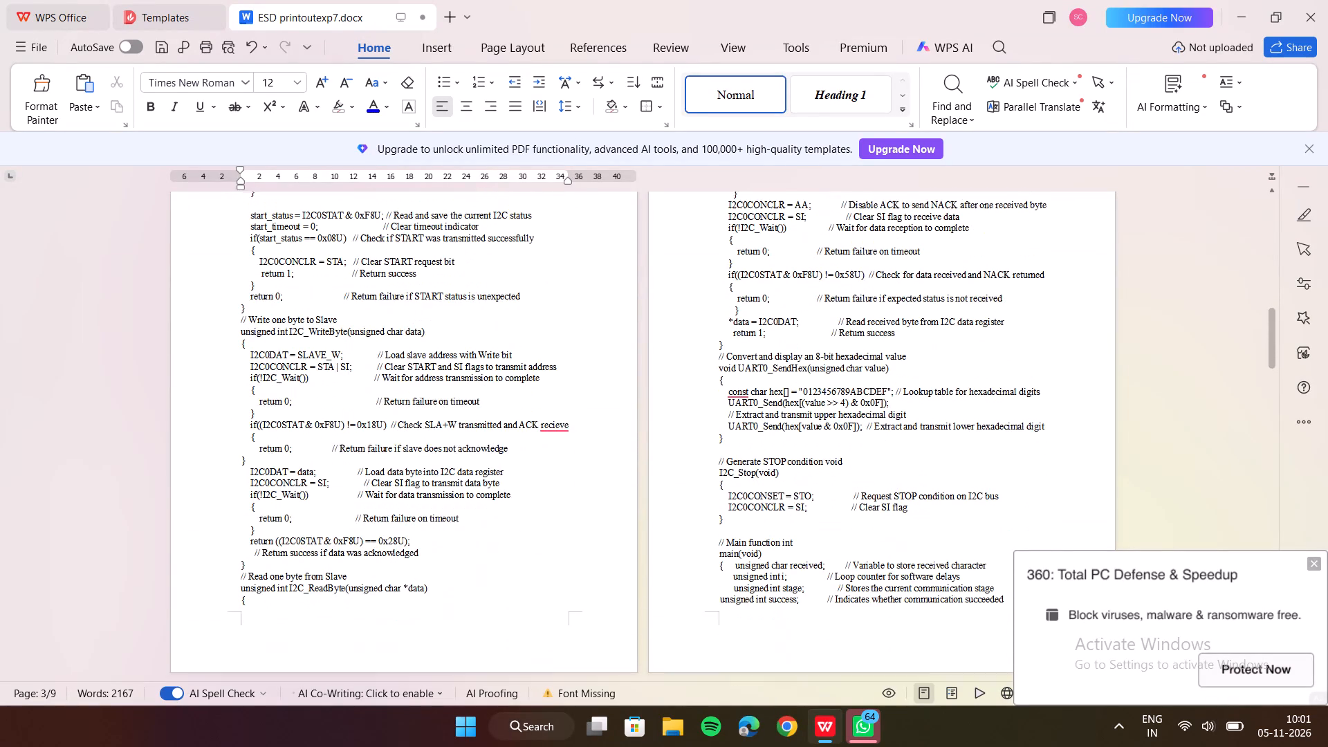
scroll(871, 474, down, 1)
scroll(871, 474, up, 9)
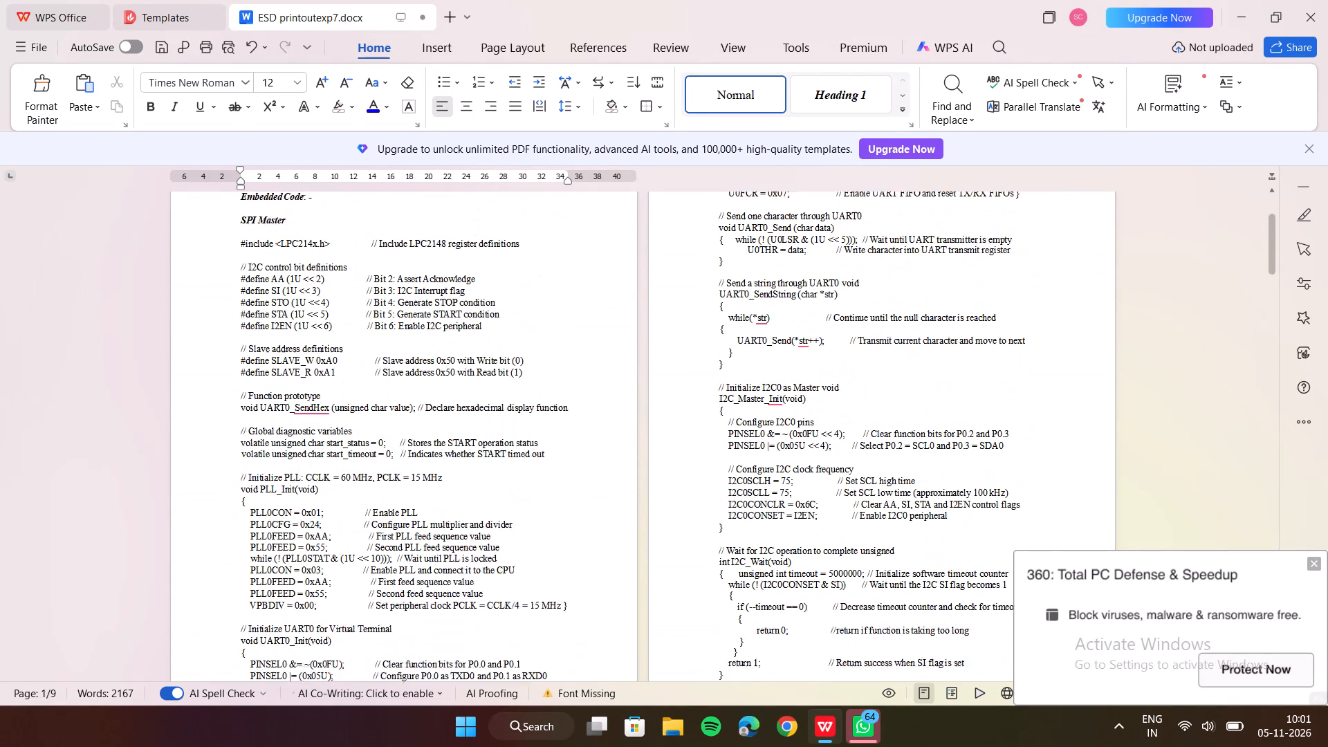
Review the I2C master code pages through to the start of the slave code, checking indentation, line breaks and comment alignment.
scroll(871, 474, up, 1)
scroll(871, 474, down, 6)
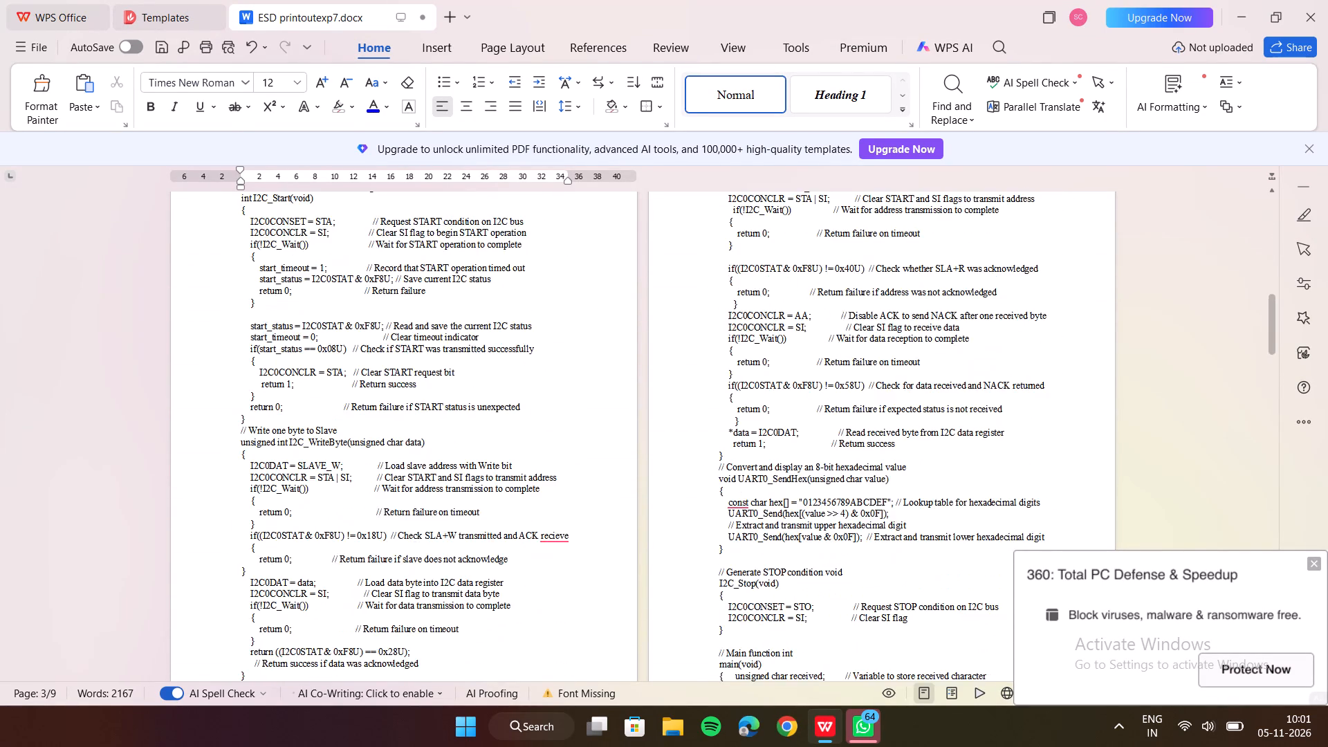
scroll(871, 474, down, 3)
scroll(893, 199, up, 1)
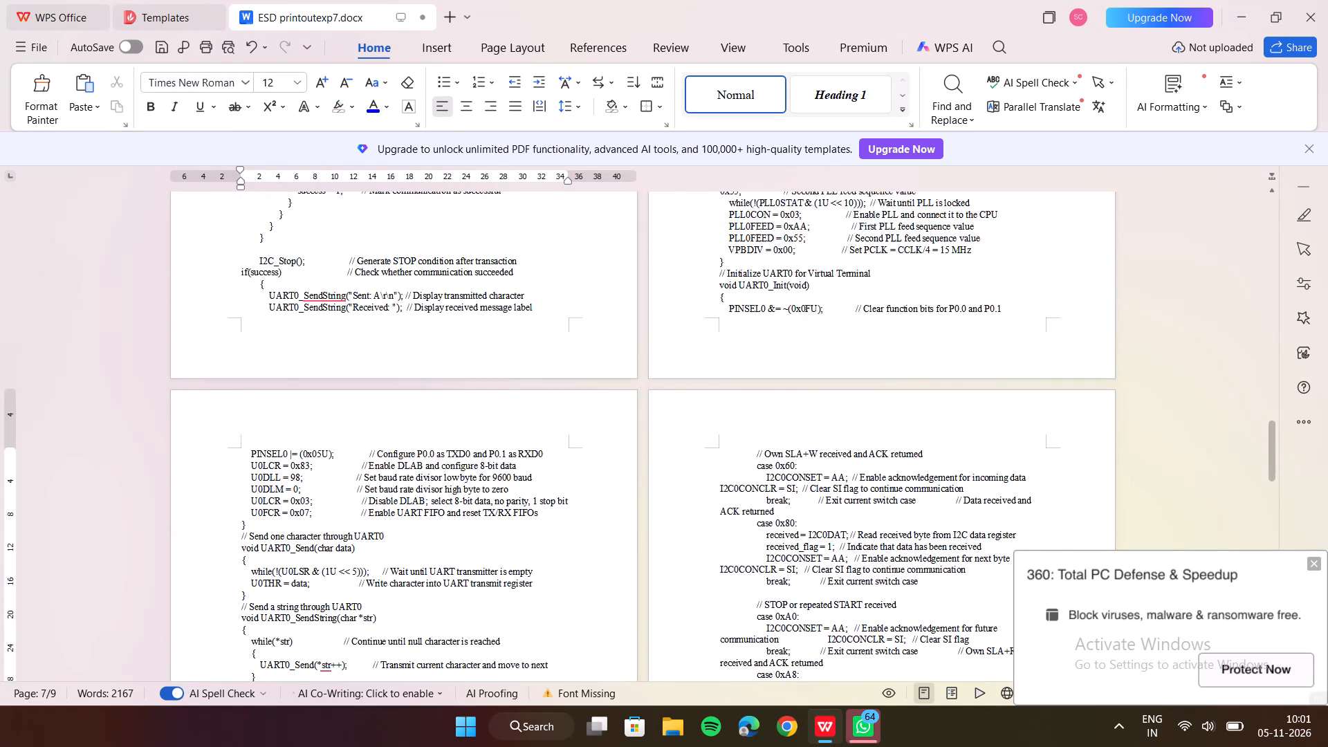
scroll(893, 199, up, 2)
scroll(766, 349, up, 3)
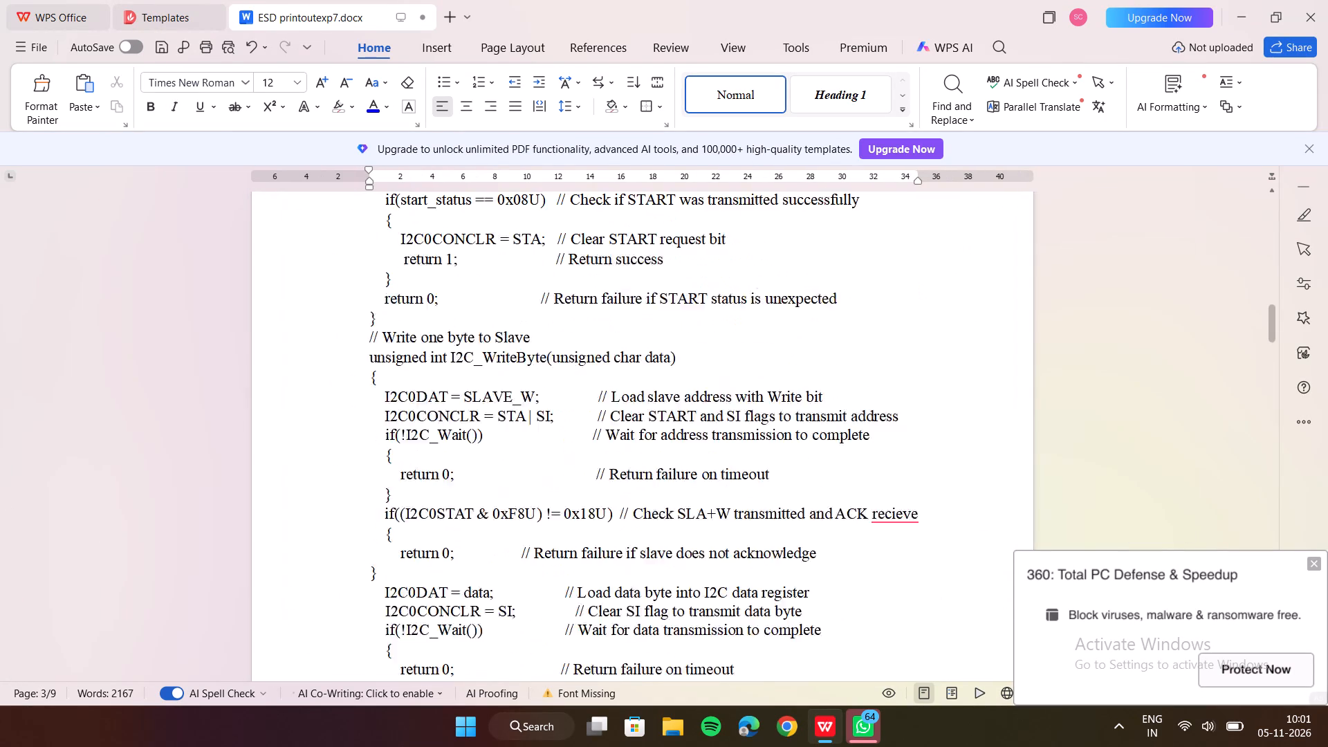
scroll(766, 349, up, 11)
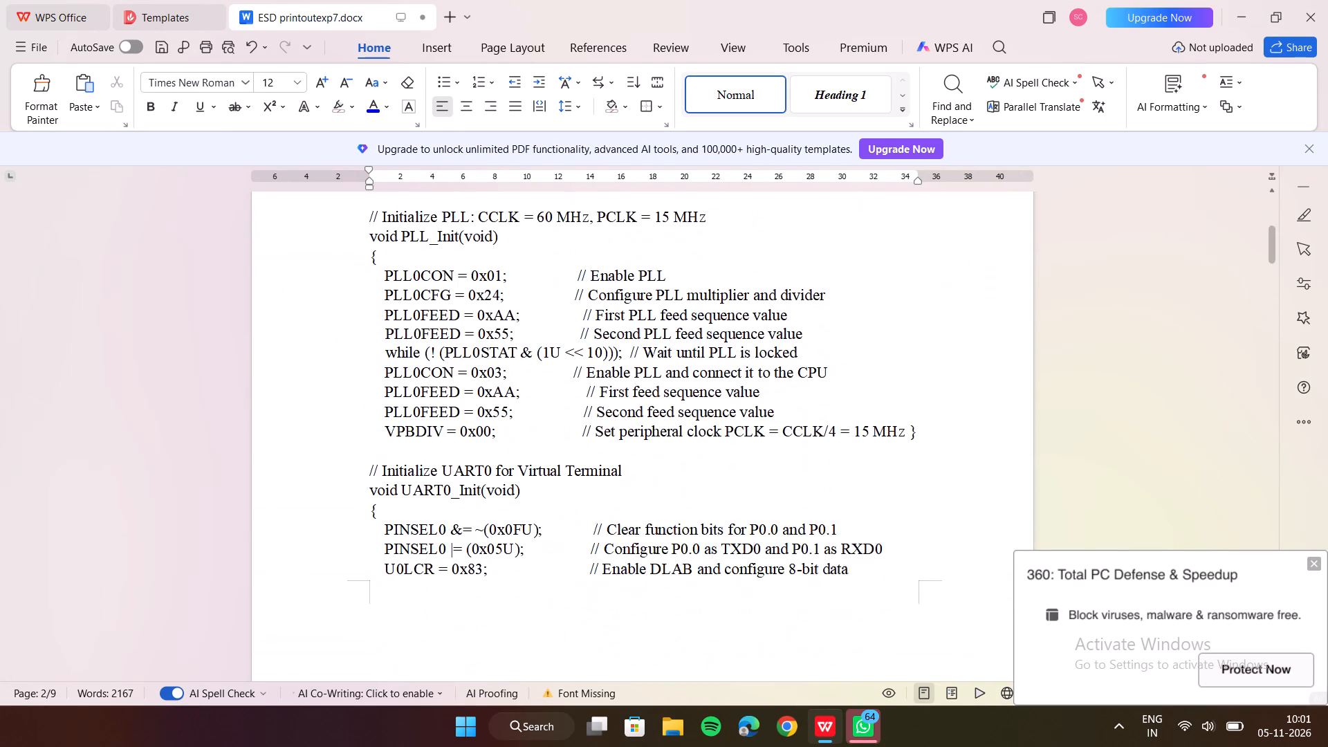
scroll(766, 349, up, 2)
scroll(766, 349, down, 15)
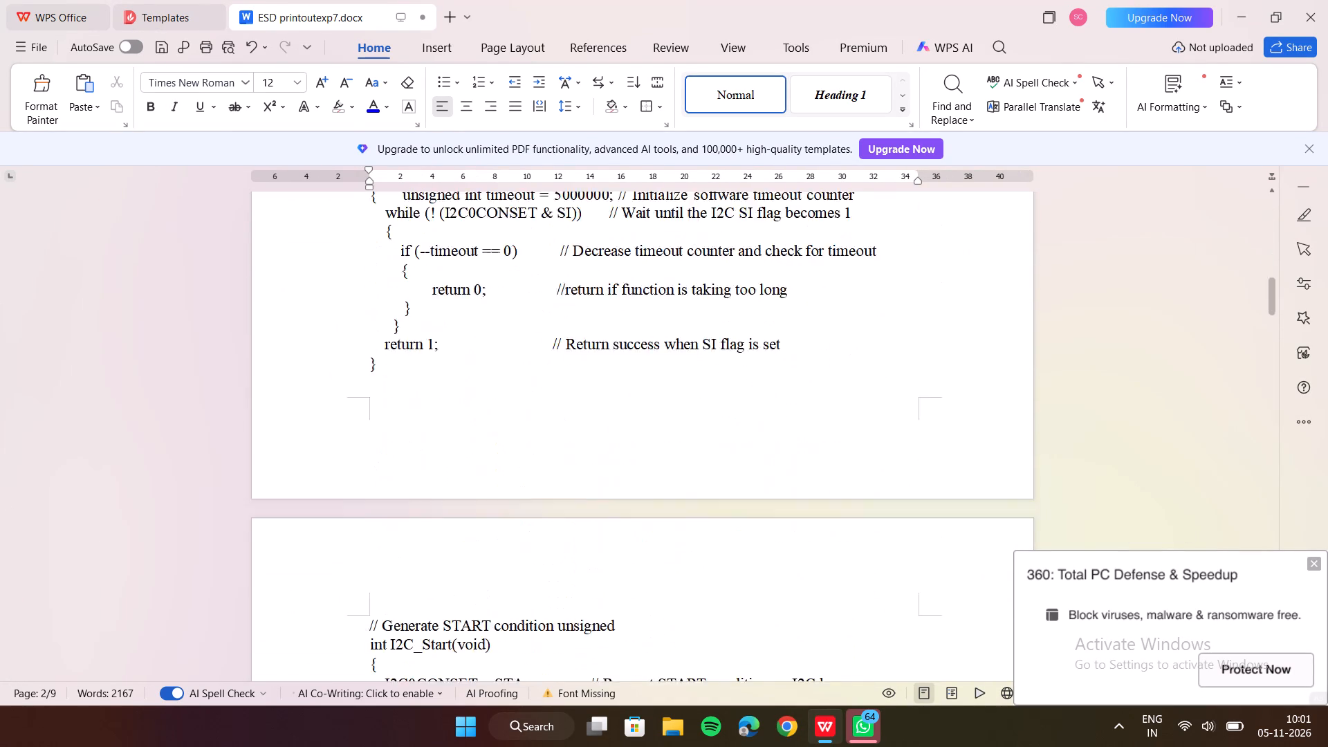
scroll(766, 349, down, 4)
scroll(766, 349, up, 2)
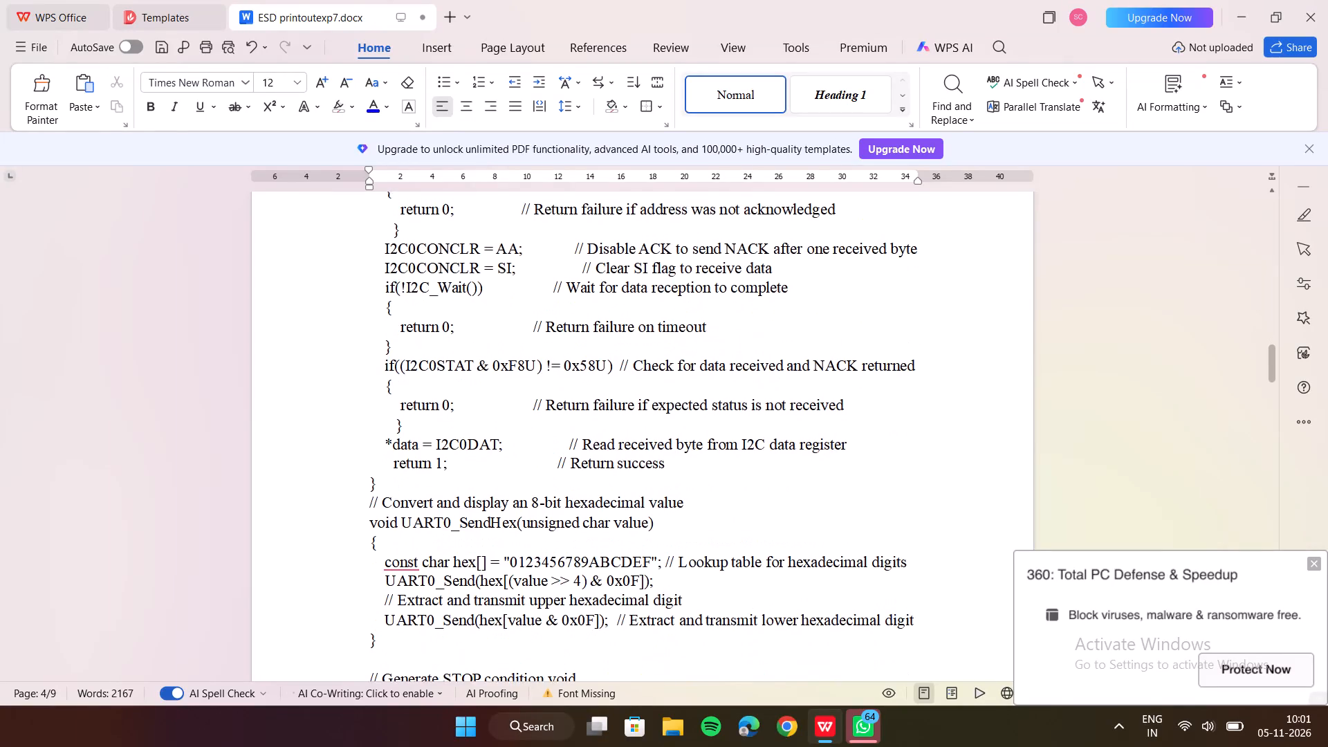
scroll(766, 349, up, 3)
scroll(766, 349, down, 5)
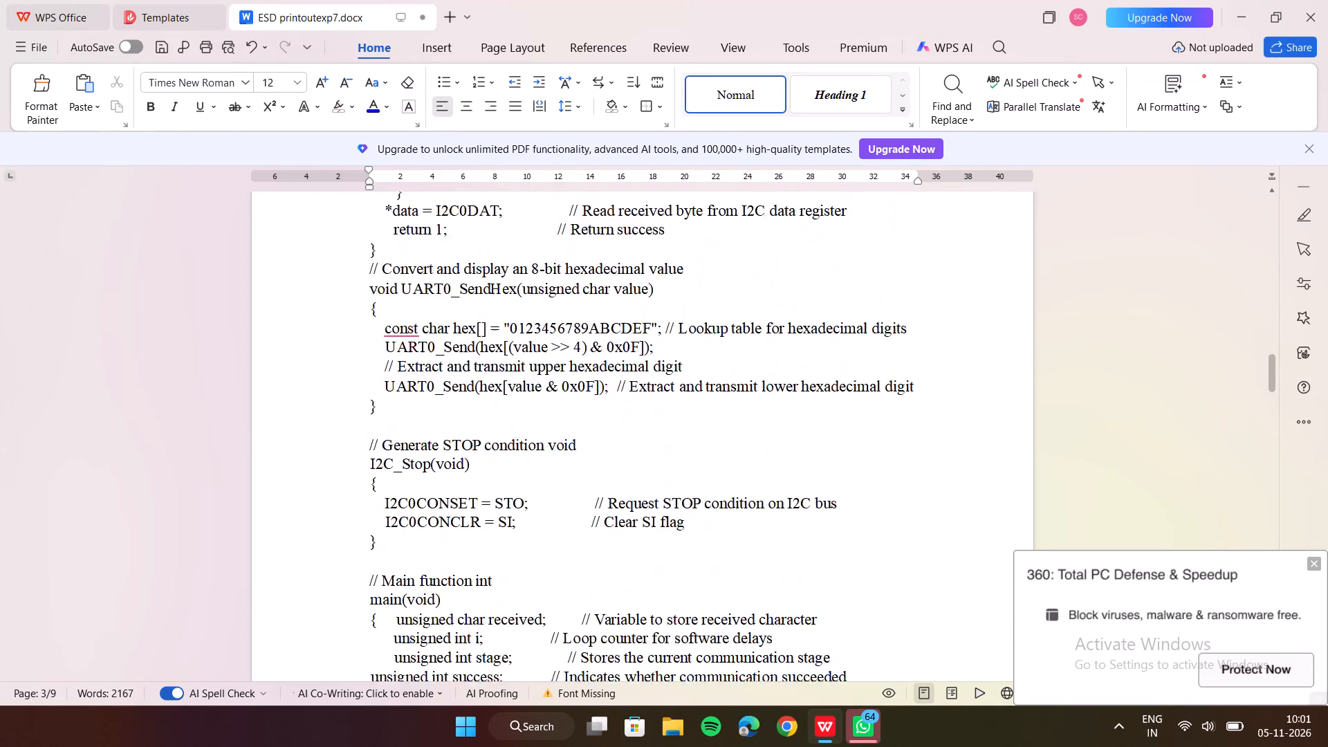
scroll(766, 349, down, 2)
scroll(766, 349, up, 2)
scroll(766, 349, down, 2)
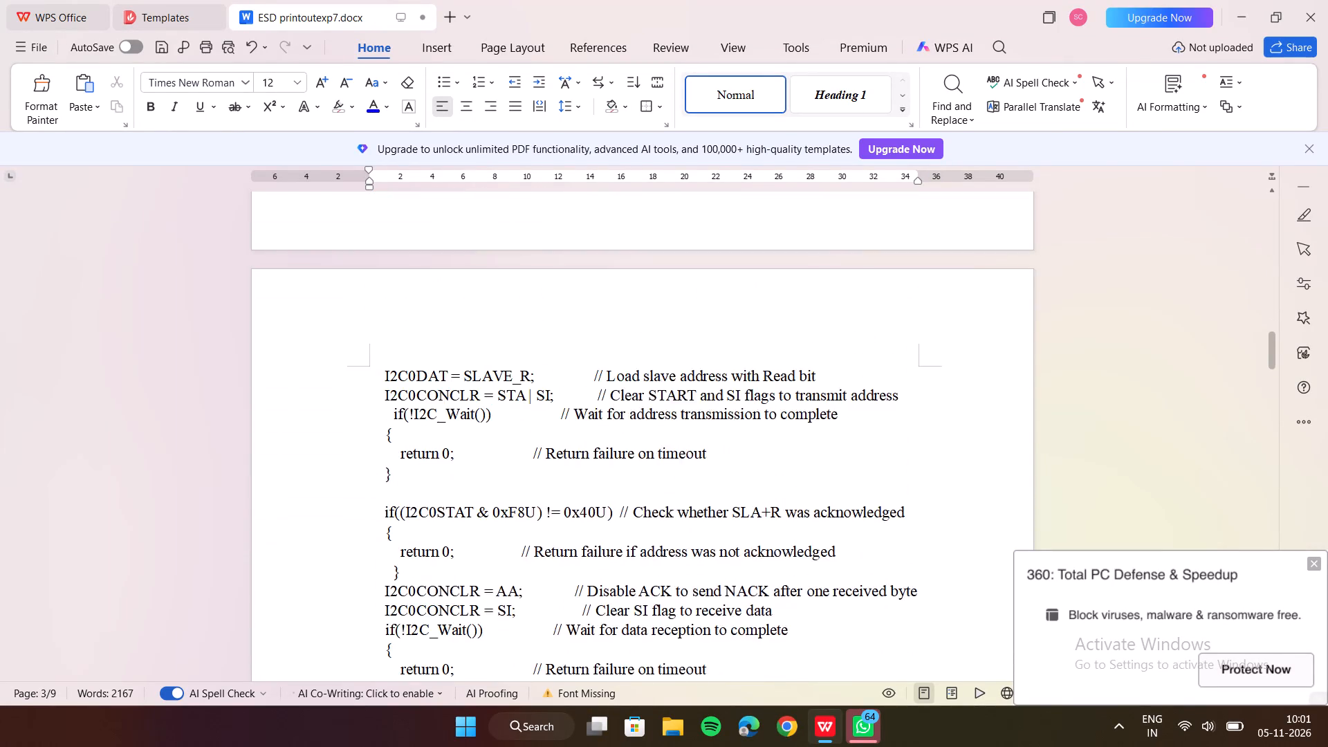
scroll(766, 349, down, 11)
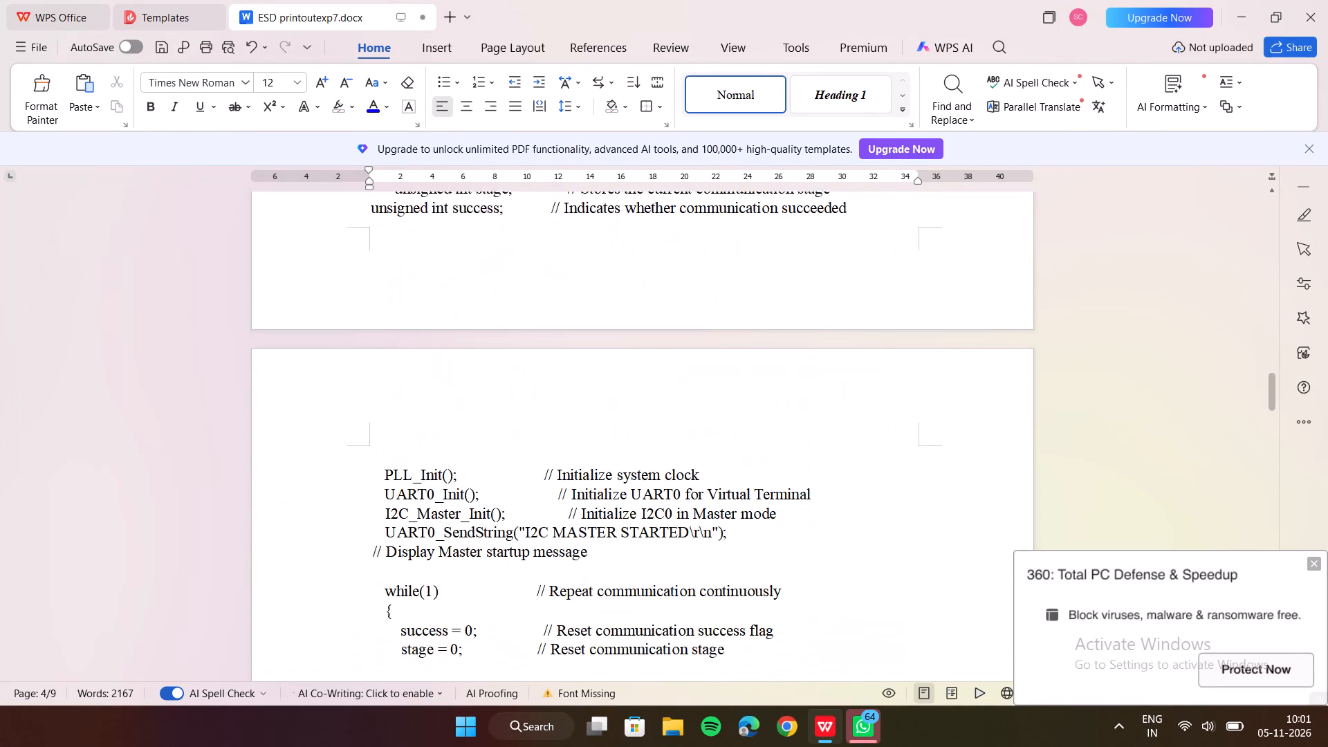
scroll(766, 349, down, 6)
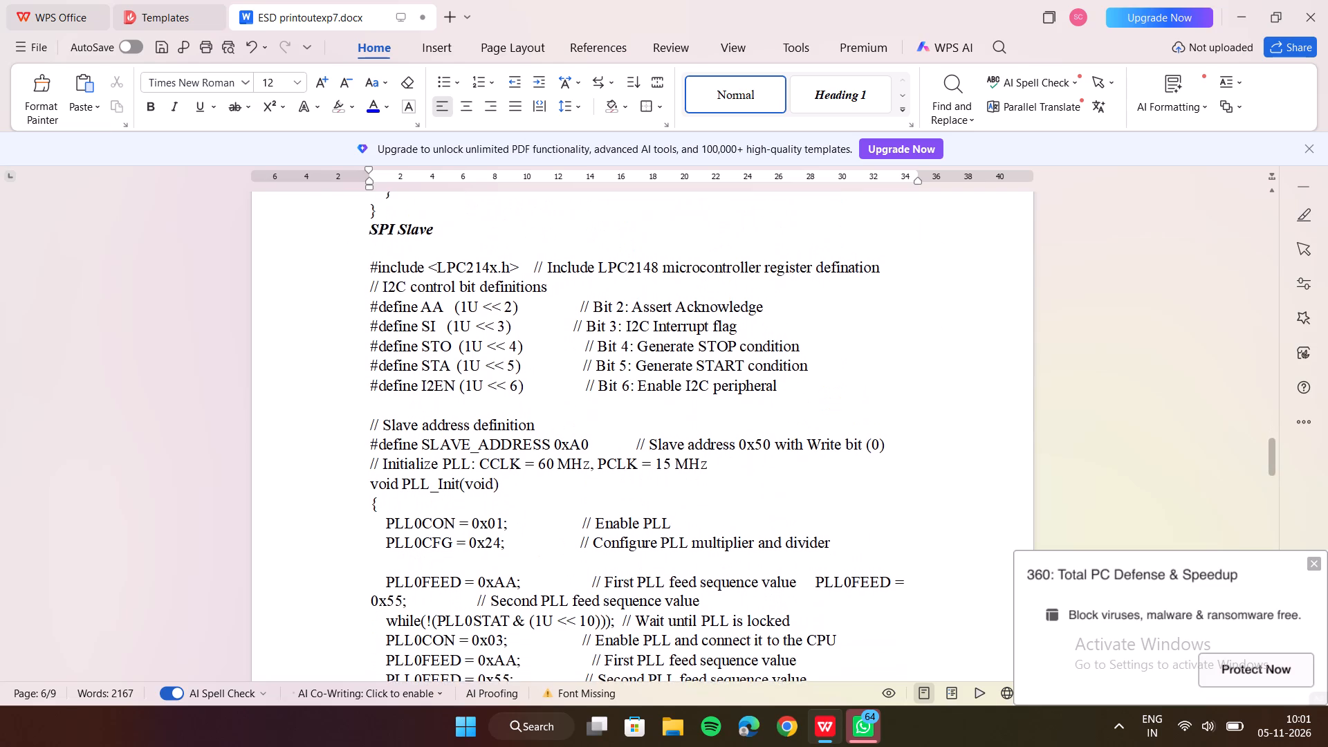
In the slave code's PLL_Init, move the first "PLL0FEED = 0x55;" onto its own line, indented like its neighbouring statements.
scroll(766, 349, down, 2)
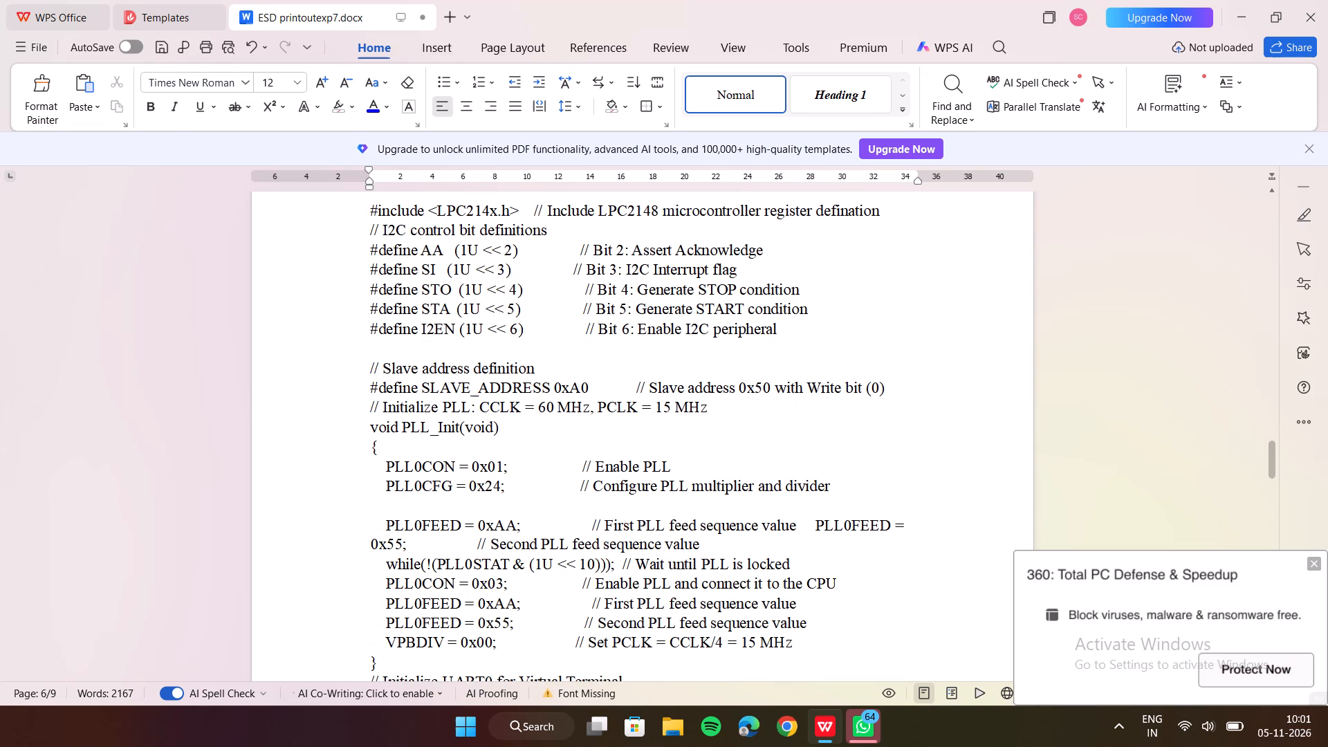
scroll(474, 330, down, 1)
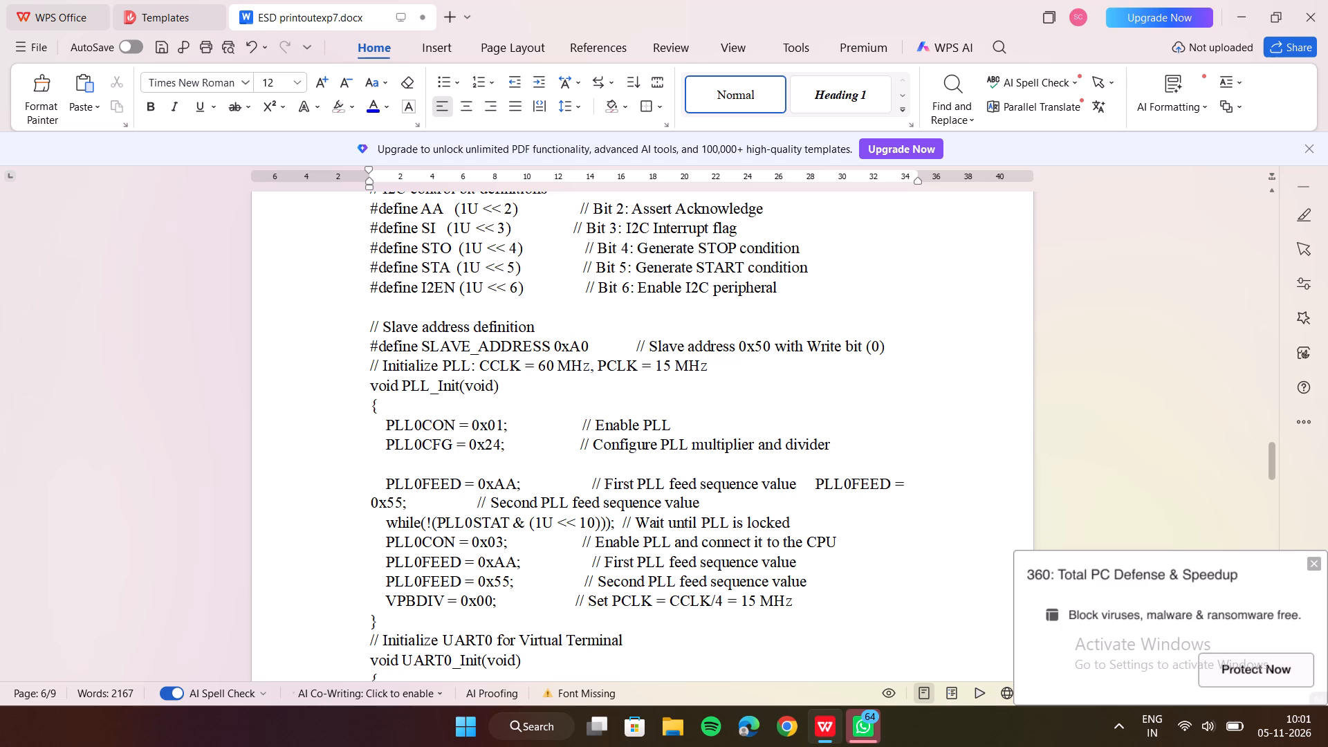
scroll(616, 530, down, 1)
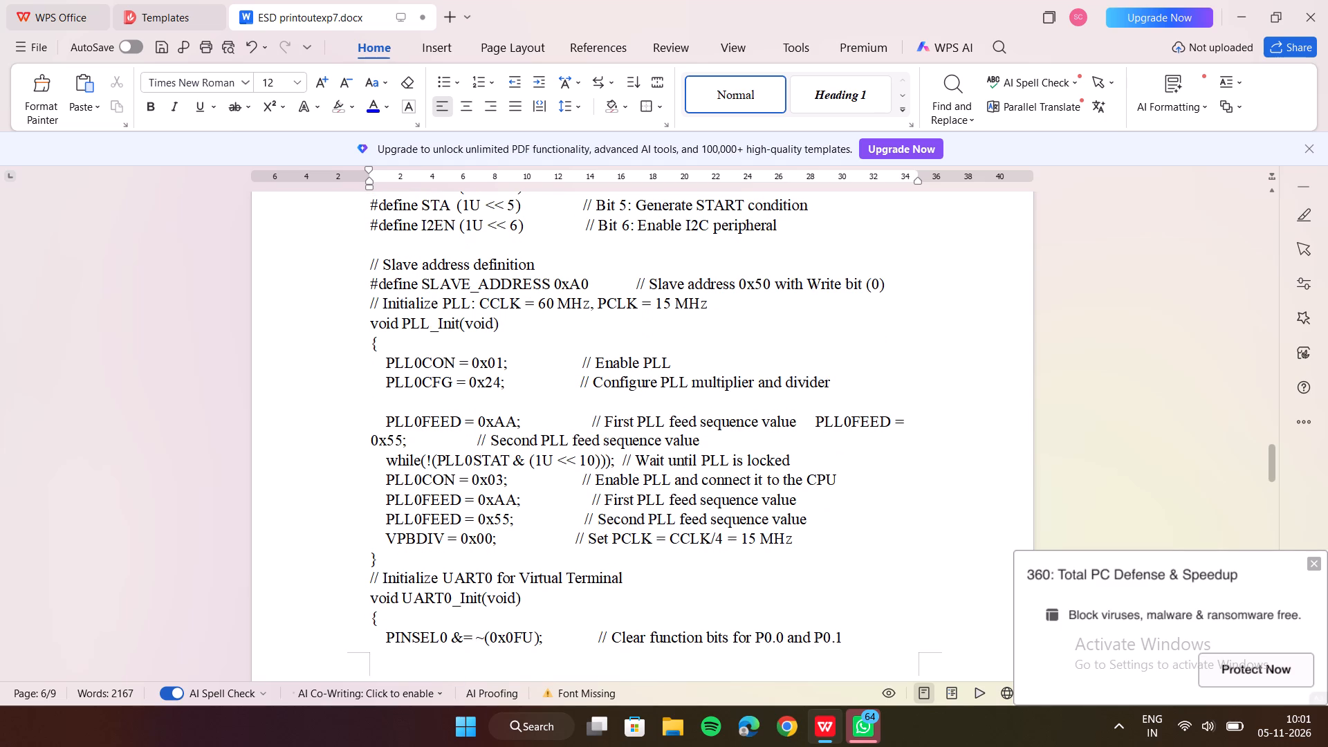
click(814, 416)
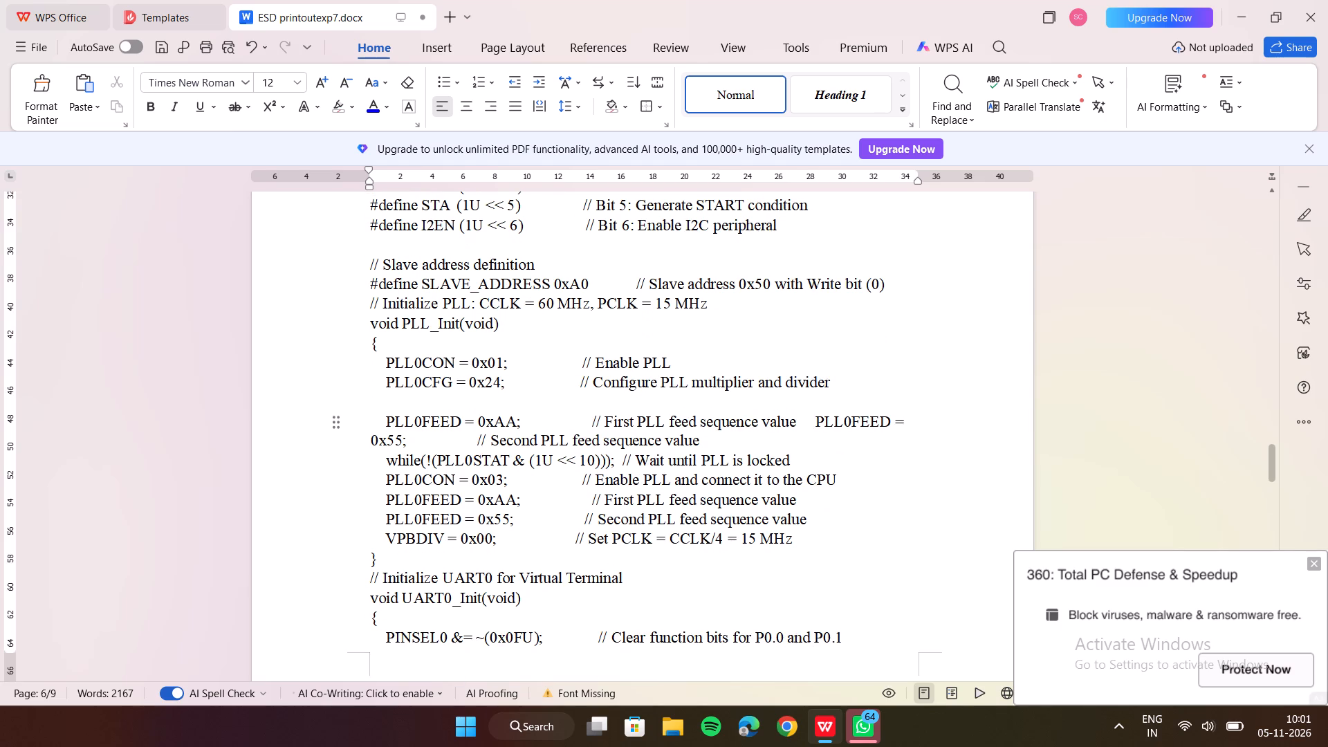
key(Return)
key(space)
key(space)
key(BackSpace)
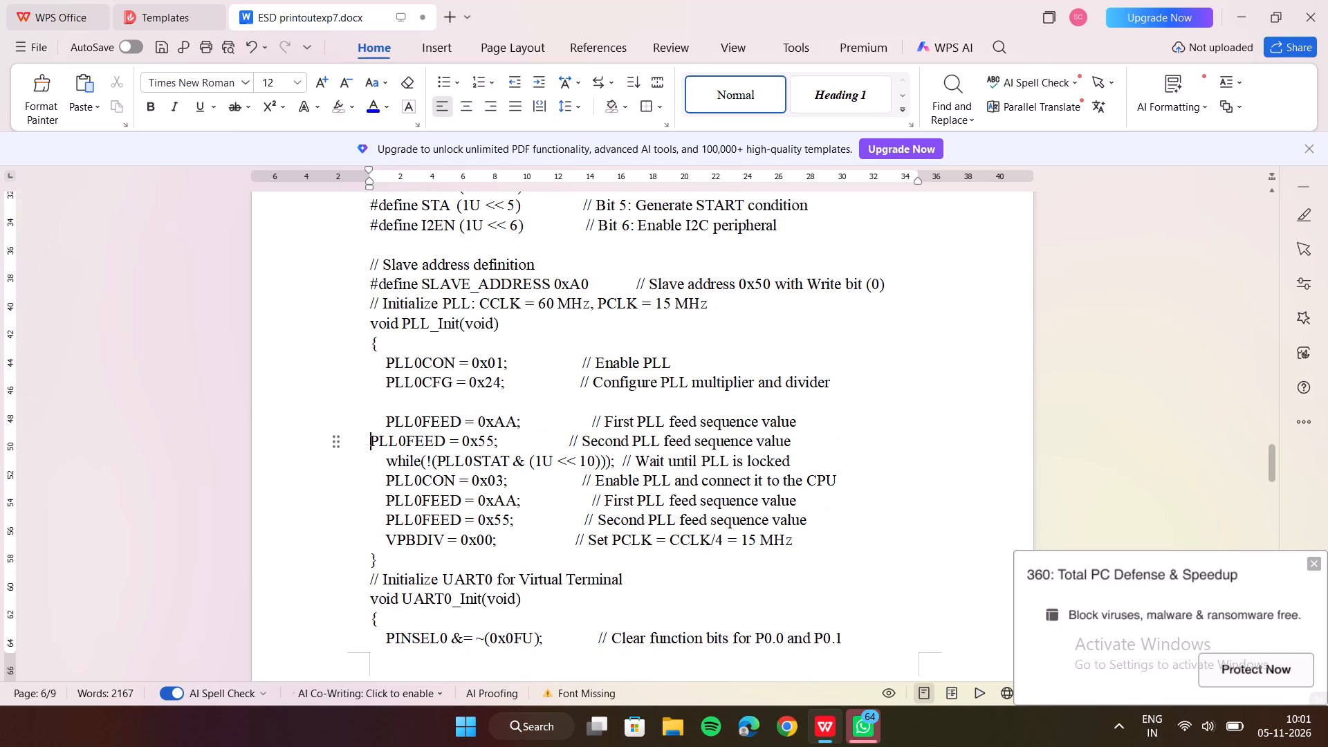
key(space)
key(BackSpace)
key(Tab)
key(Tab)
key(BackSpace)
key(Tab)
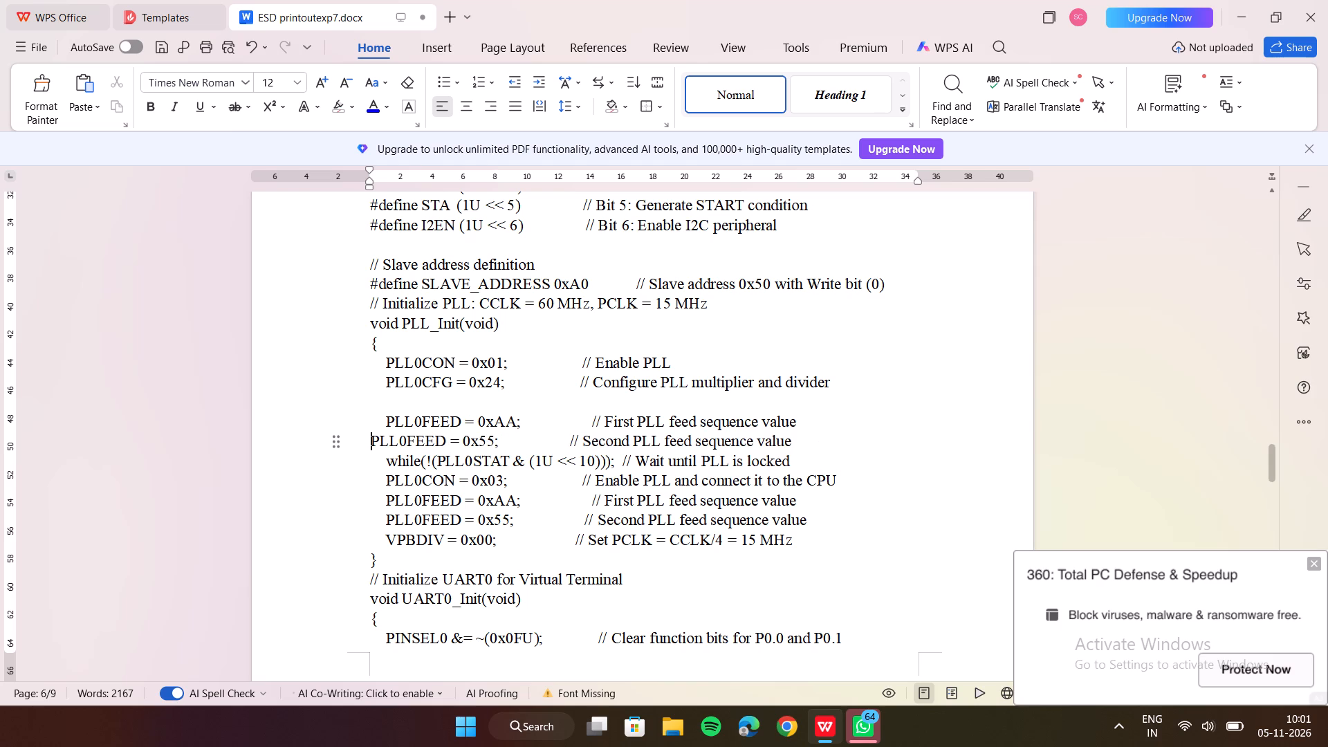
key(space)
key(space)
In the slave code's UART0_Send, add spaces before the "U0THR = data;" comment to bring it closer to the comment above.
scroll(814, 416, down, 1)
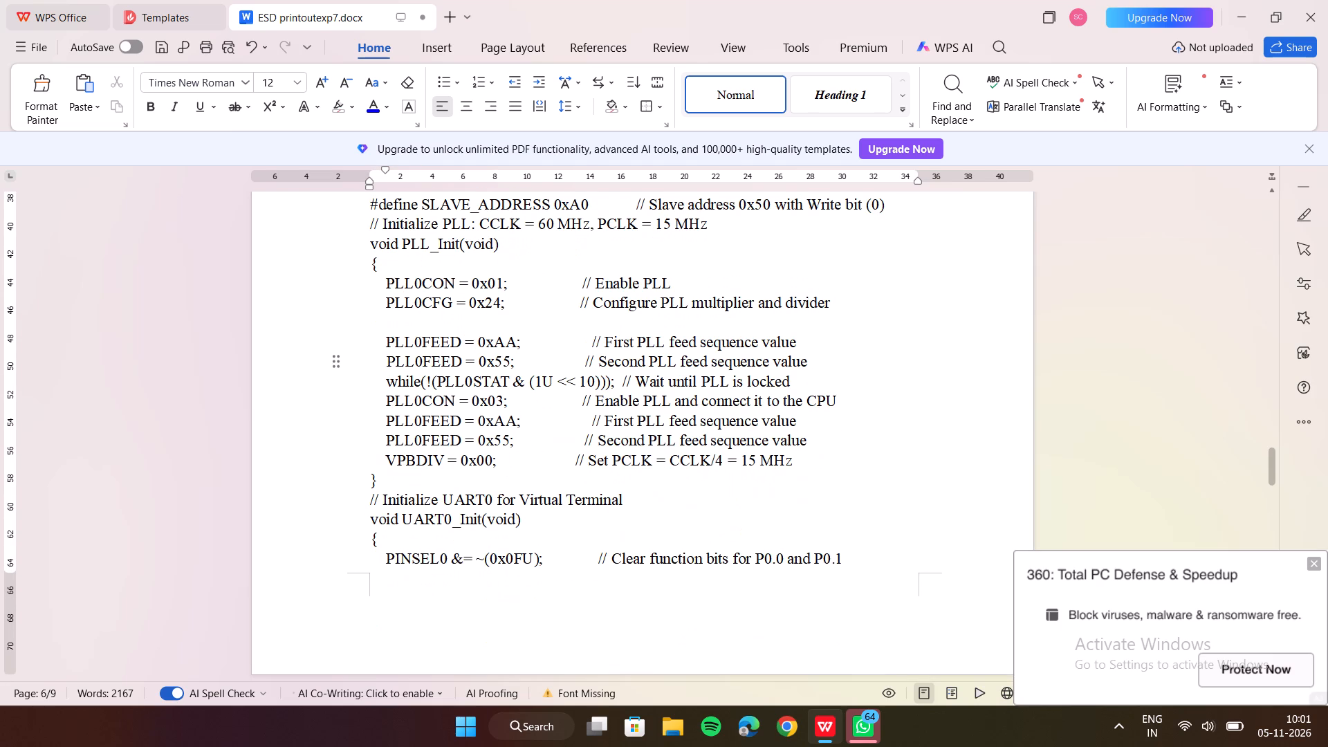
scroll(607, 474, down, 4)
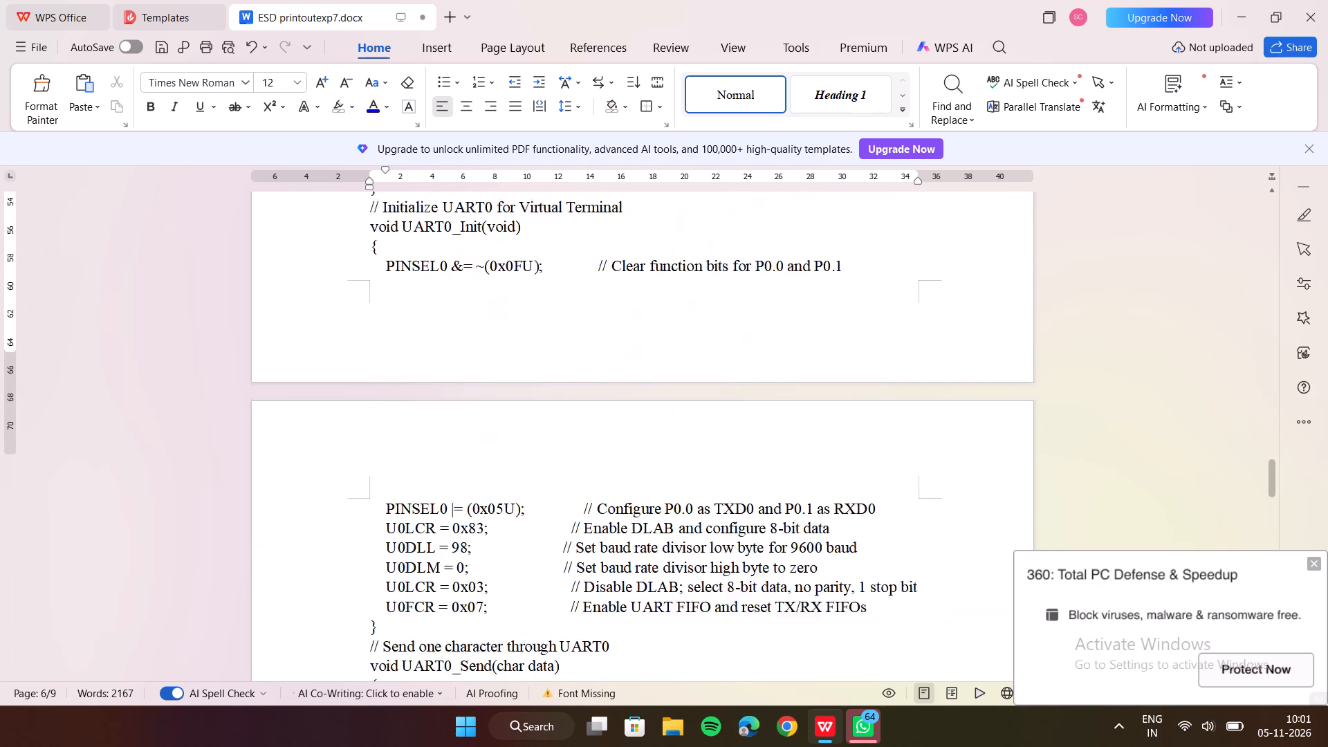
scroll(607, 474, down, 5)
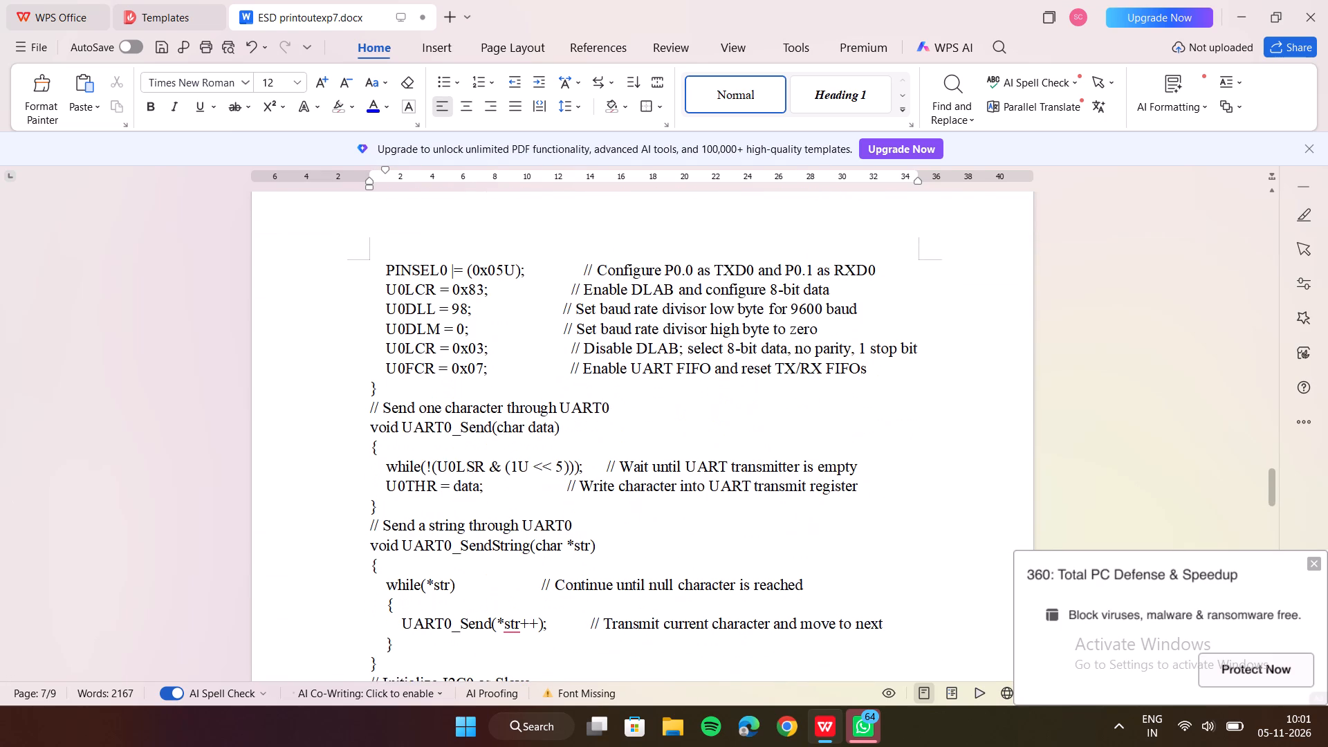
click(567, 477)
key(space)
key(space)
key(space)
key(space)
key(space)
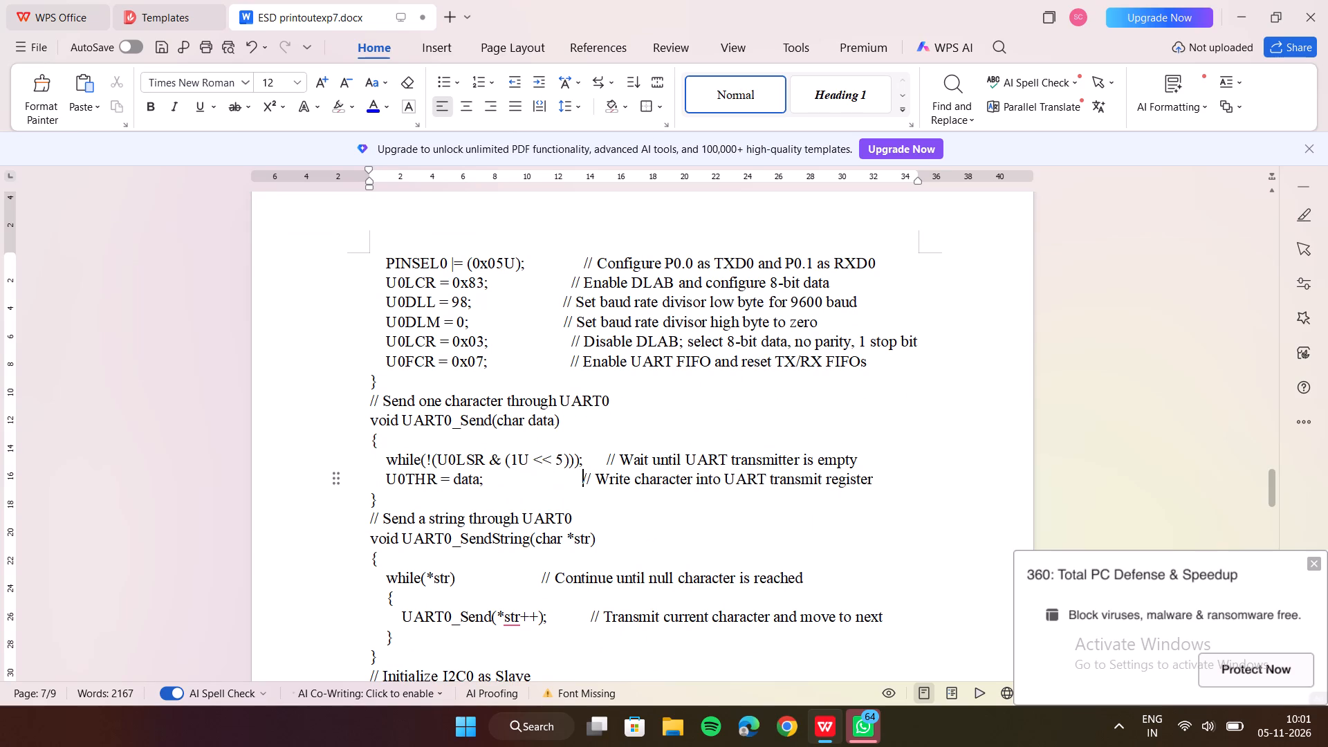
key(space)
key(space)
key(space)
In the slave code's UART0_SendString, align the "while(*str)" comment with the comment on the UART0_Send(*str++) line.
scroll(567, 477, down, 6)
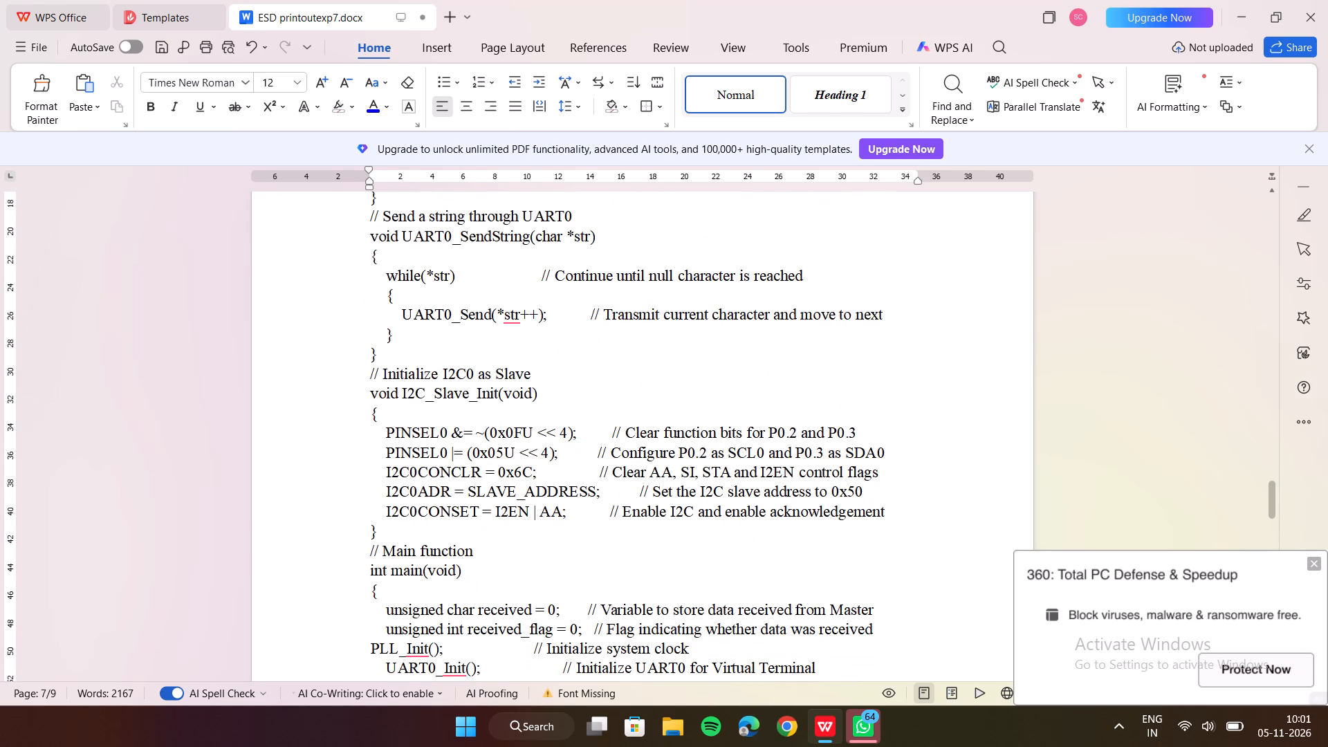
scroll(531, 293, up, 2)
click(539, 364)
key(space)
key(space)
key(space)
key(space)
key(space)
key(space)
key(space)
key(space)
key(space)
key(space)
key(space)
key(space)
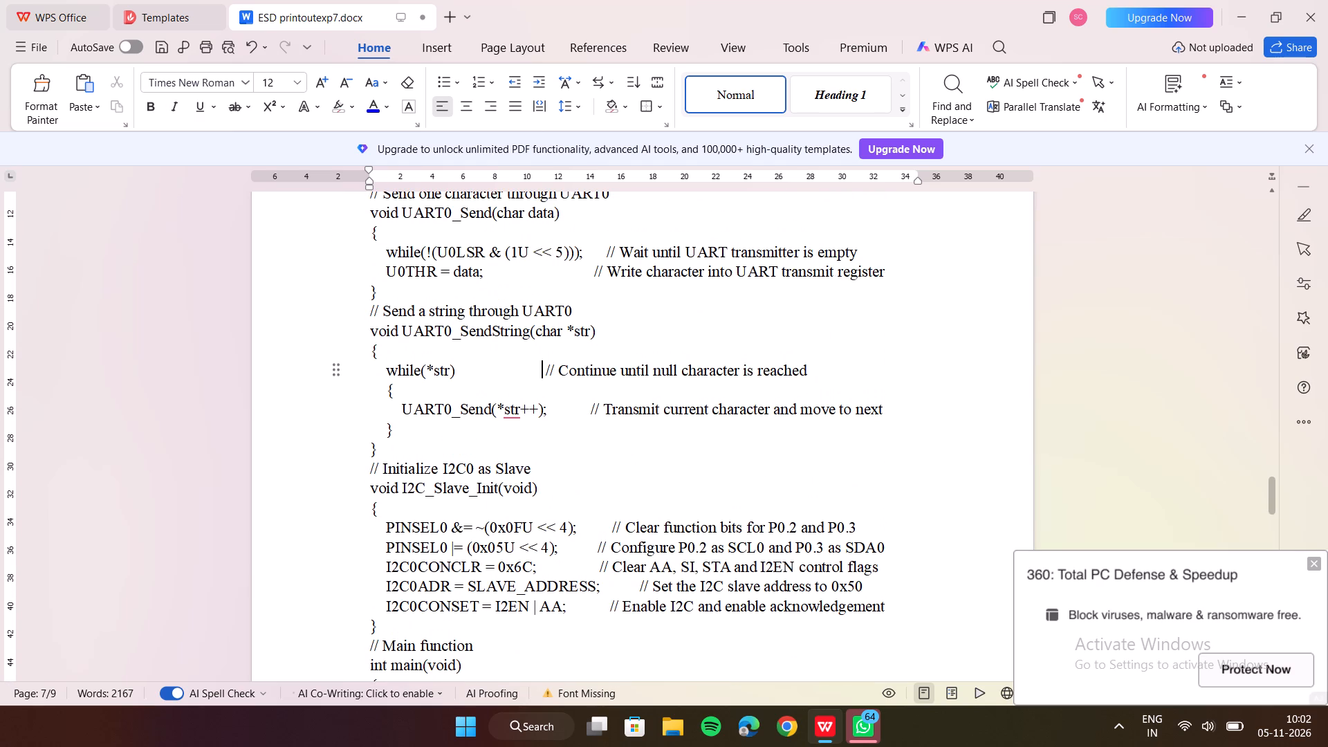
key(space)
key(space)
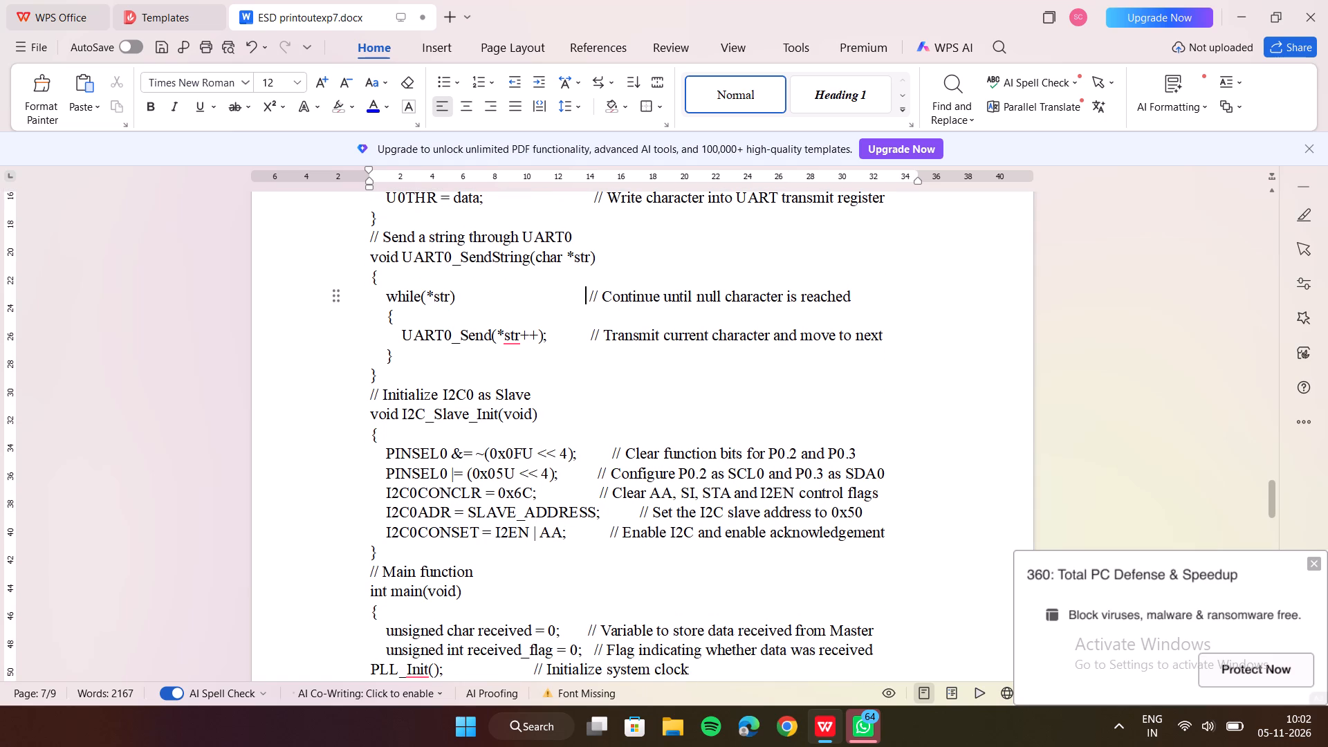
In I2C_Slave_Init, shift the comment after "PINSEL0 |= (0x05U << 4);" by two spaces towards the neighbouring comments.
click(589, 475)
key(space)
key(space)
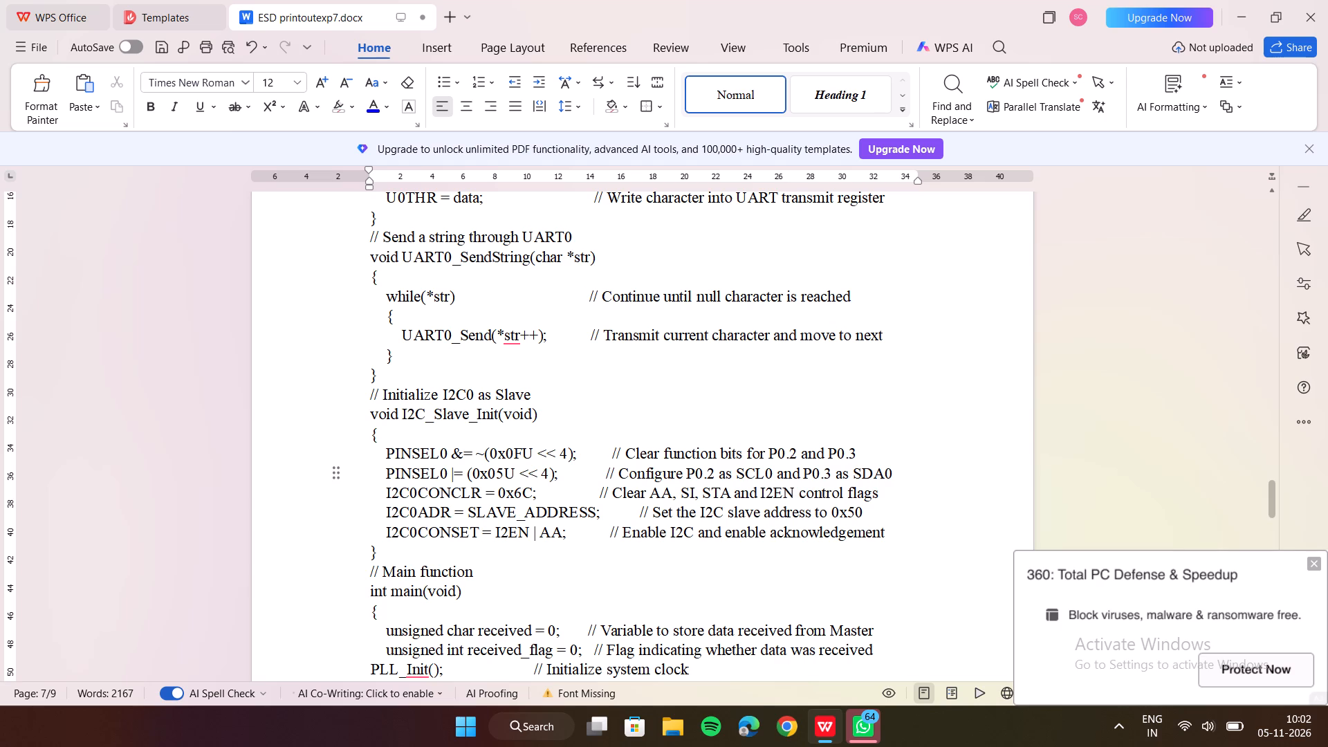
Indent the "PLL_Init();" call in the slave's main function to match the statements around it.
scroll(589, 475, down, 1)
scroll(578, 553, down, 1)
click(528, 528)
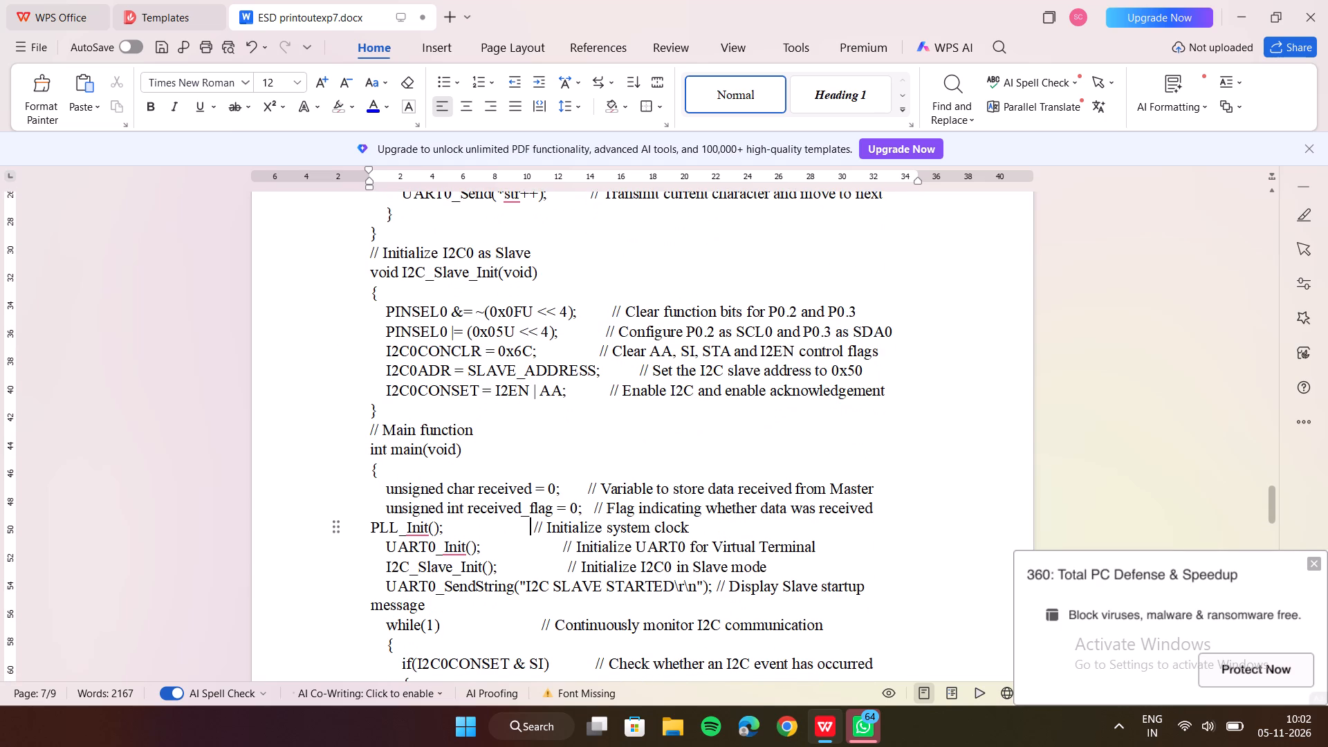
click(371, 529)
key(Tab)
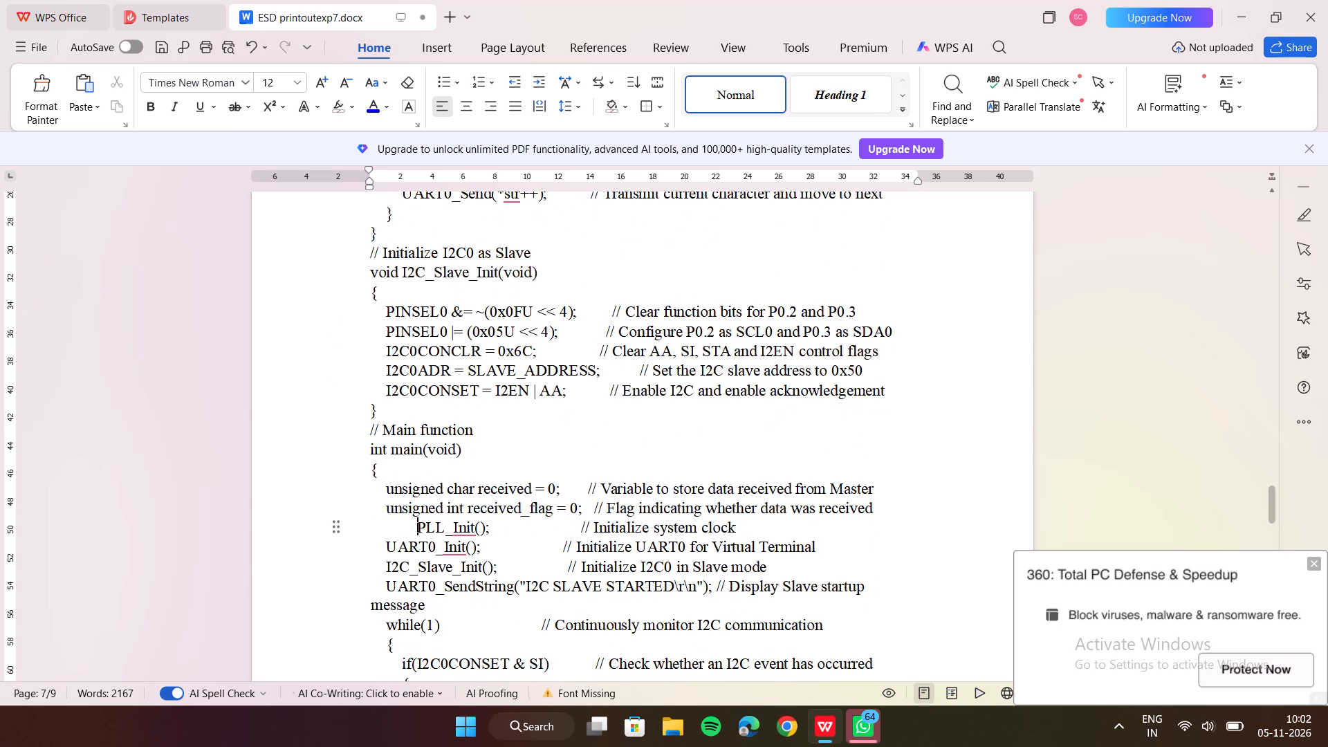
key(BackSpace)
key(space)
key(space)
Align the "// Initialize system clock" comment in the slave's main function with the variable declaration comments above it.
scroll(371, 529, down, 1)
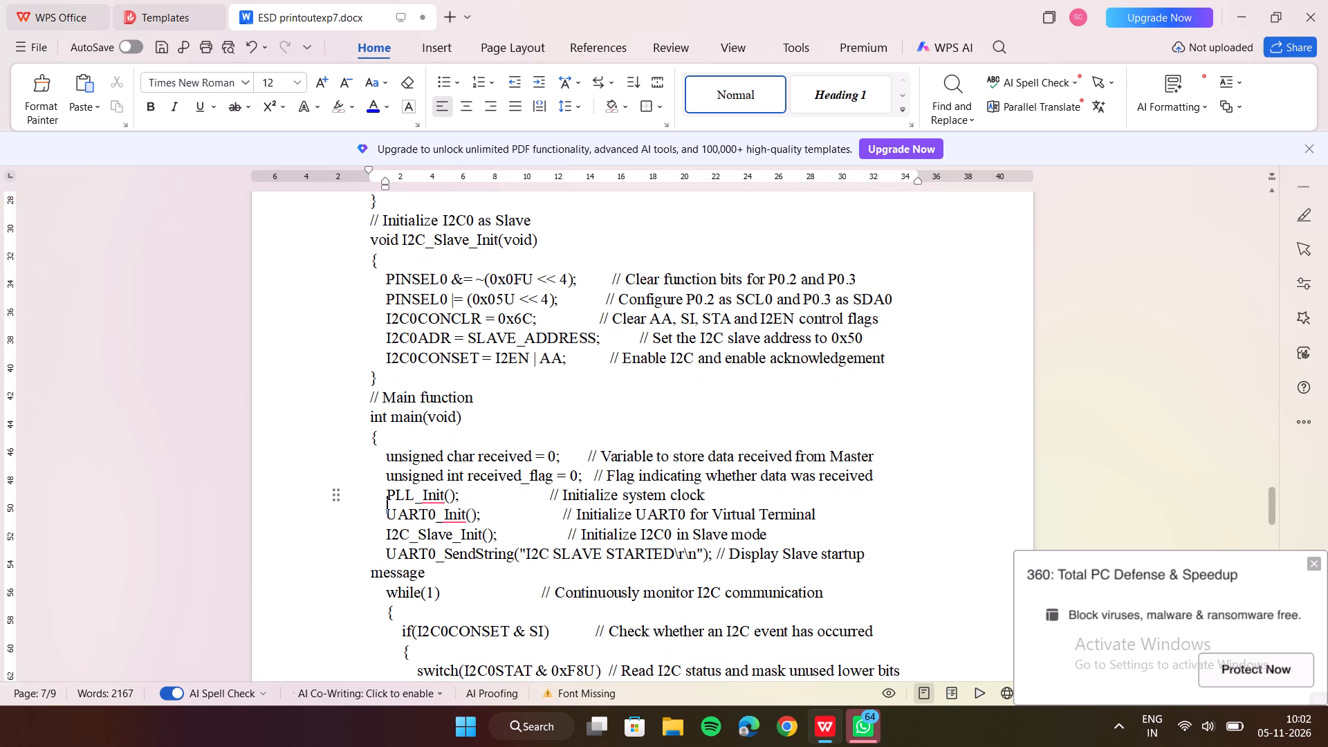
scroll(371, 529, down, 1)
click(551, 481)
key(space)
key(space)
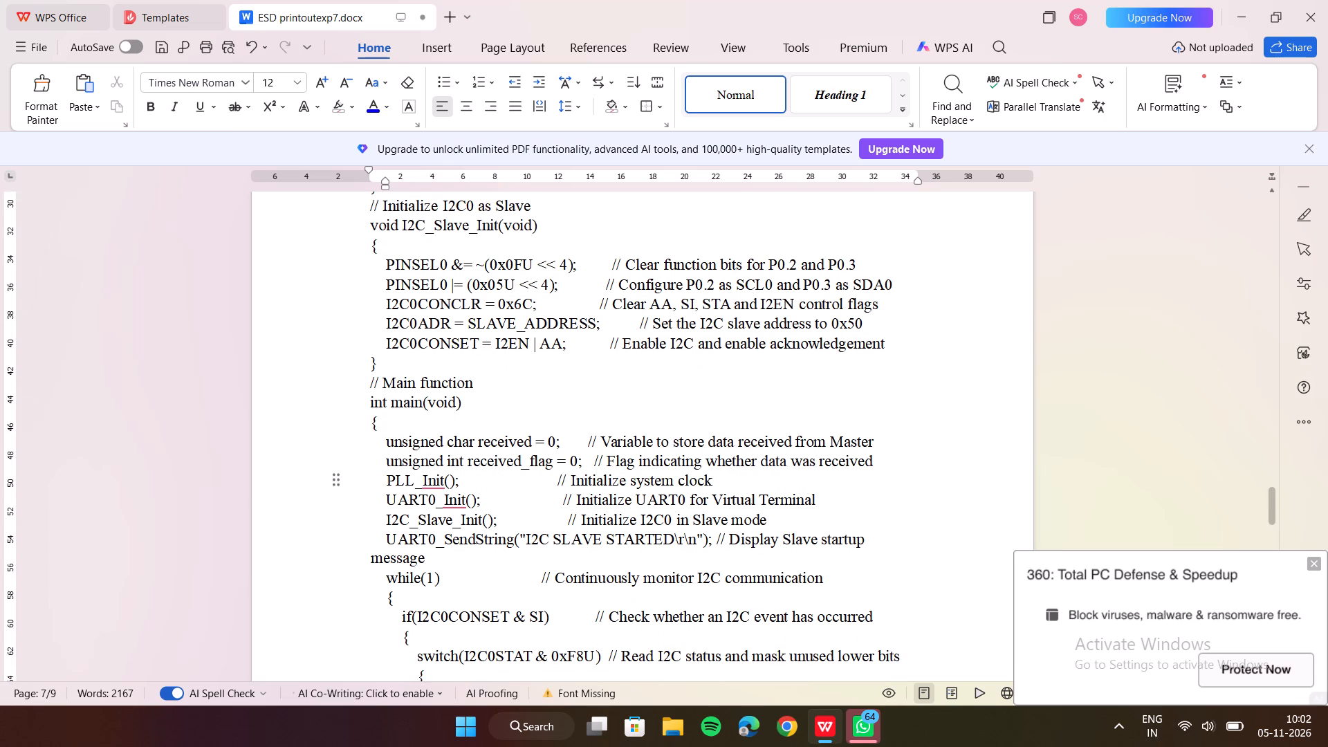
key(space)
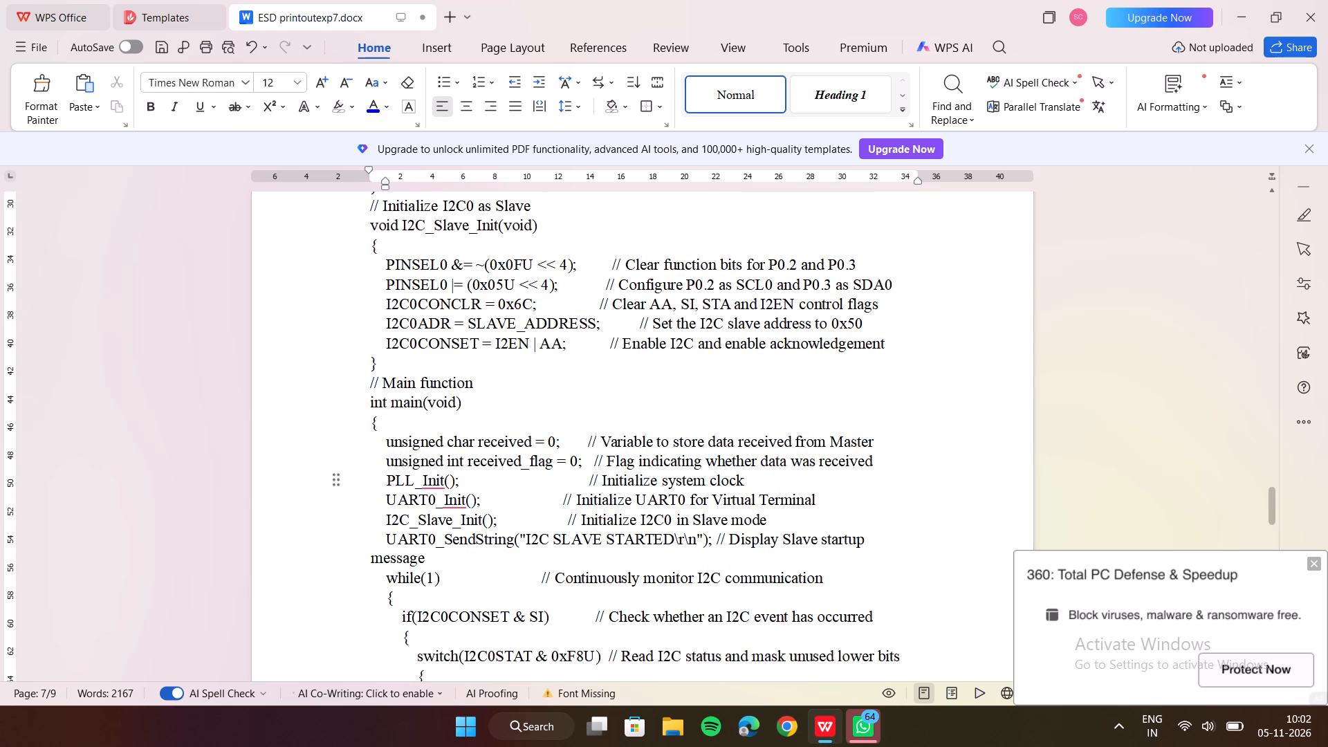
Align the "// Initialize UART0 for Virtual Terminal" comment in the slave's main function with the PLL_Init comment above it.
click(560, 497)
key(space)
key(space)
key(space)
key(space)
key(space)
key(space)
key(space)
key(space)
key(BackSpace)
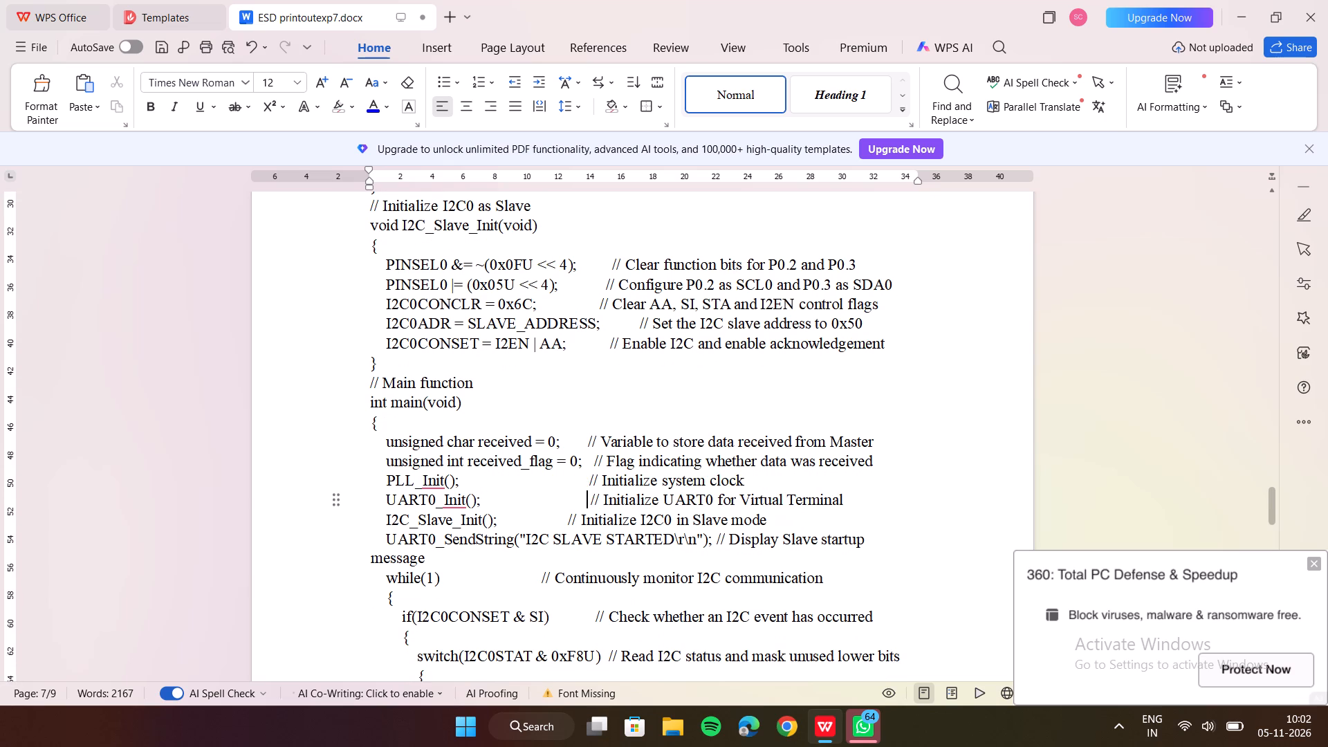
Add spaces before the "// Initialize I2C0 in Slave mode" comment to bring it in line with the comments above.
click(560, 518)
key(space)
key(space)
key(space)
key(space)
key(space)
key(space)
key(space)
key(space)
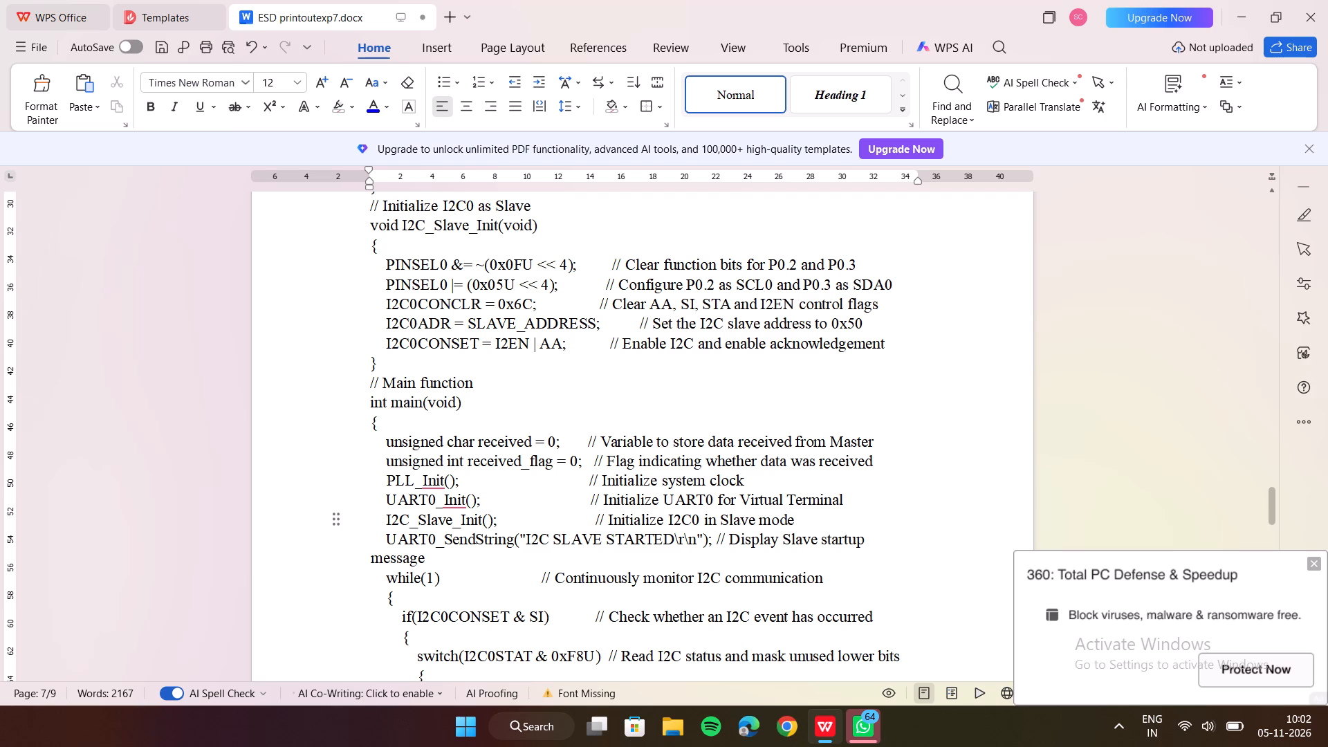
Move the "// Display Slave startup message" comment onto its own line above the UART0_SendString call in the slave's main function.
click(717, 538)
key(Return)
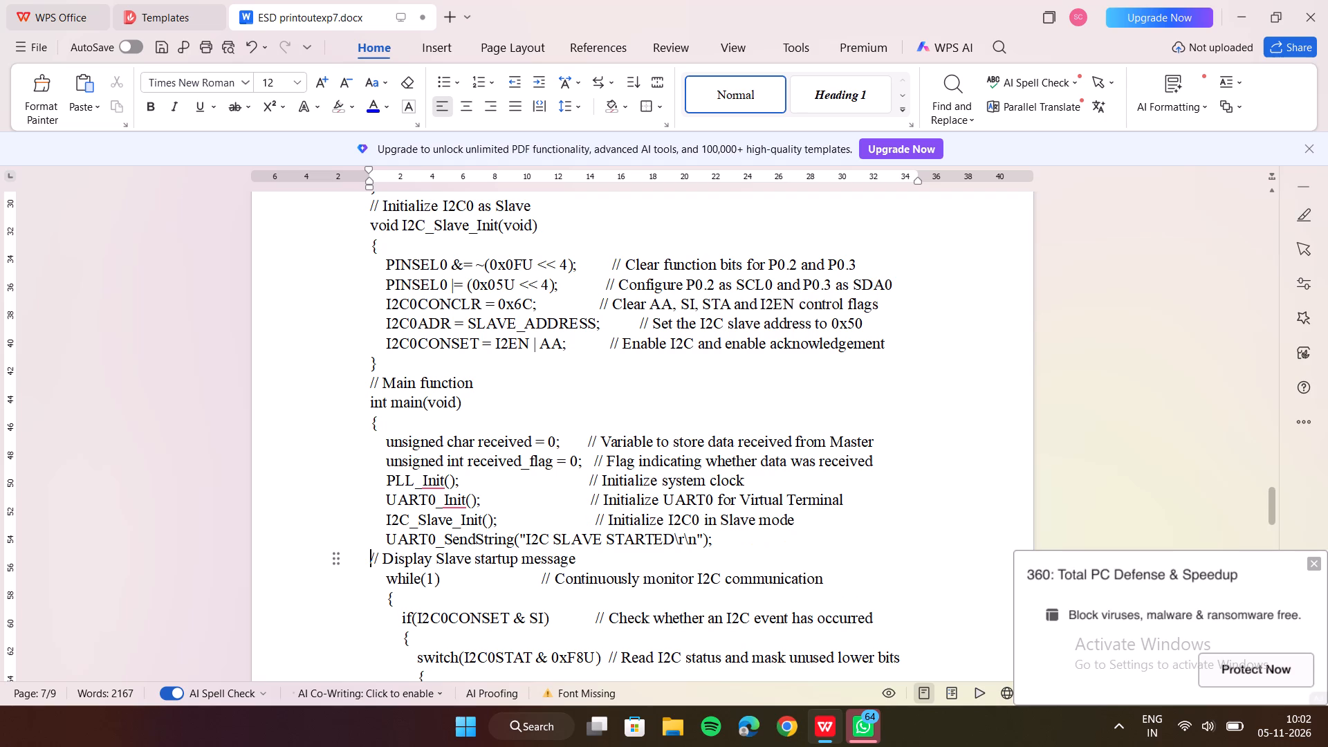
drag(583, 558, 427, 567)
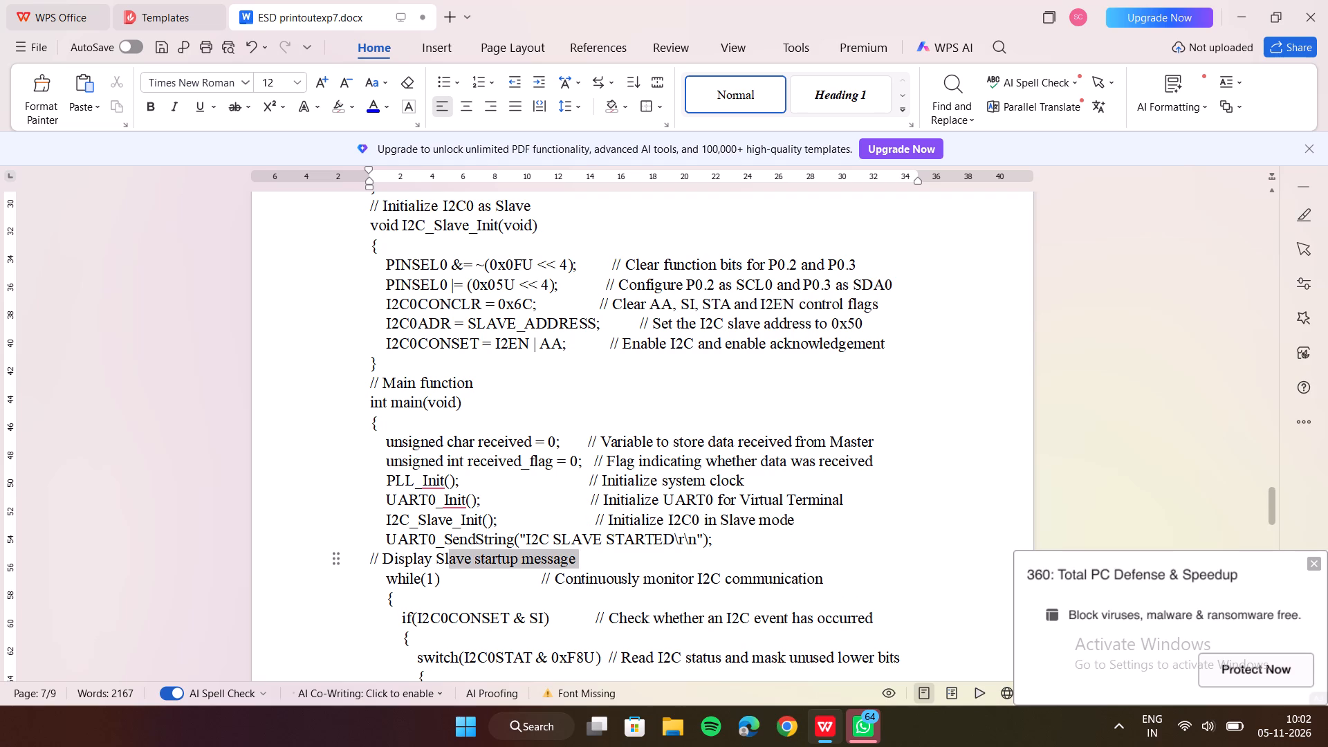
drag(427, 567, 351, 564)
key(ctrl+x)
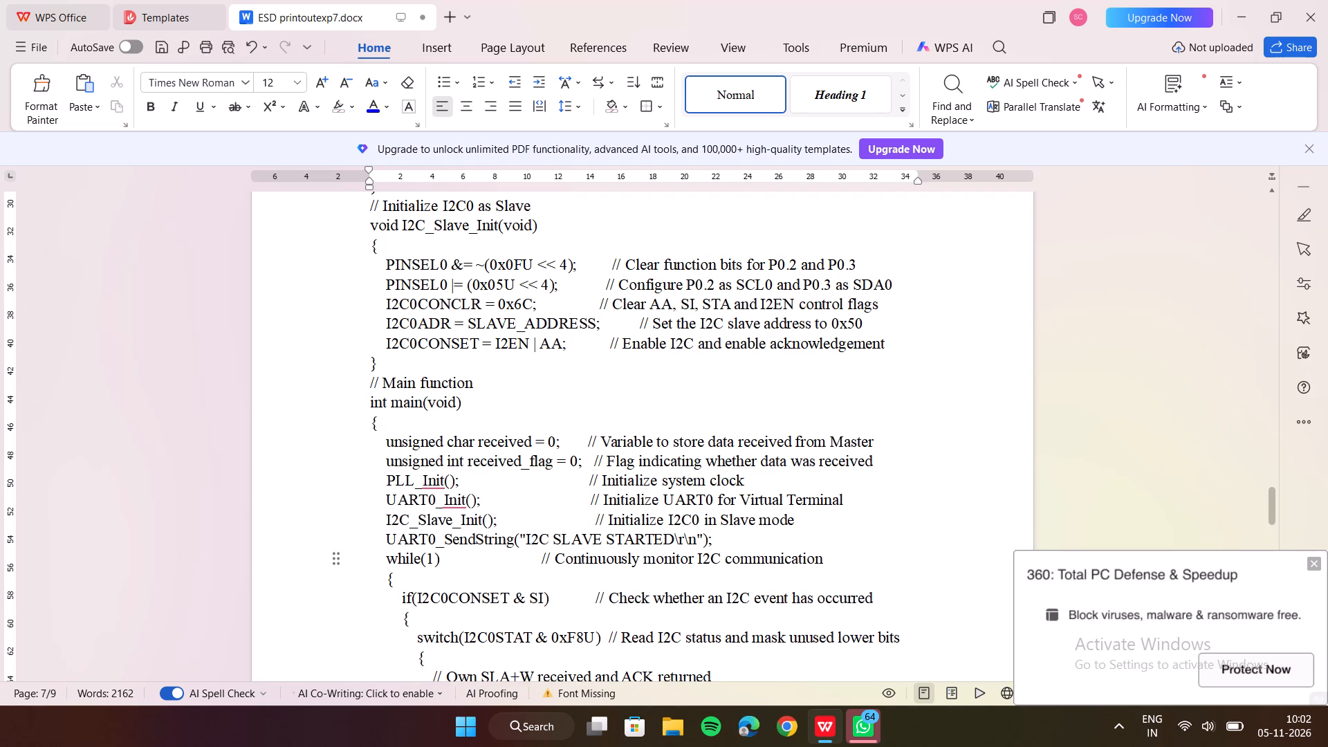
click(817, 519)
key(Return)
key(ctrl+v)
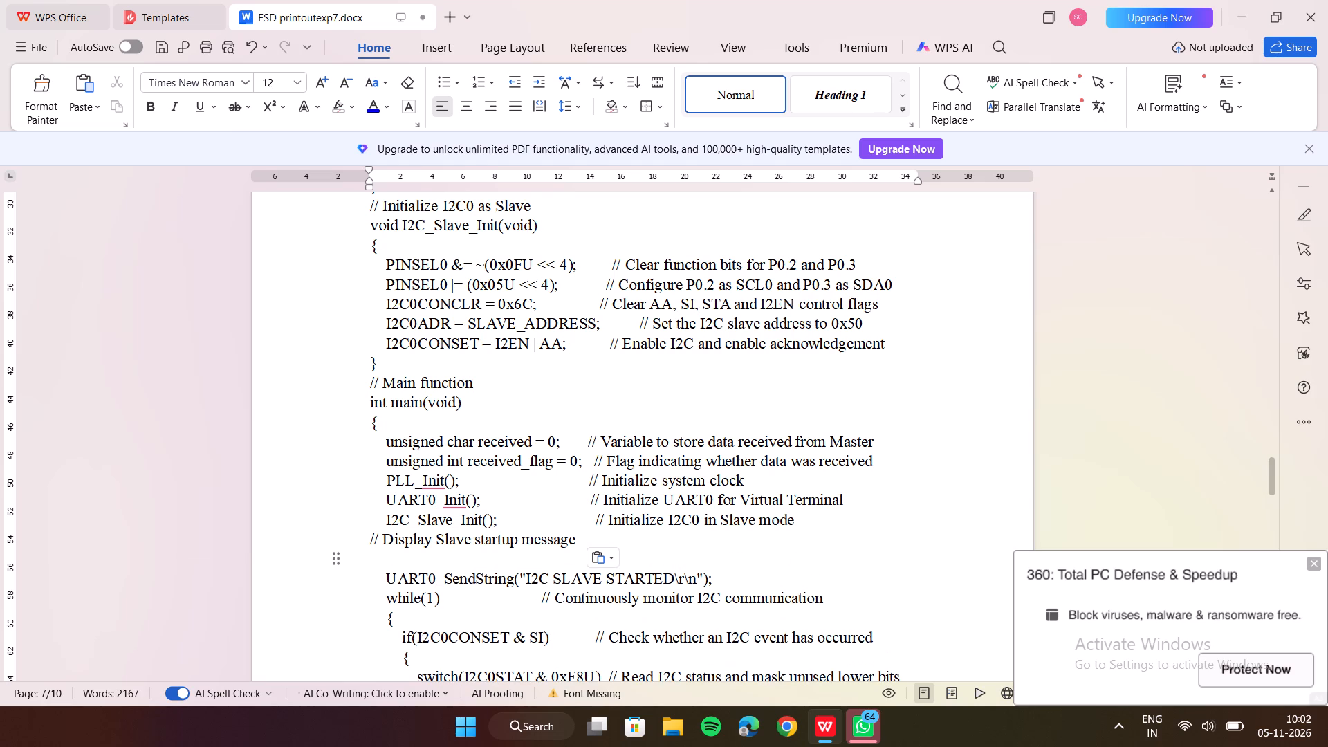
Indent the "// Display Slave startup message" comment and remove the blank line between it and the UART0_SendString call.
scroll(749, 528, down, 1)
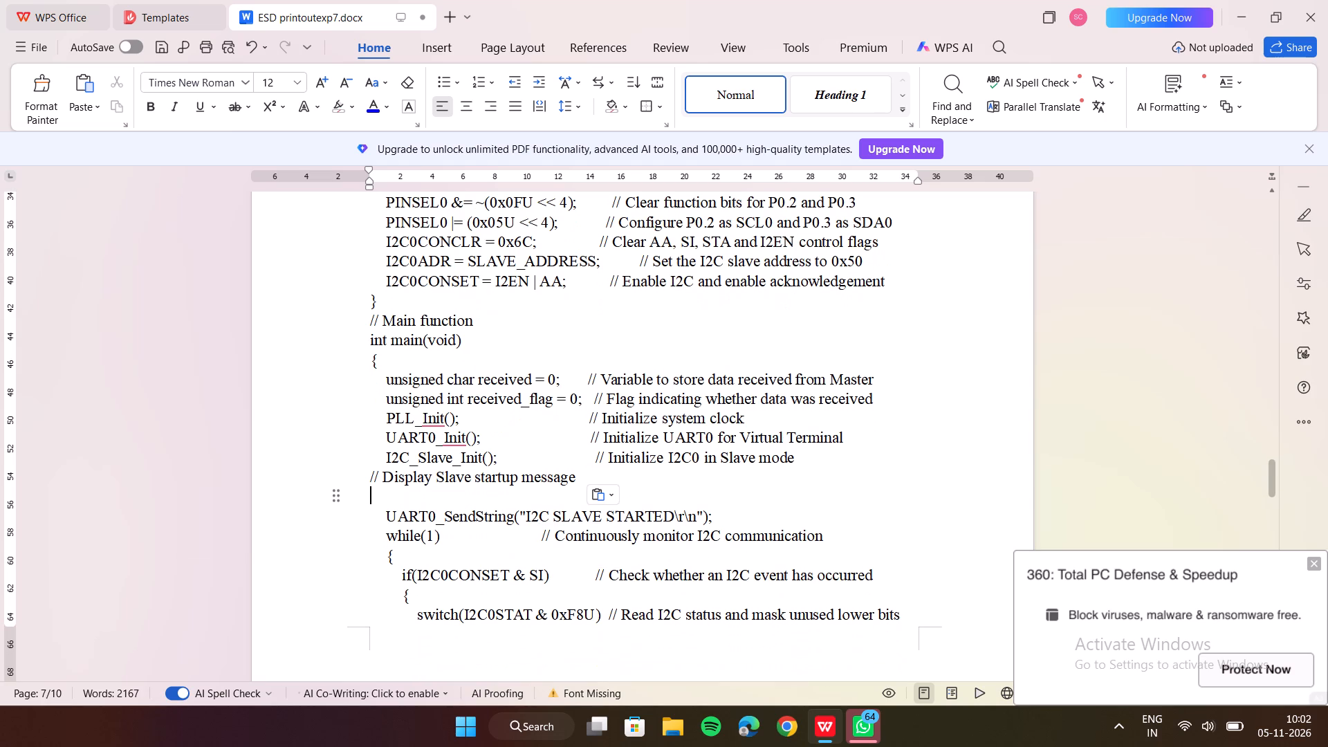
scroll(749, 528, down, 1)
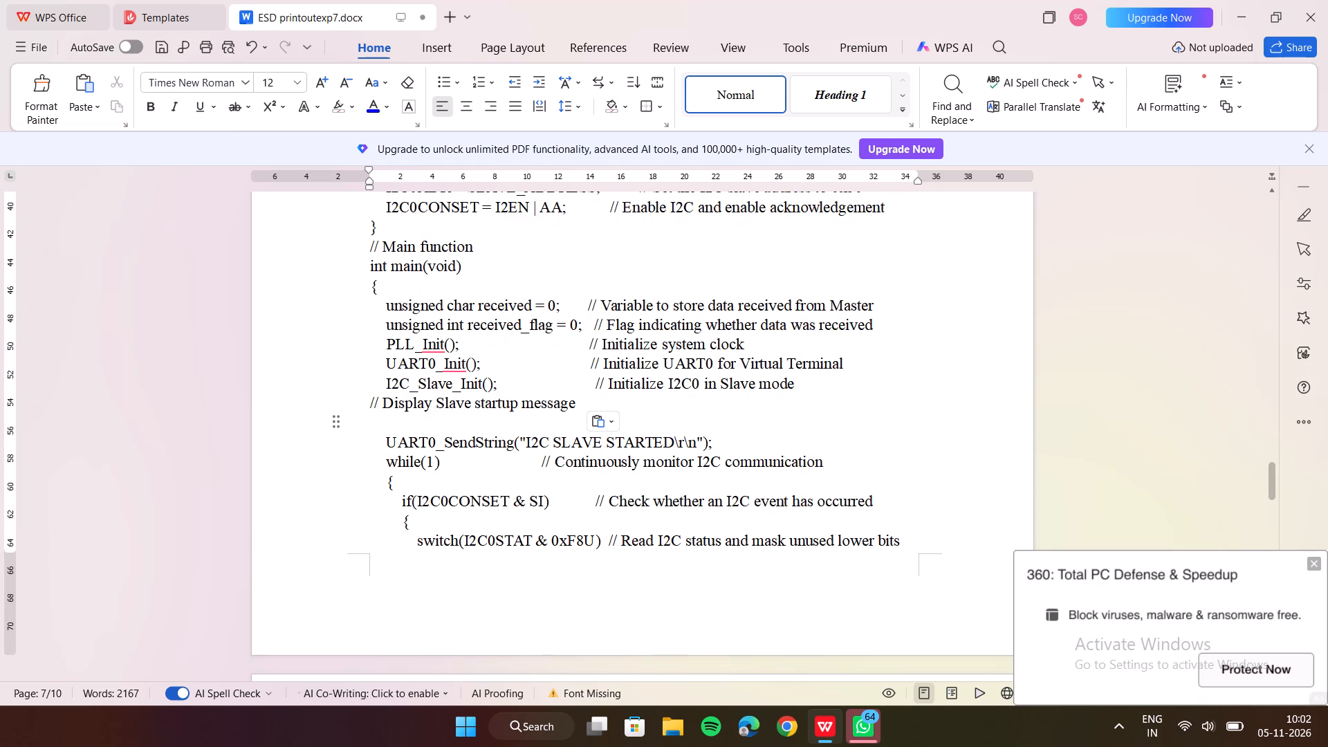
key(BackSpace)
click(397, 423)
click(463, 423)
click(372, 398)
key(space)
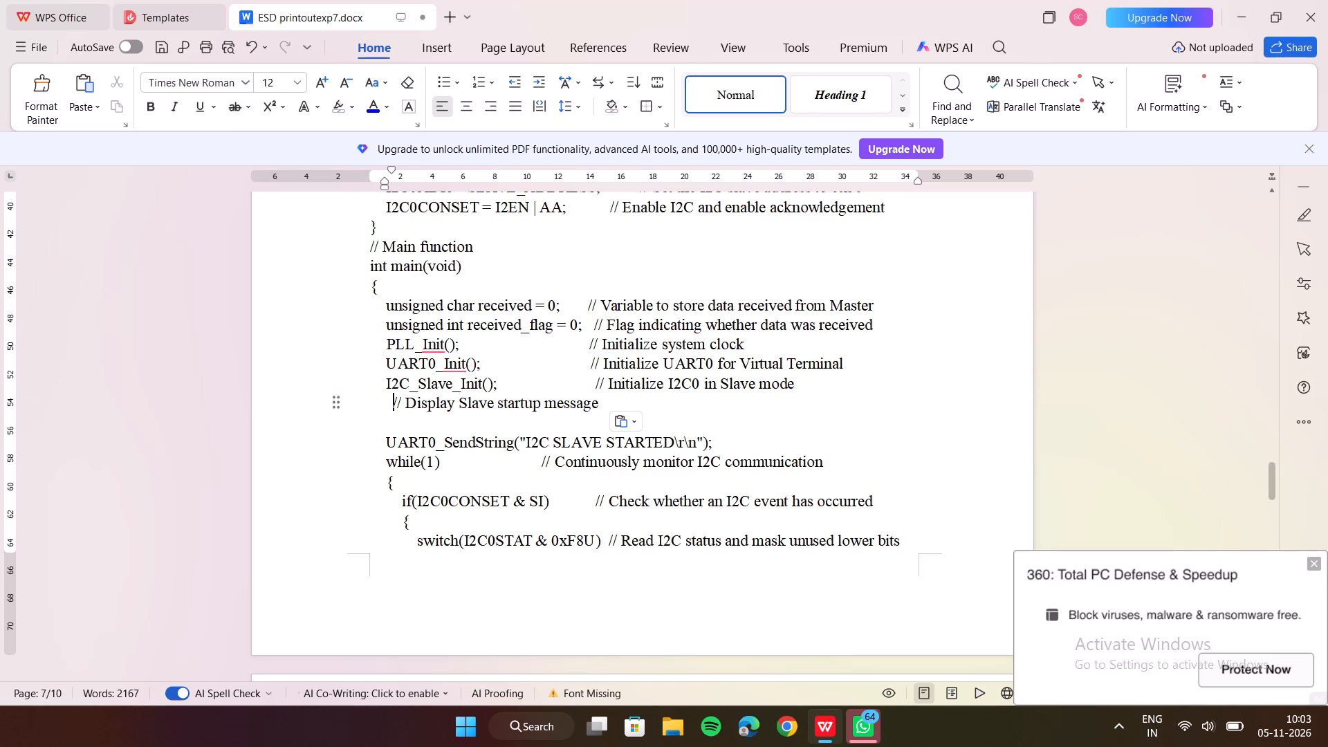
click(384, 430)
key(BackSpace)
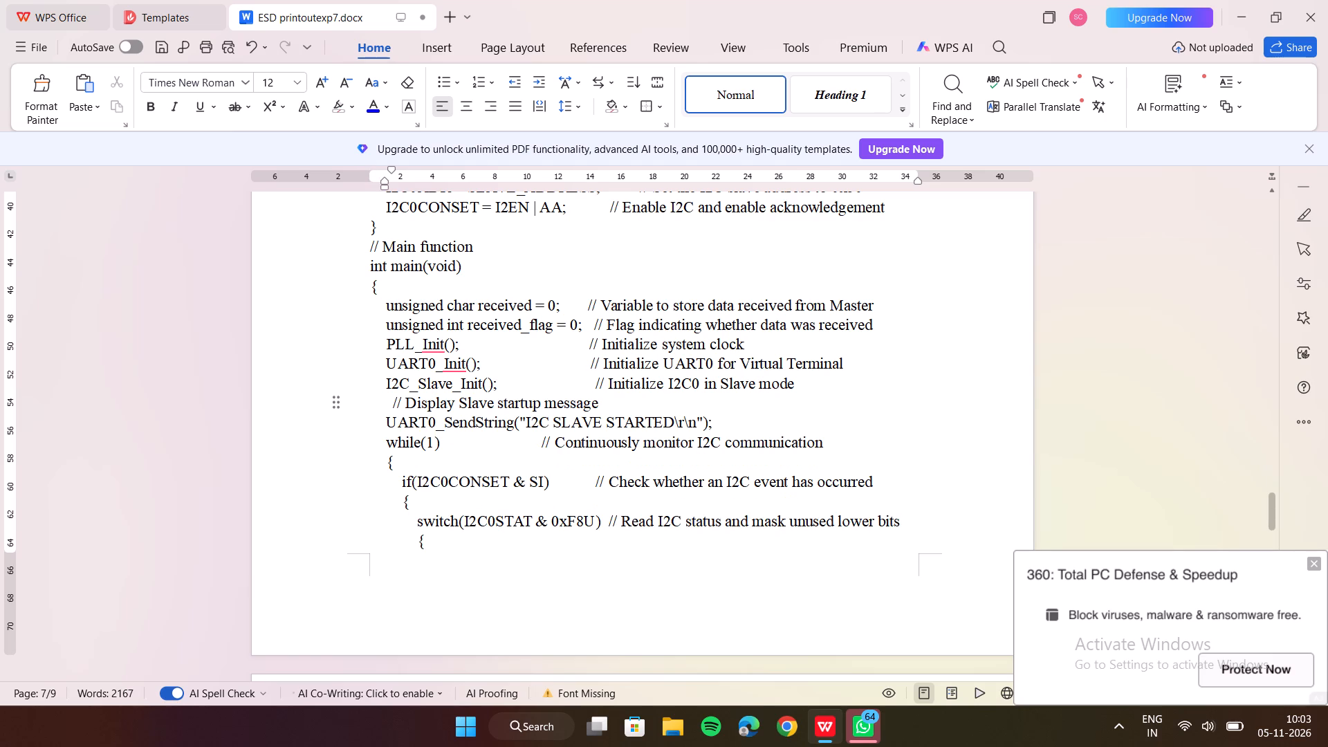
Align the "// Continuously monitor I2C communication" comment on the while(1) line with the initialization comments above it.
click(532, 454)
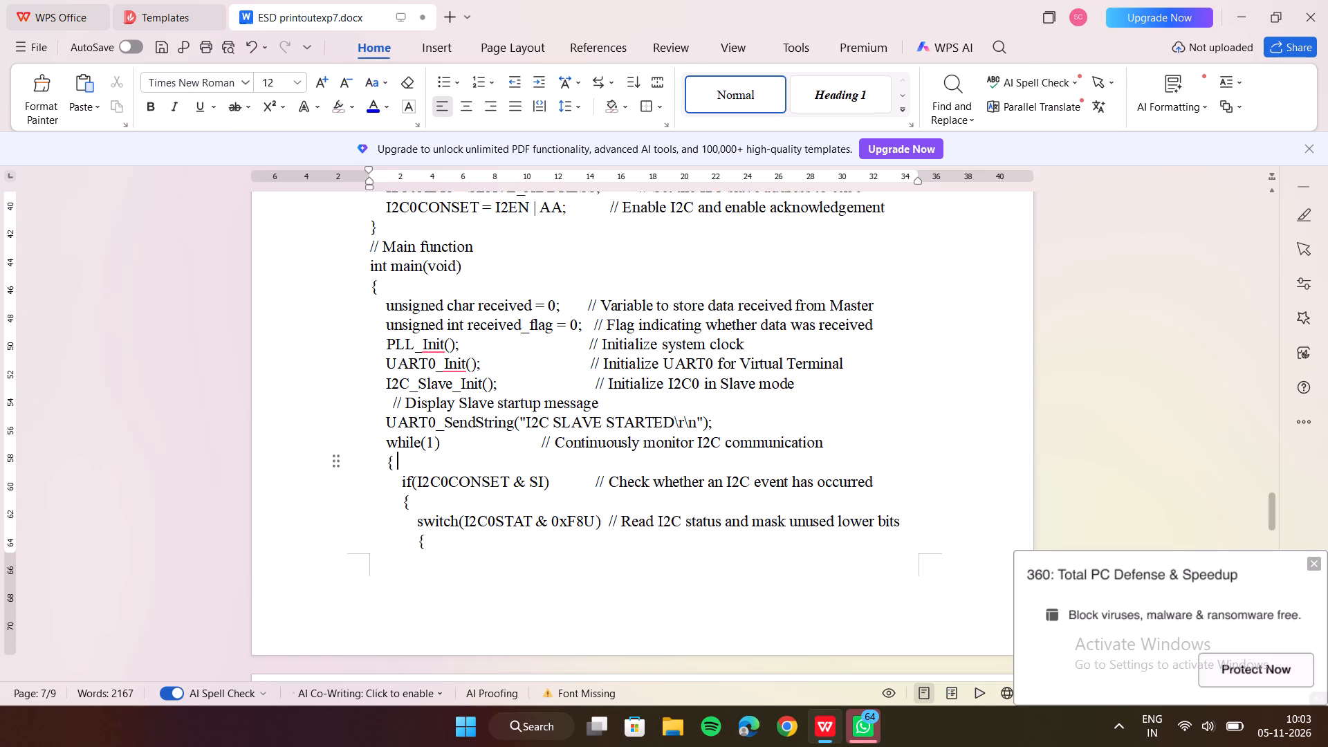
click(533, 433)
key(space)
key(space)
key(space)
key(space)
key(space)
key(space)
key(space)
key(space)
key(space)
key(space)
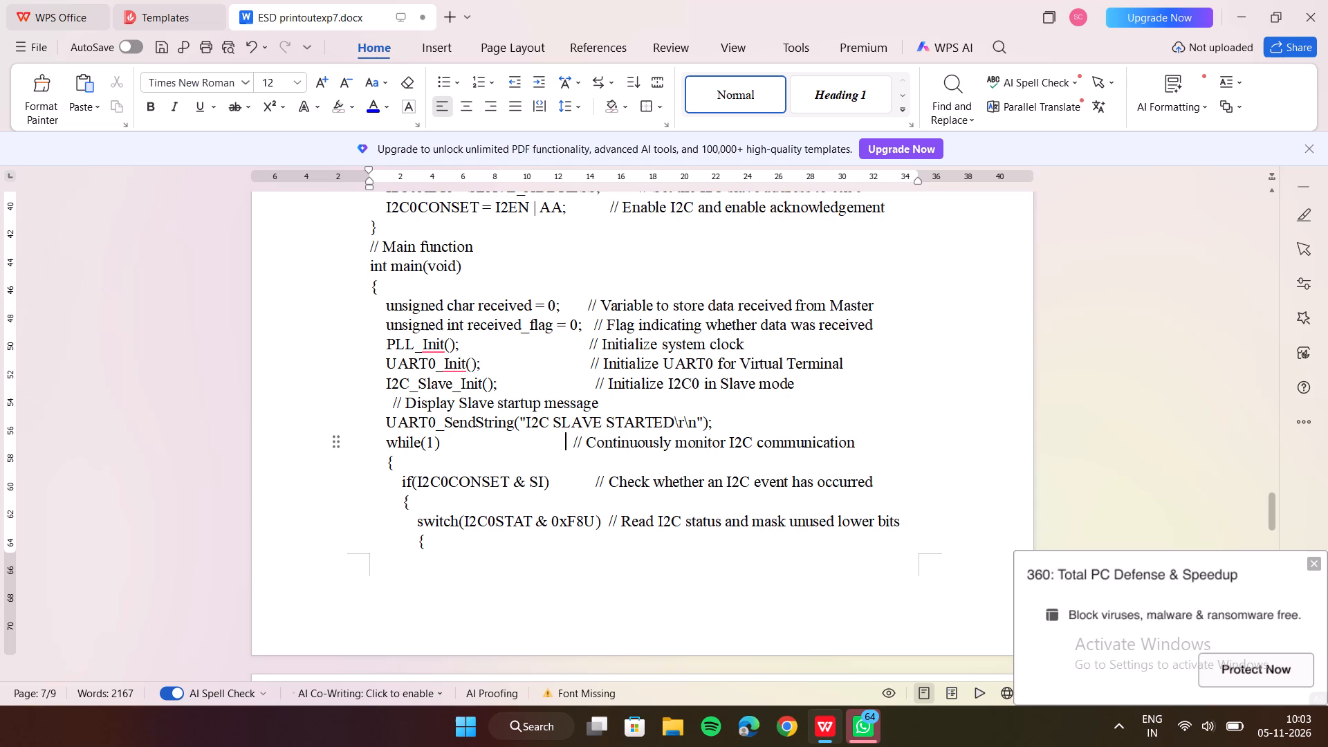
key(space)
Indent the "I2C0CONCLR = SI;" line in case 0x60 to match the I2C0CONSET line above it.
scroll(533, 433, down, 1)
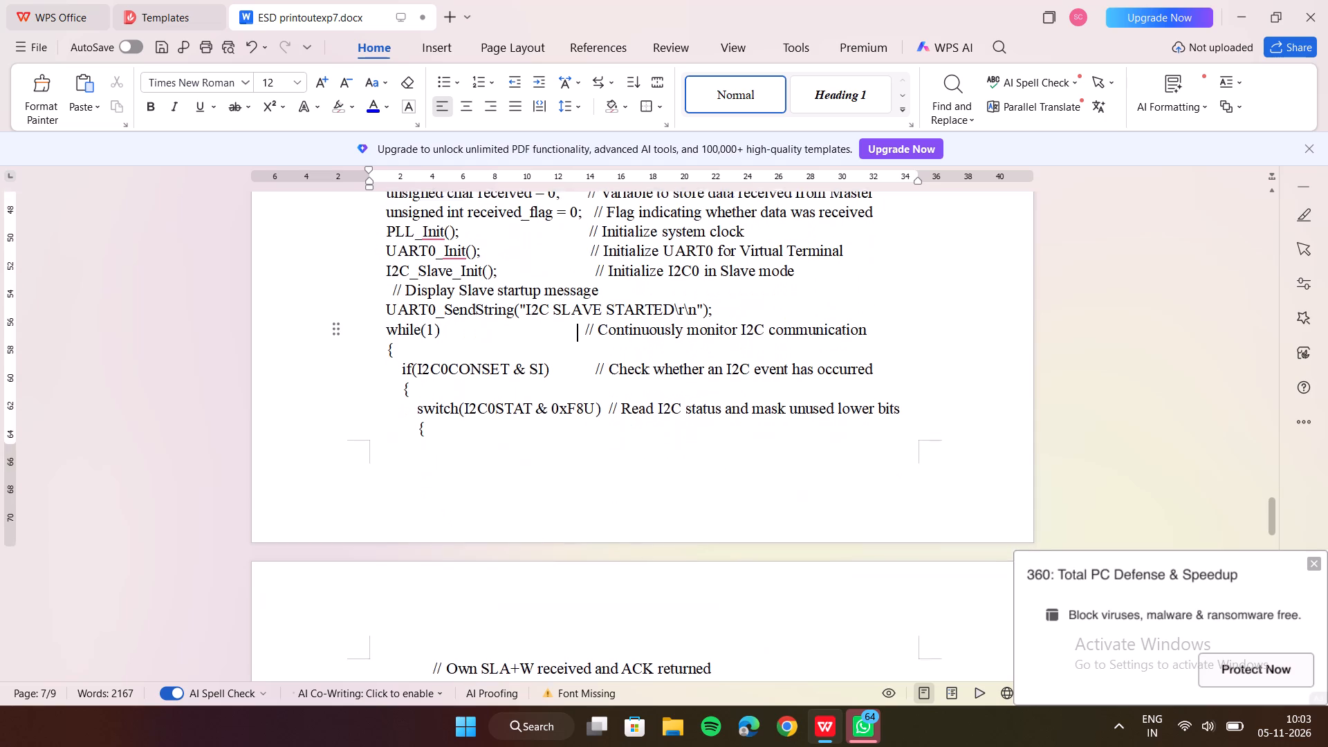
scroll(533, 433, down, 2)
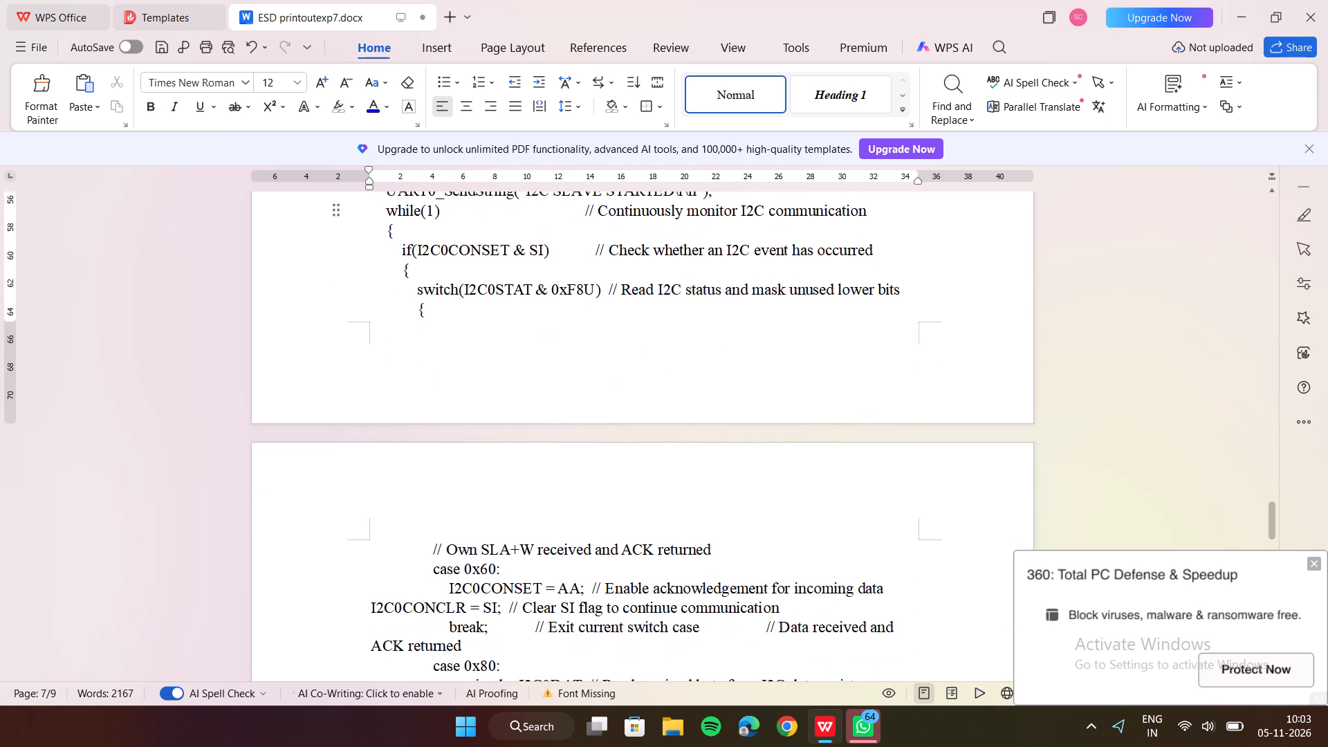
scroll(533, 433, down, 1)
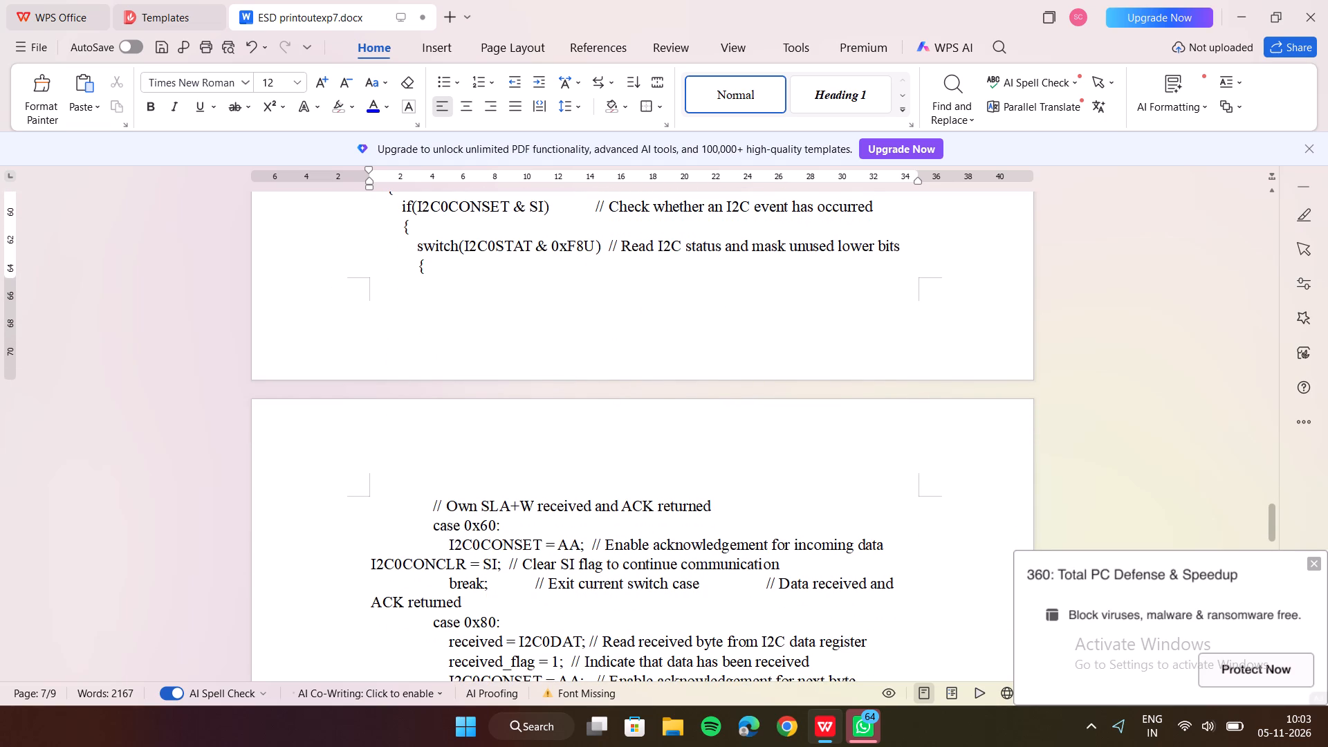
click(365, 571)
key(space)
key(space)
key(space)
key(space)
key(space)
key(space)
key(space)
key(space)
key(space)
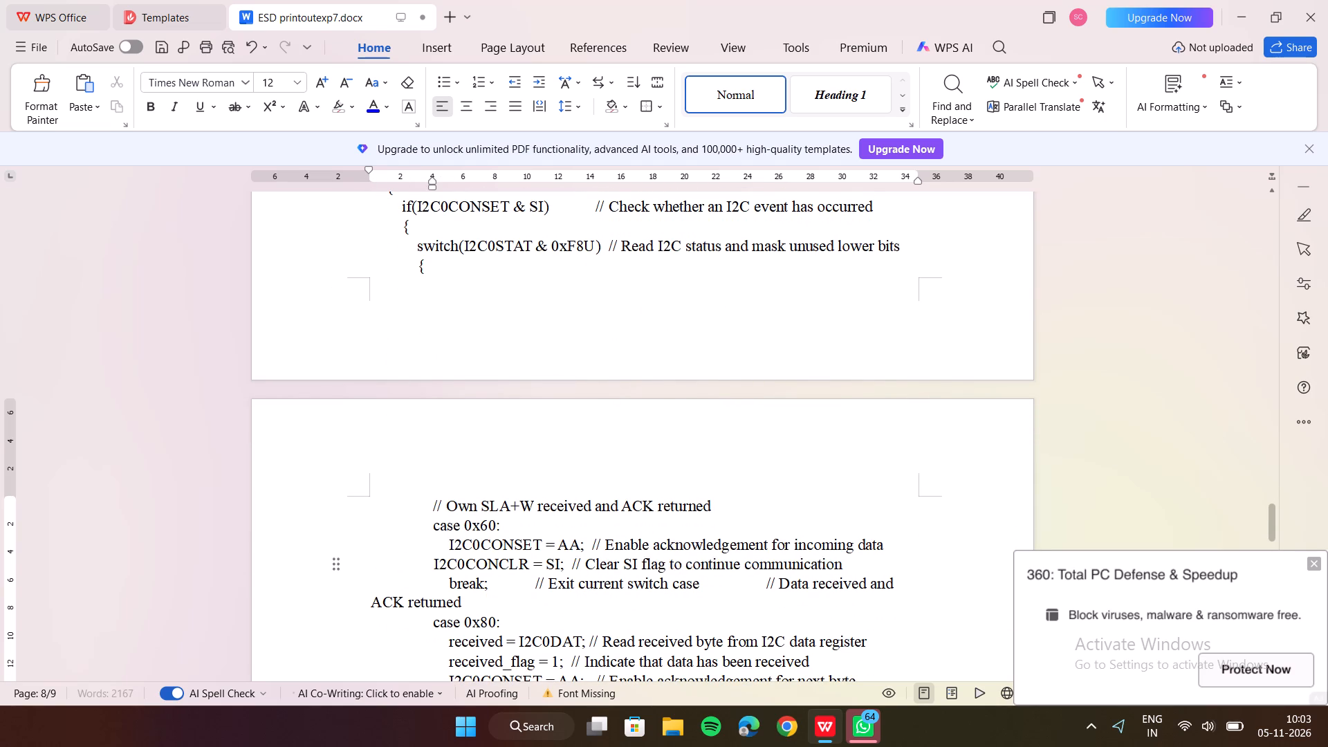
key(space)
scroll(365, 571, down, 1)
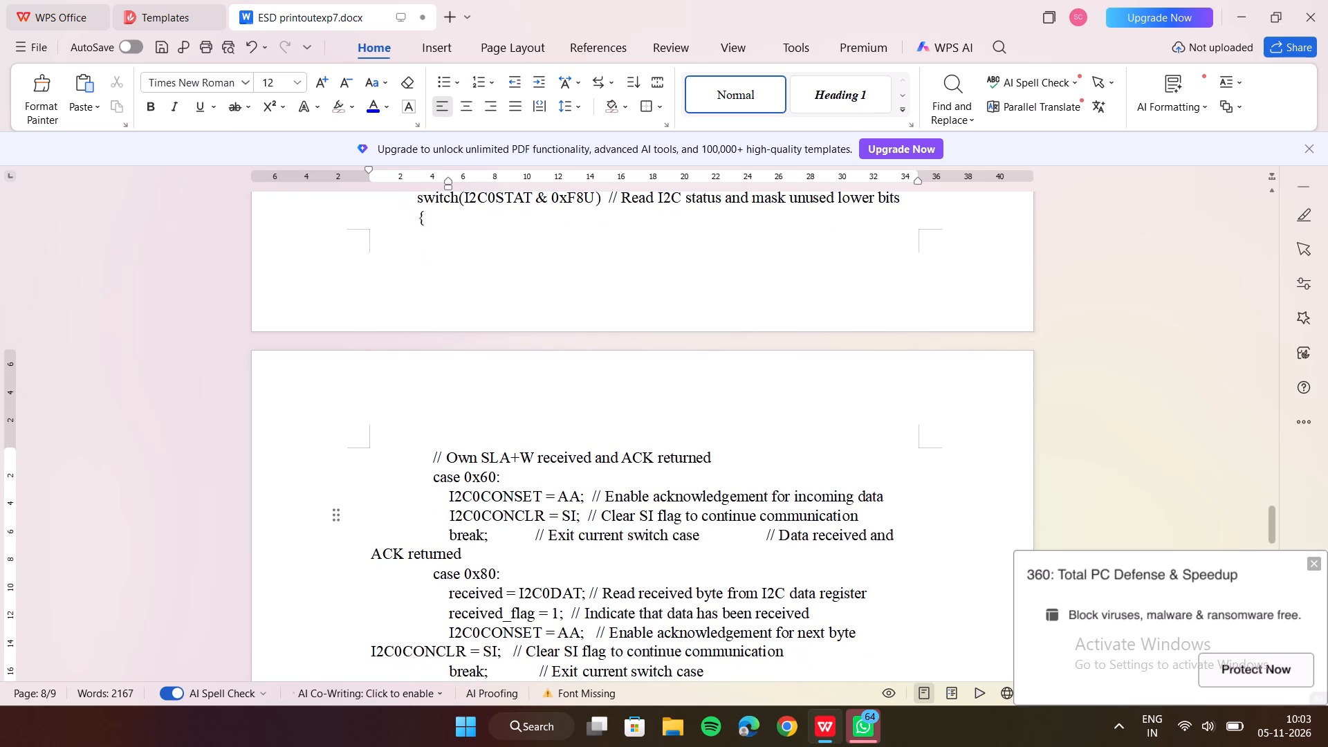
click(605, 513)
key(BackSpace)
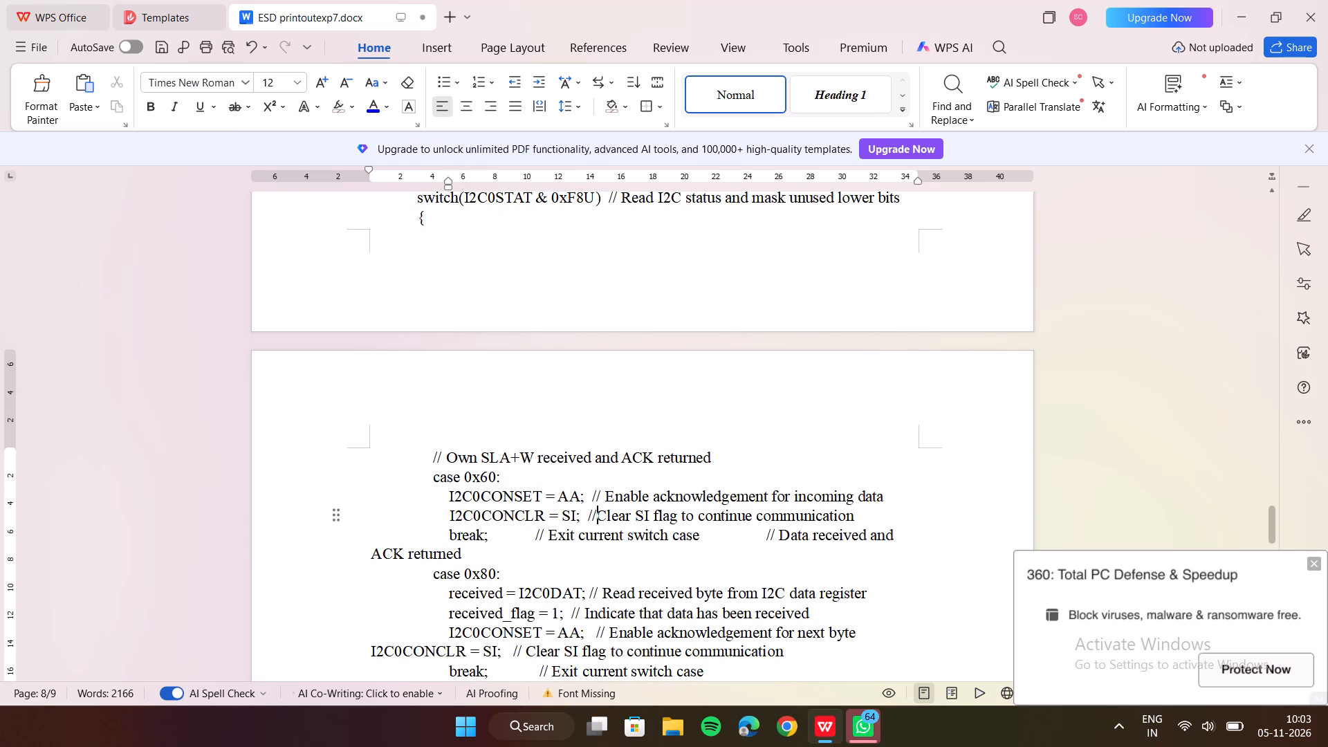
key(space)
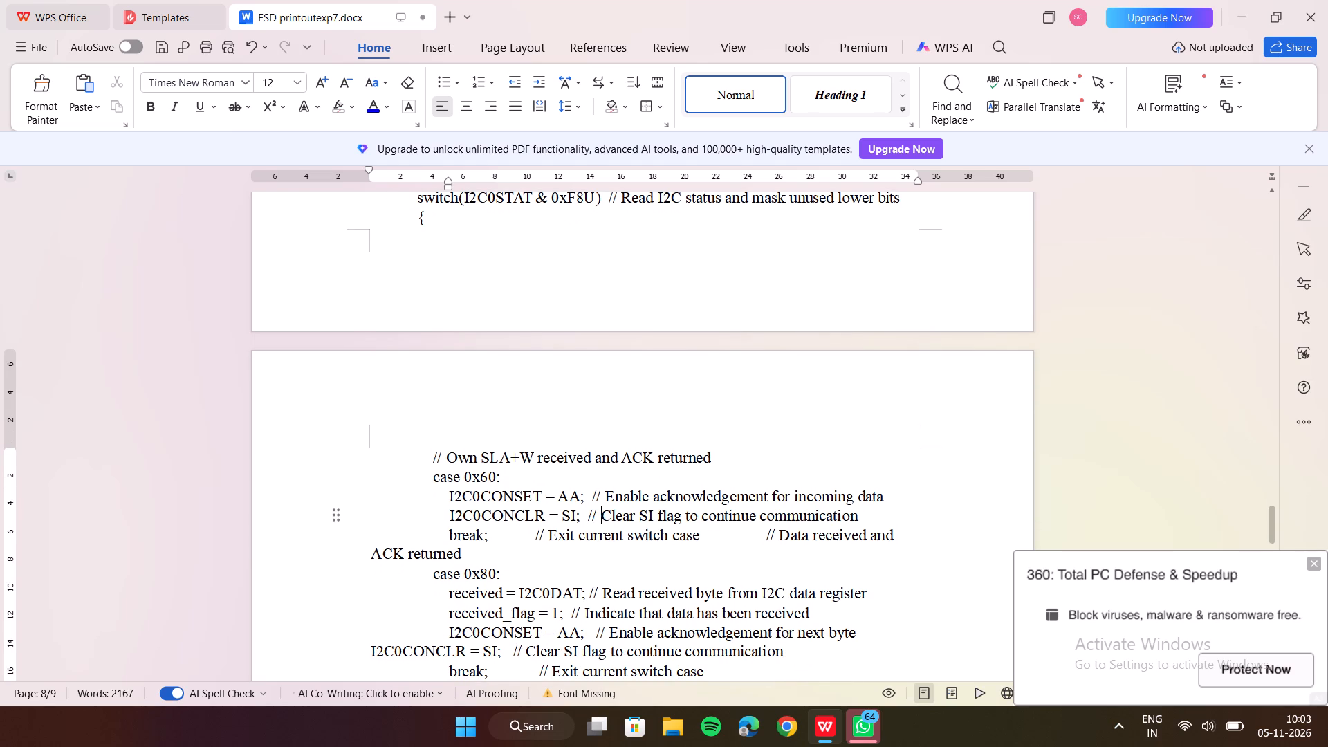
Align the "// Exit current switch case" comment in case 0x60 with the comments above it.
click(534, 534)
key(space)
key(space)
key(space)
key(space)
key(space)
key(space)
key(space)
key(space)
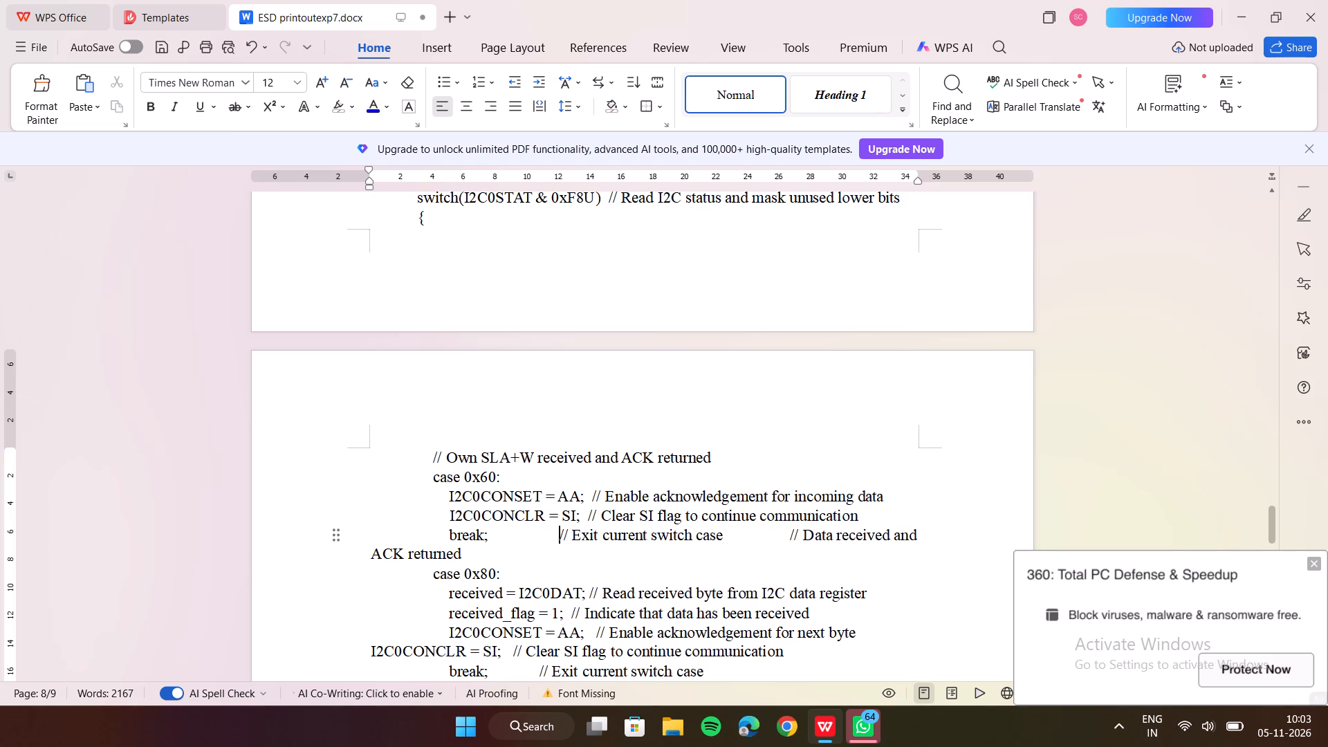
key(space)
key(space)
key(space)
key(space)
key(space)
key(space)
key(space)
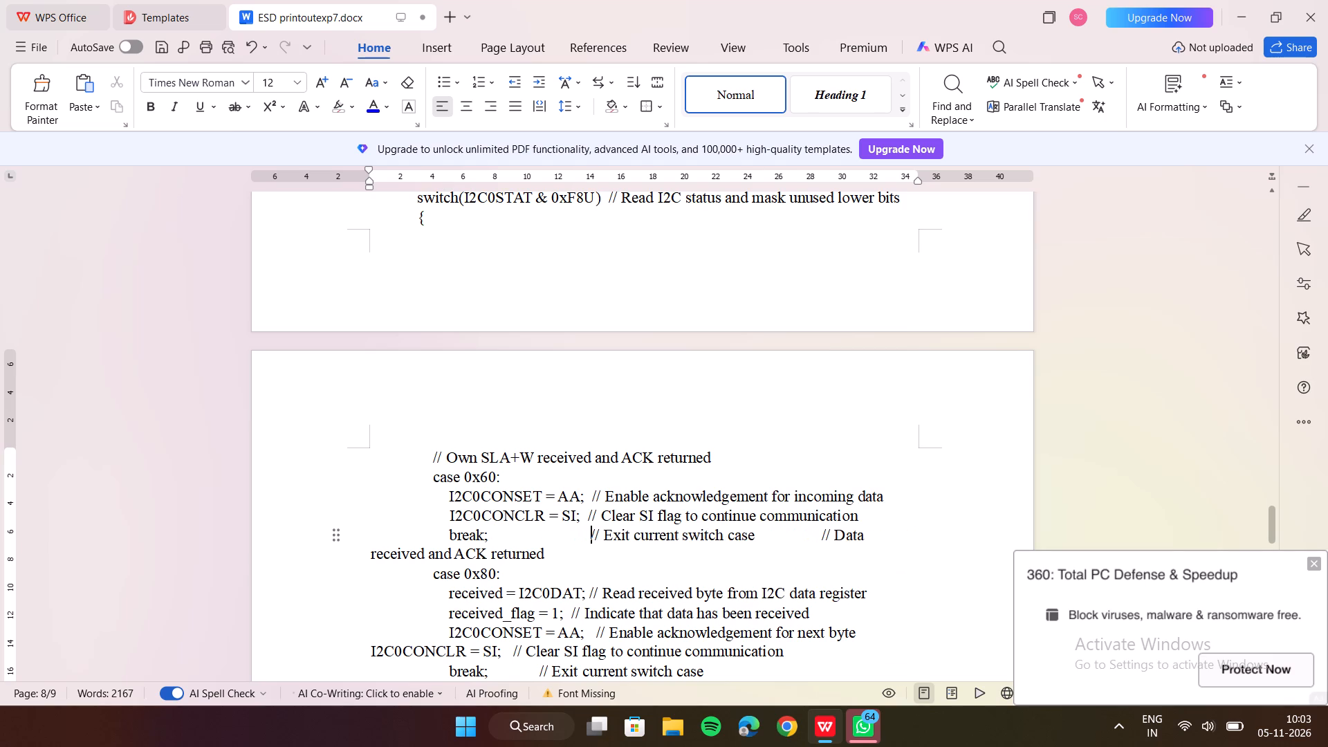
Put the "// Data received and ACK returned" comment on its own line, indented level with the case 0x80 label.
click(815, 538)
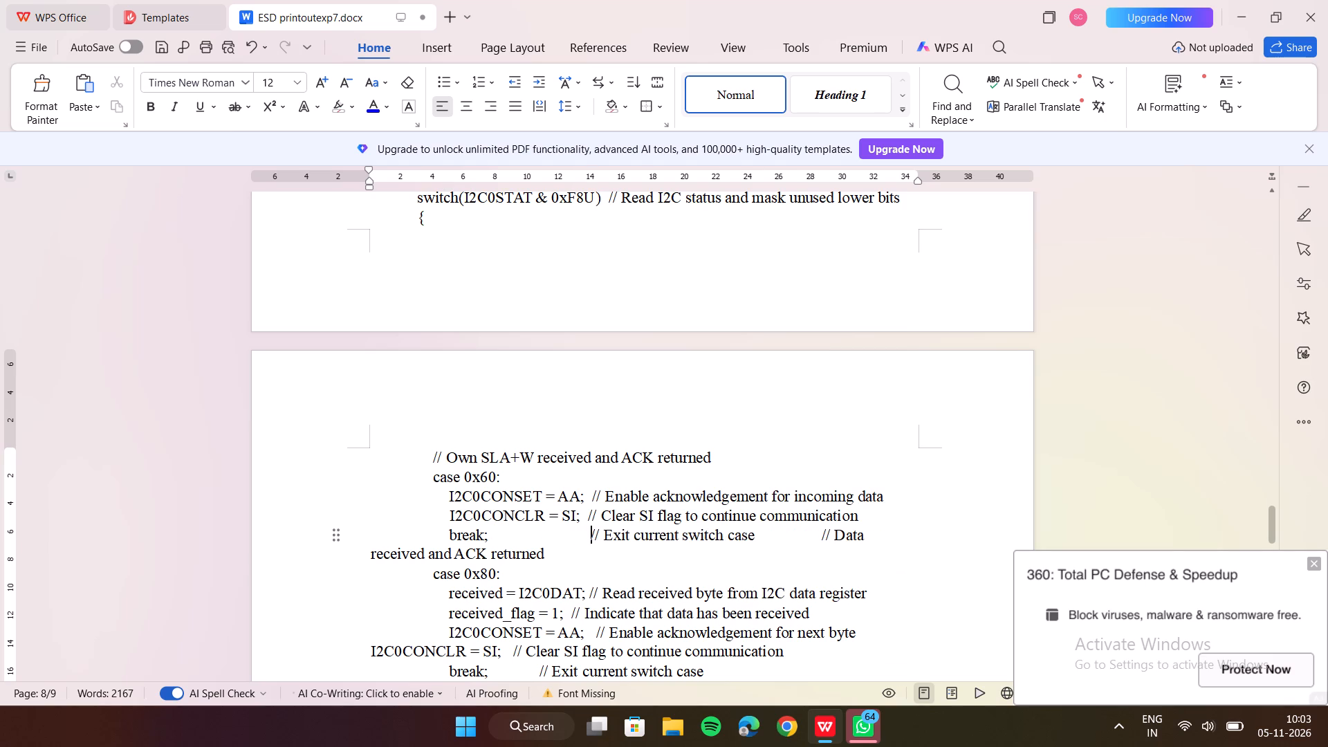
click(823, 537)
key(Return)
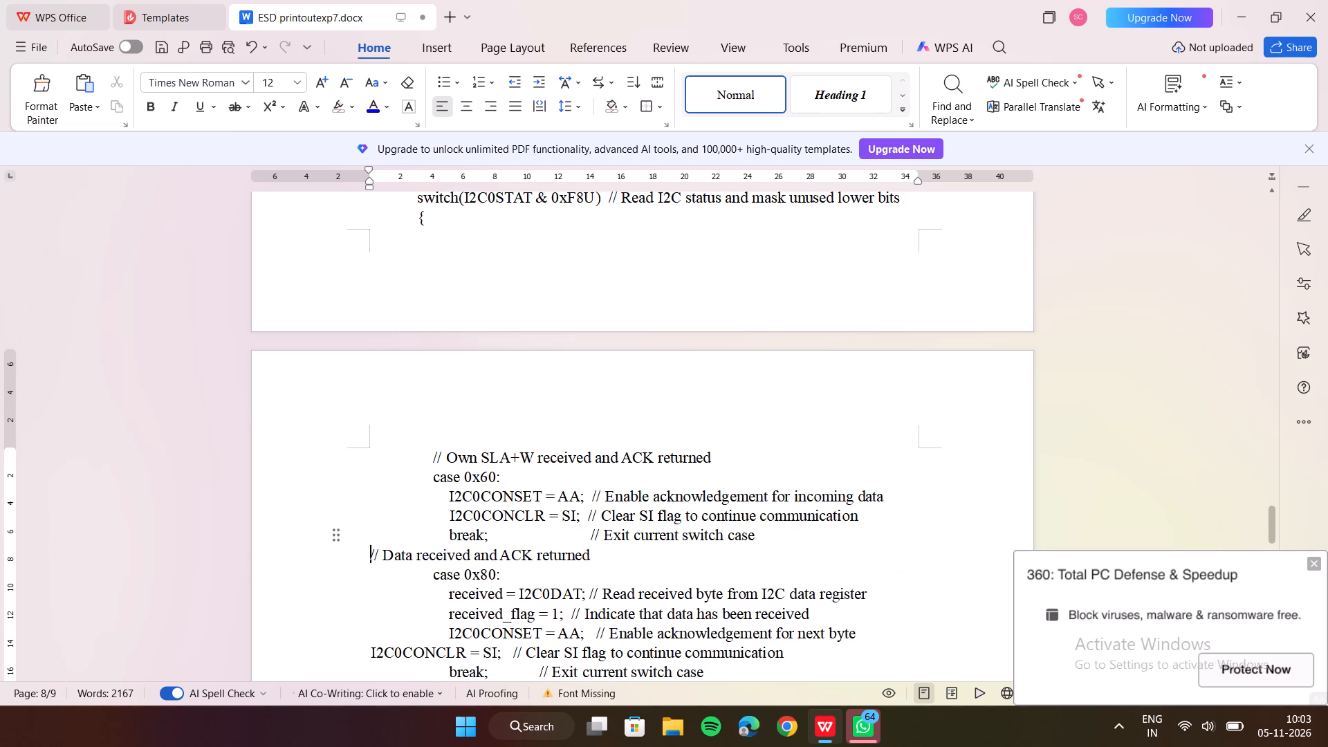
key(space)
key(space)
key(space)
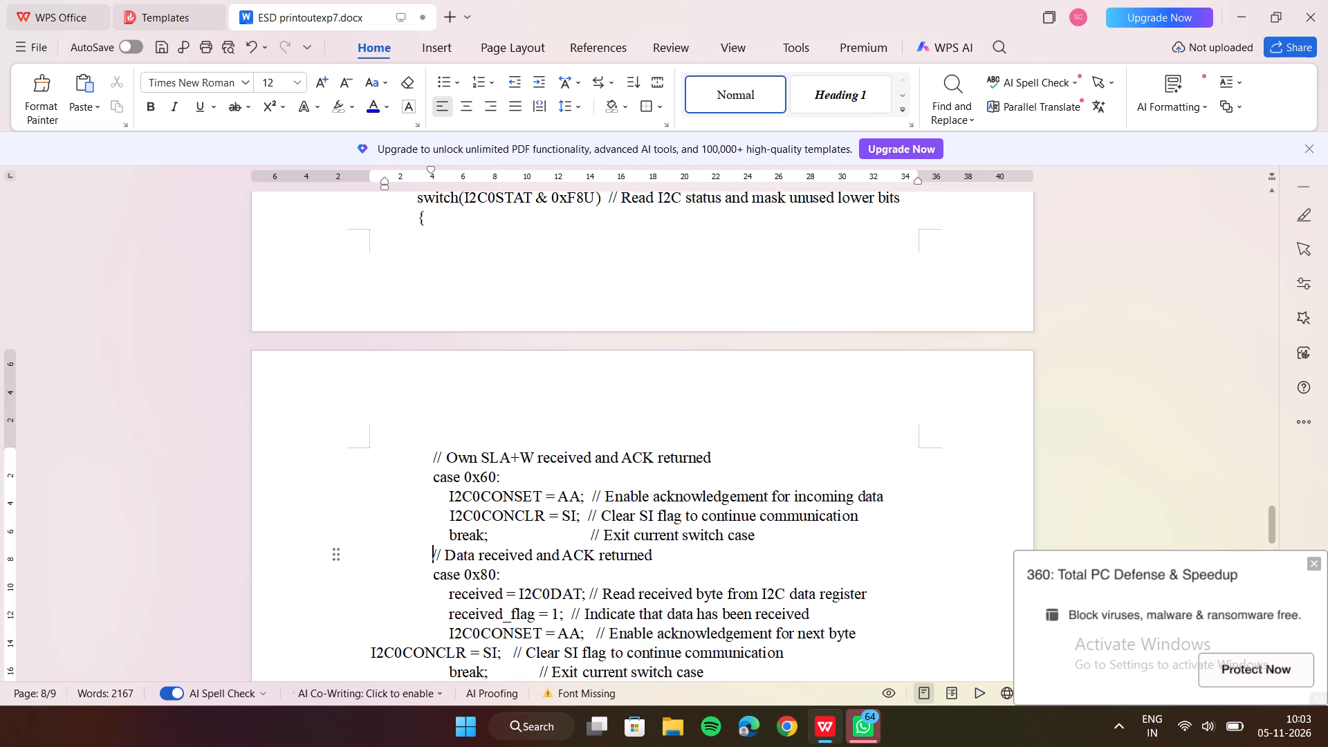
Indent the "I2C0CONCLR = SI;" line in case 0x80 to match the statements around it.
scroll(823, 537, down, 1)
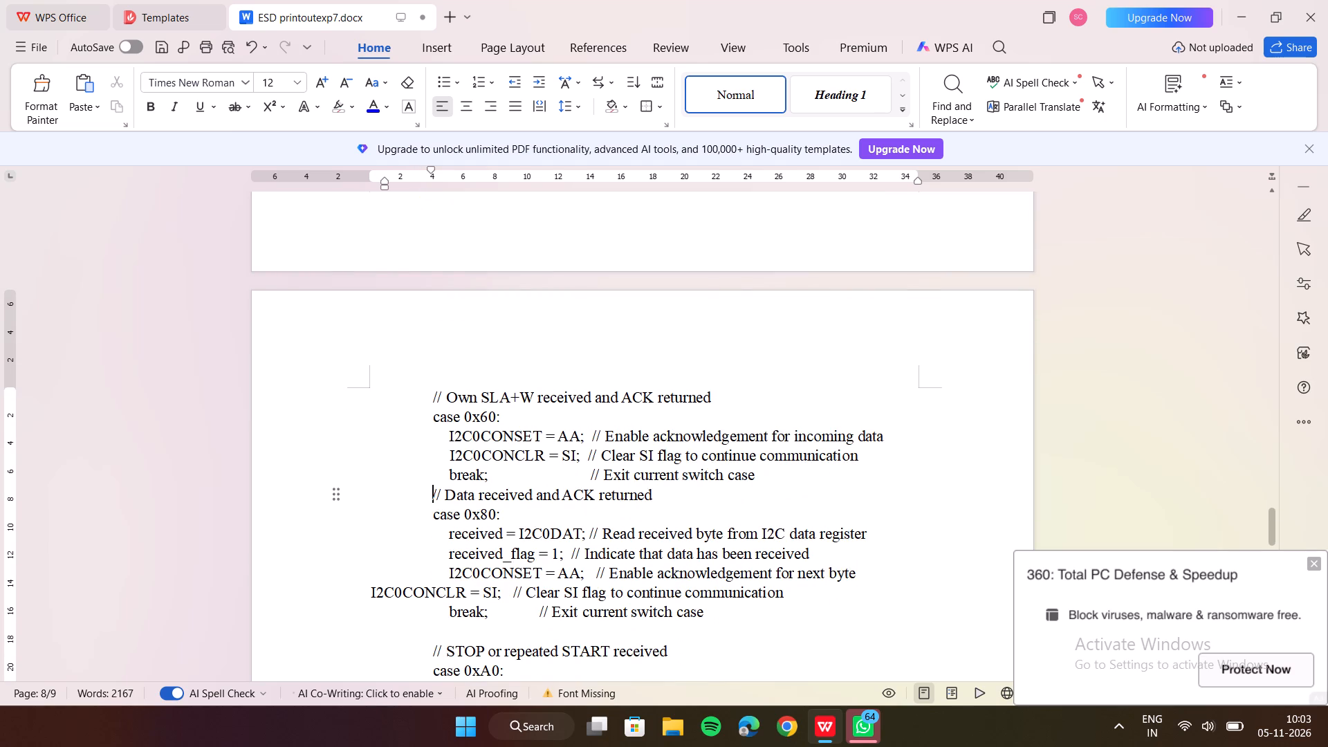
scroll(465, 474, down, 1)
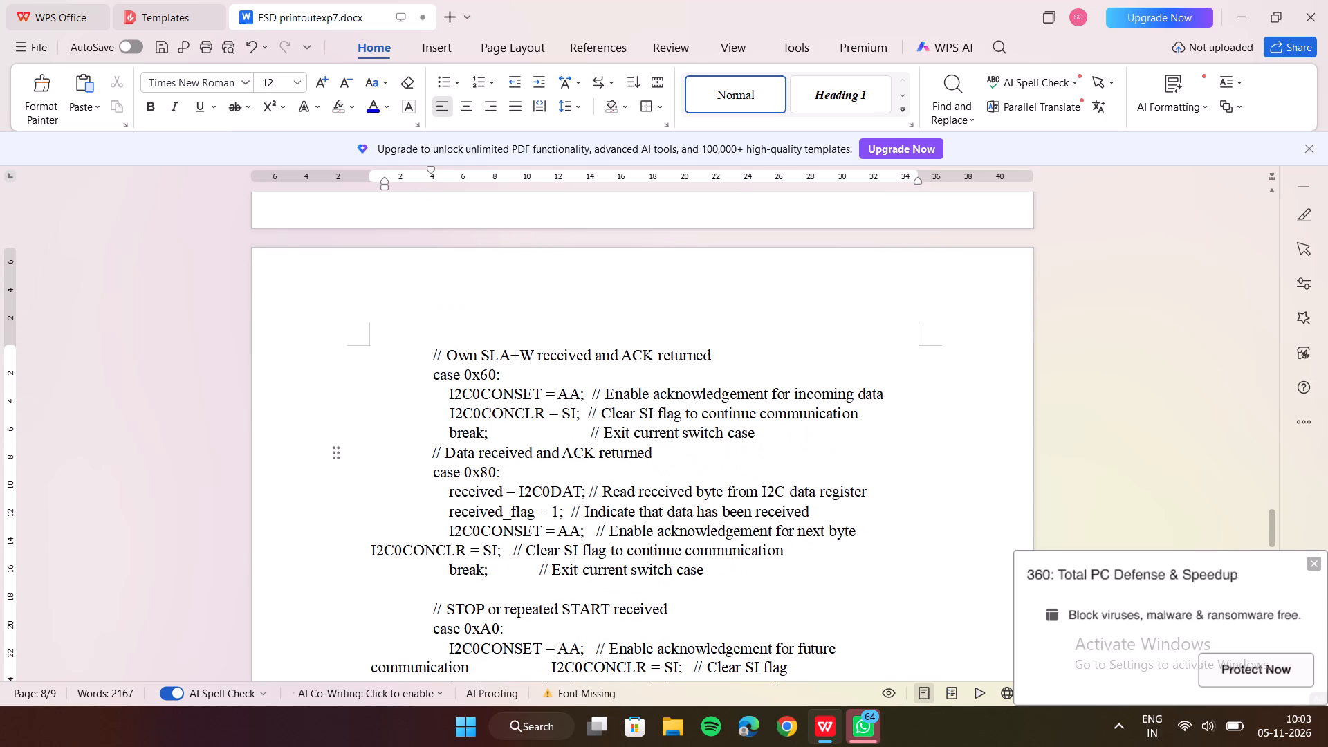
click(365, 553)
key(space)
key(space)
key(space)
key(space)
key(space)
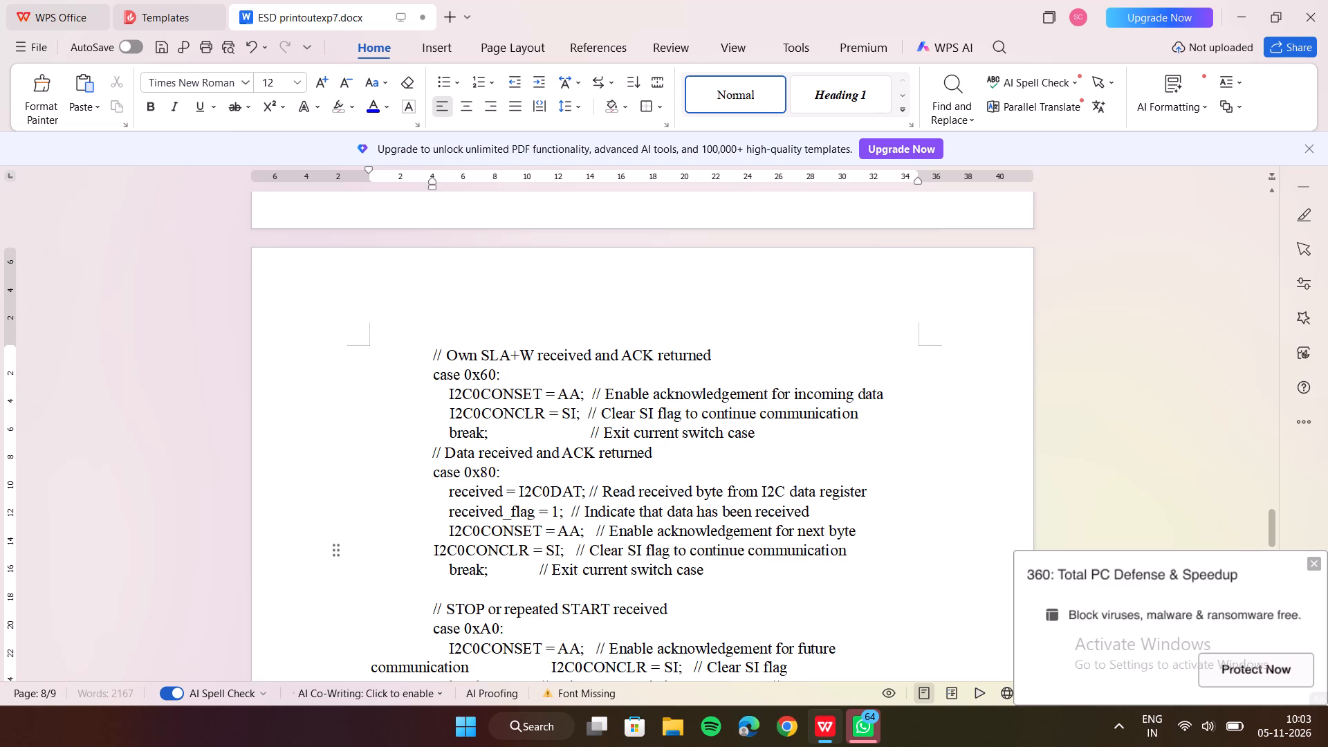
key(space)
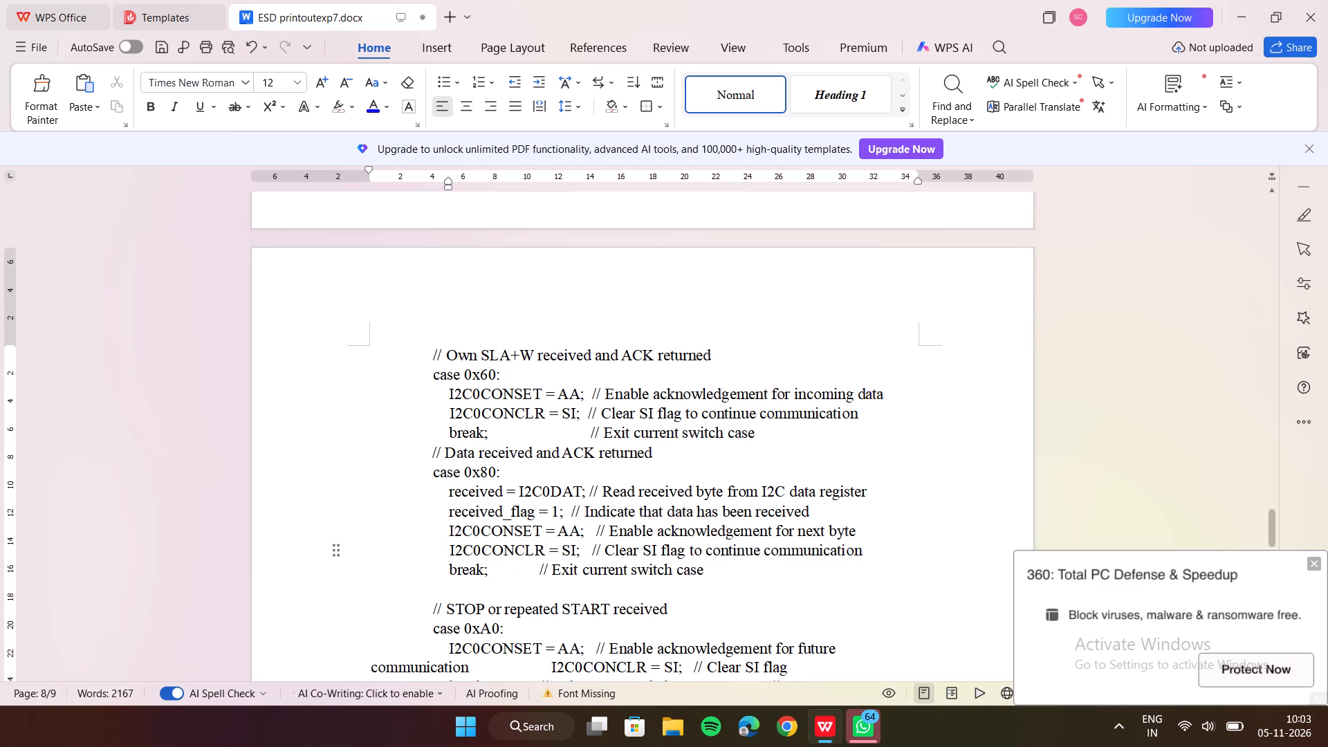
Align the "// Exit current switch case" comment in case 0x80 with the comments above it.
click(539, 567)
key(space)
key(space)
key(space)
key(space)
key(space)
key(space)
key(space)
key(space)
key(space)
key(space)
key(space)
key(space)
key(space)
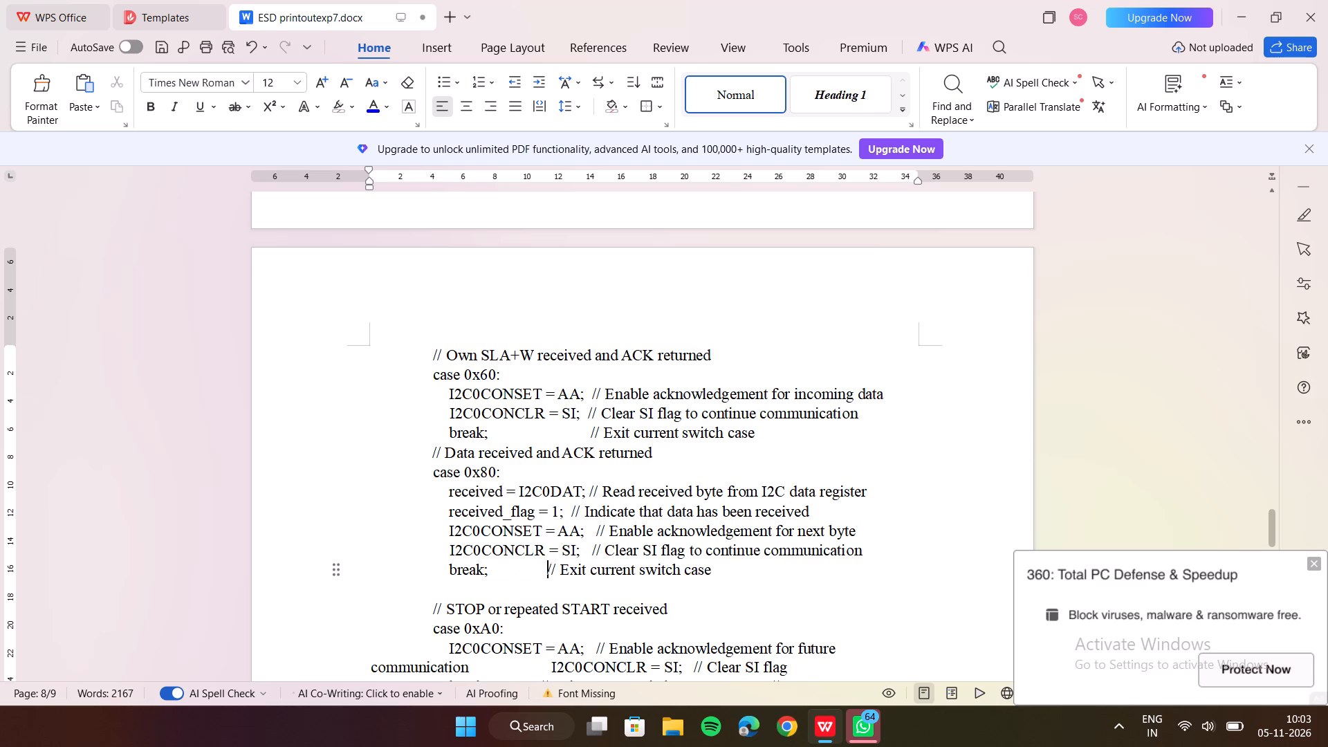
key(space)
key(space)
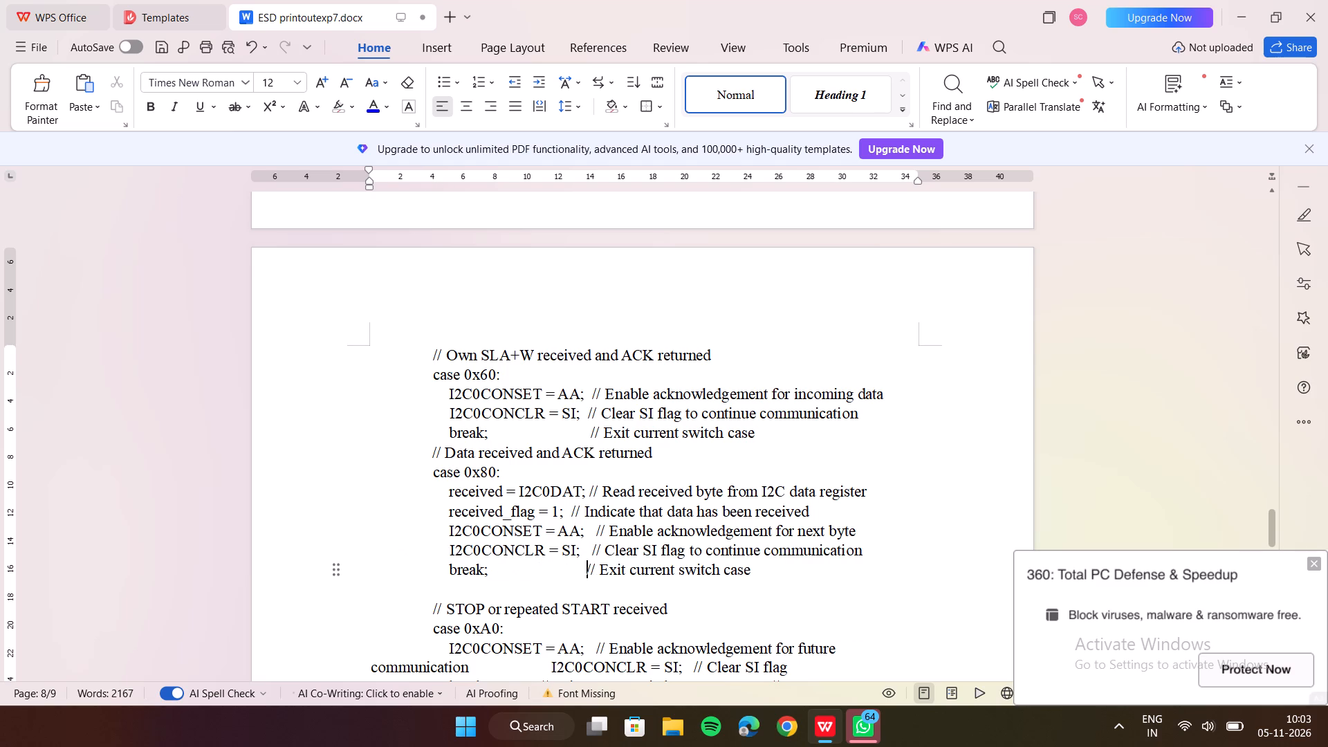
Align the "// Indicate that data has been received" comment on the received_flag line in case 0x80 with its neighbouring comments.
click(573, 506)
key(space)
key(space)
key(space)
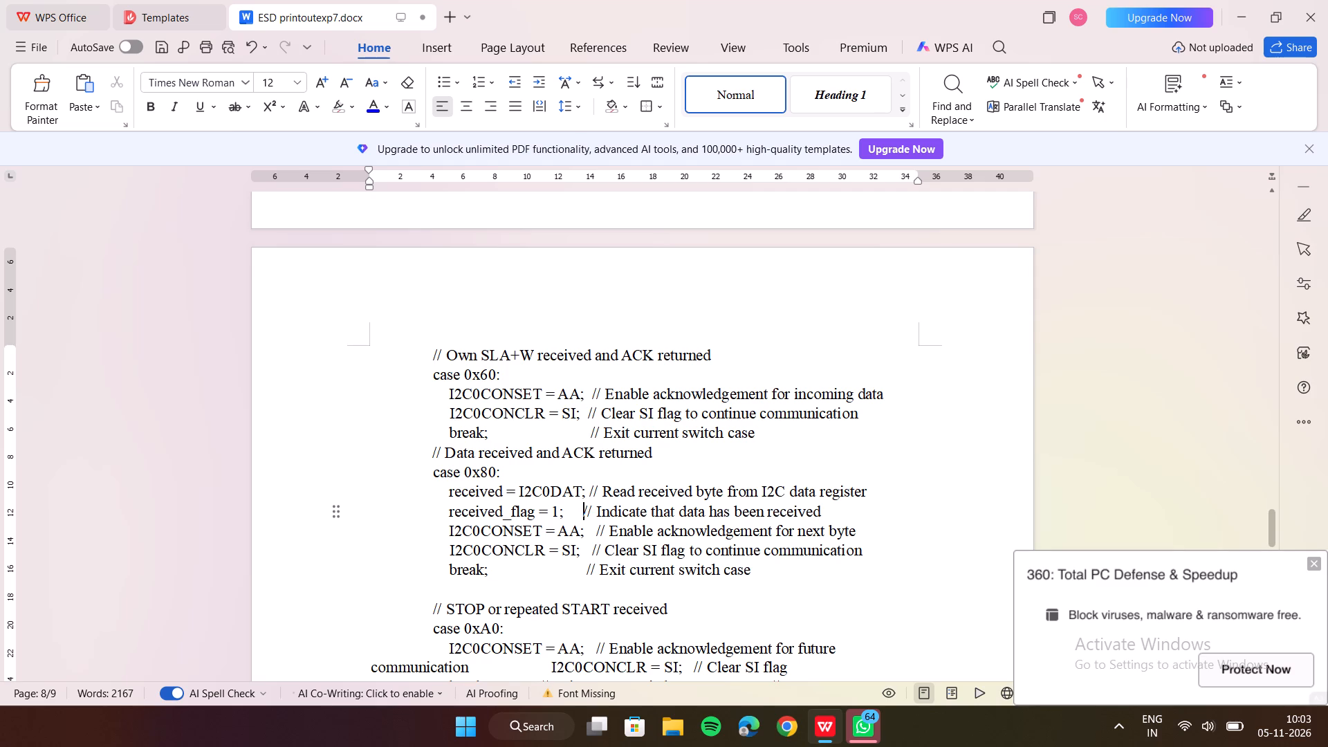
key(space)
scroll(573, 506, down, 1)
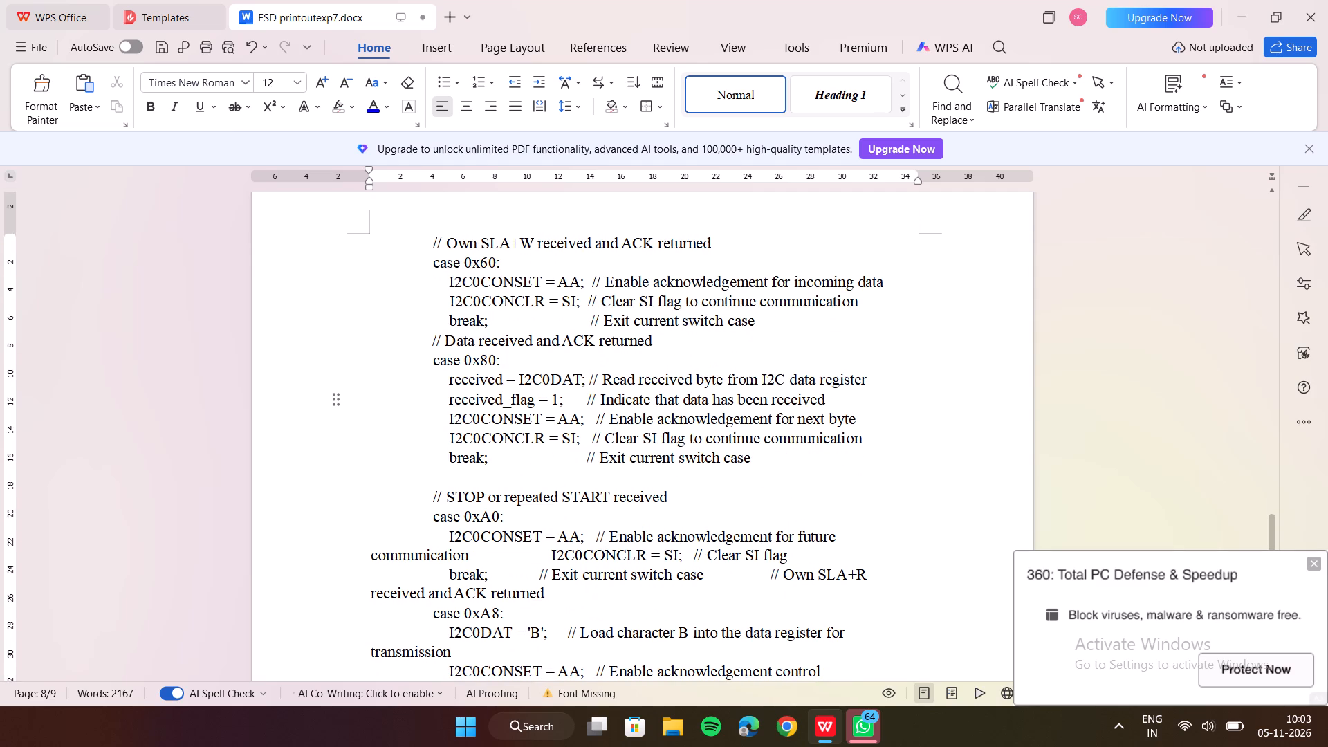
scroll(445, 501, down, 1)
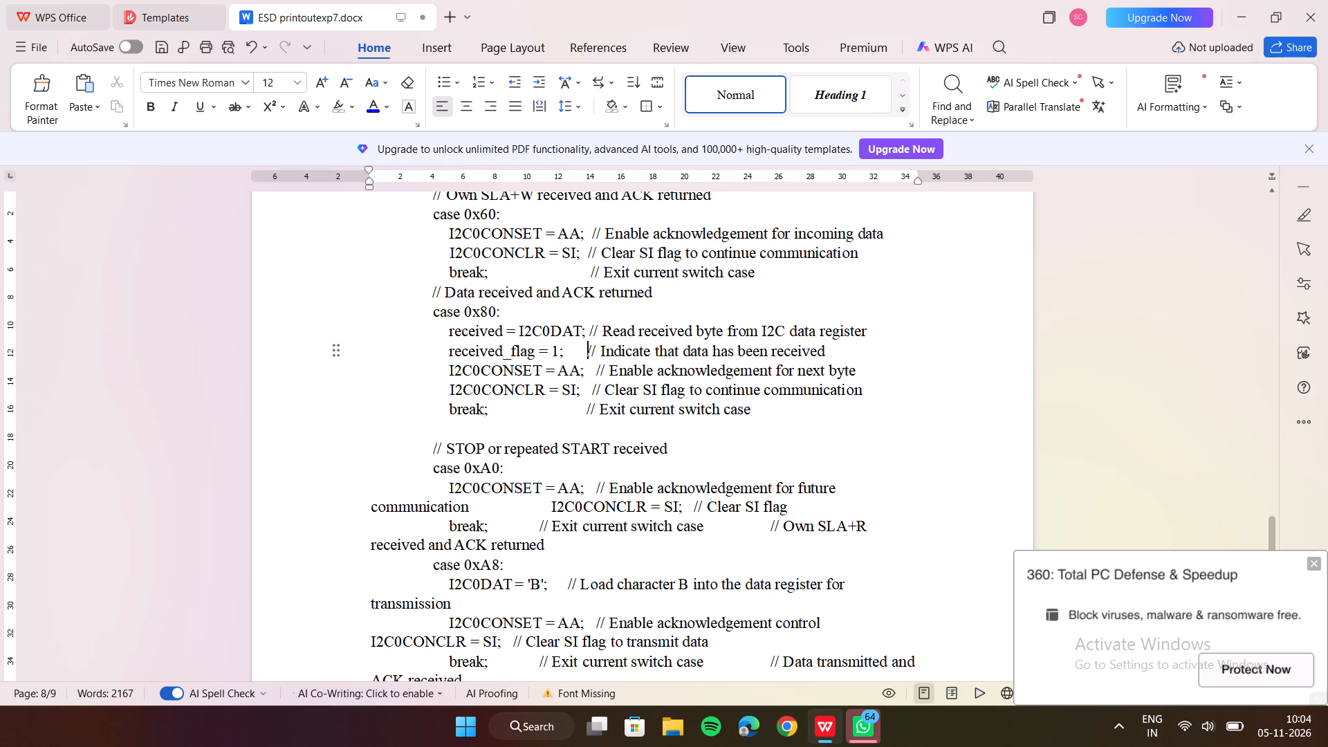
Put the "I2C0CONCLR = SI;" statement in case 0xA0 on its own line, indented level with the break statement below it.
scroll(595, 492, down, 1)
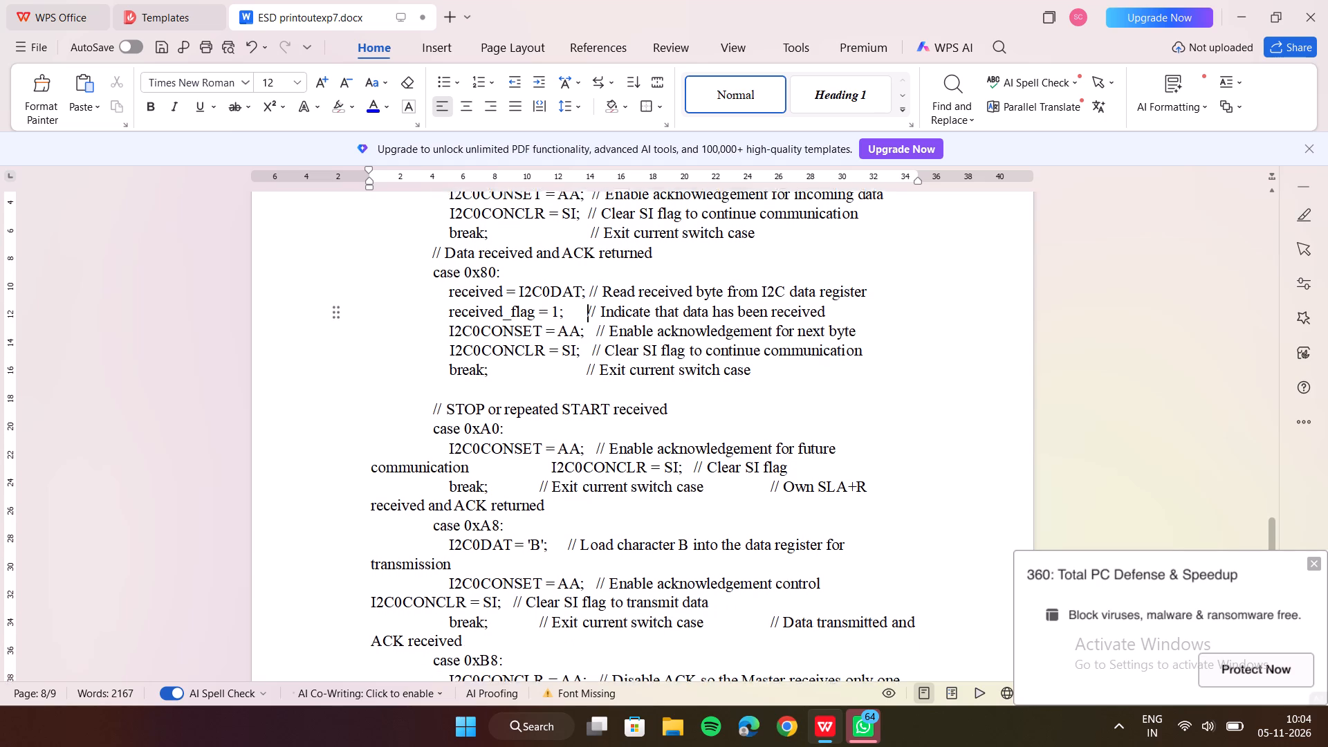
scroll(595, 492, down, 1)
click(554, 463)
key(Return)
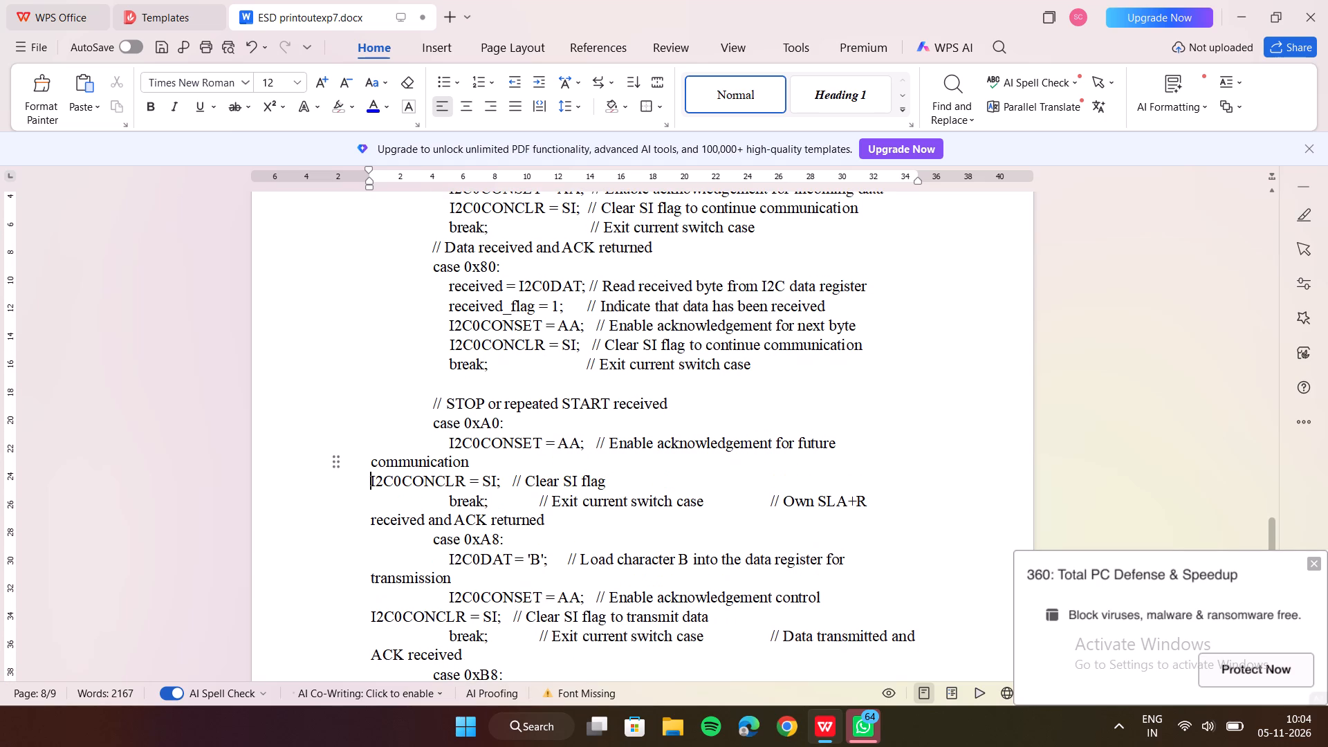
key(space)
key(space)
key(space)
key(space)
key(space)
key(space)
key(space)
key(space)
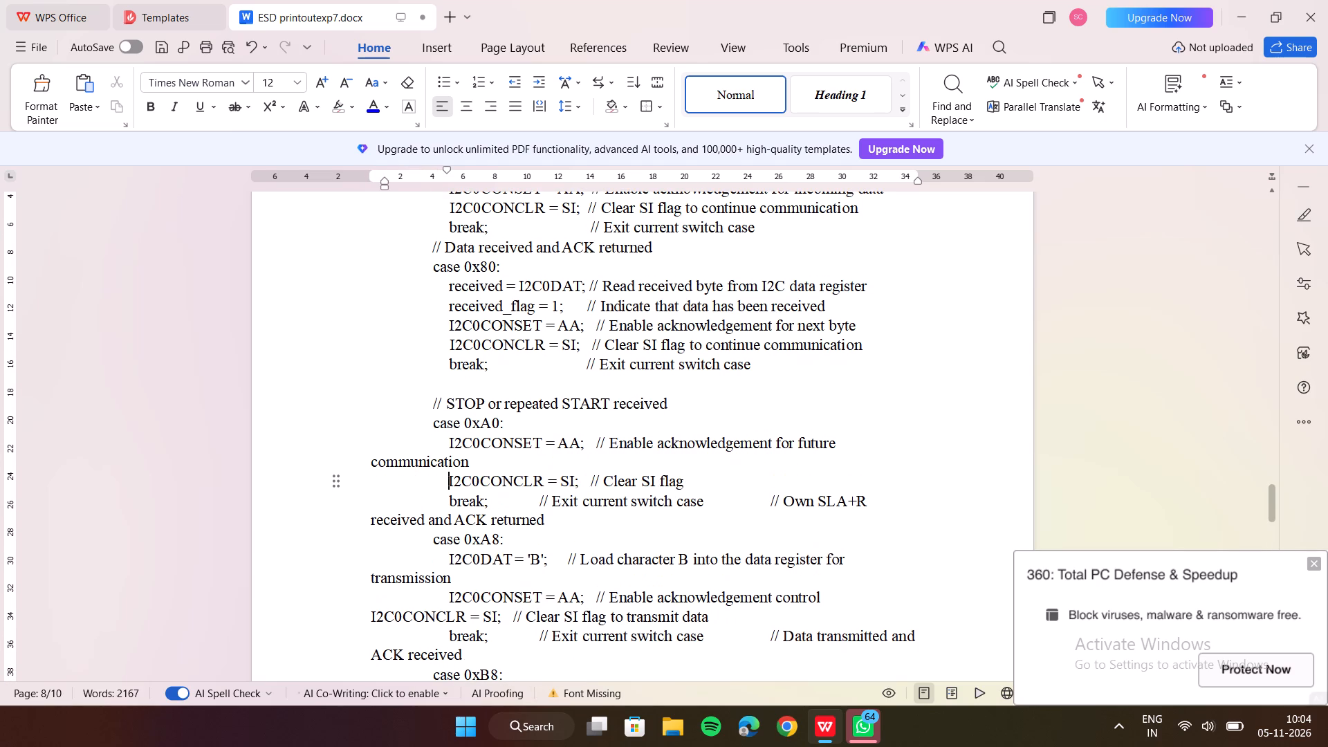
key(space)
key(BackSpace)
key(space)
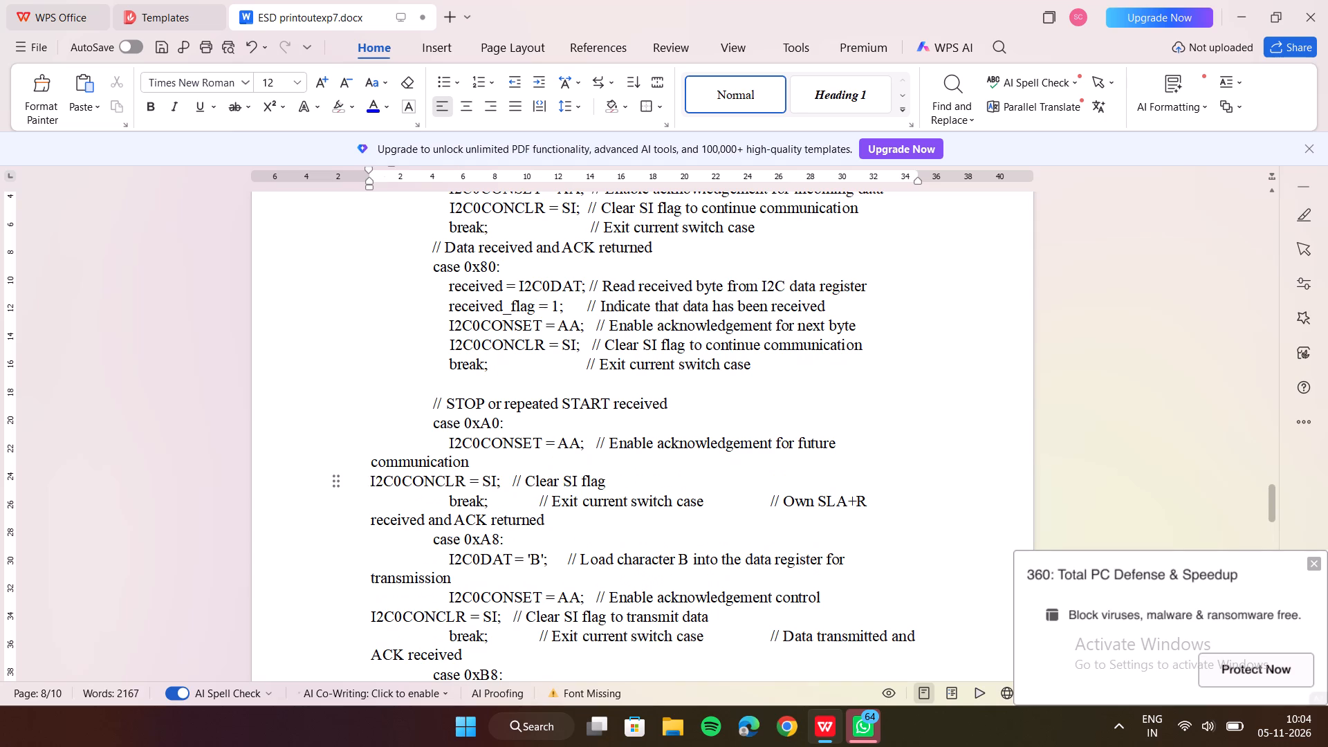
key(space)
key(space)
key(space)
key(space)
key(space)
key(space)
key(space)
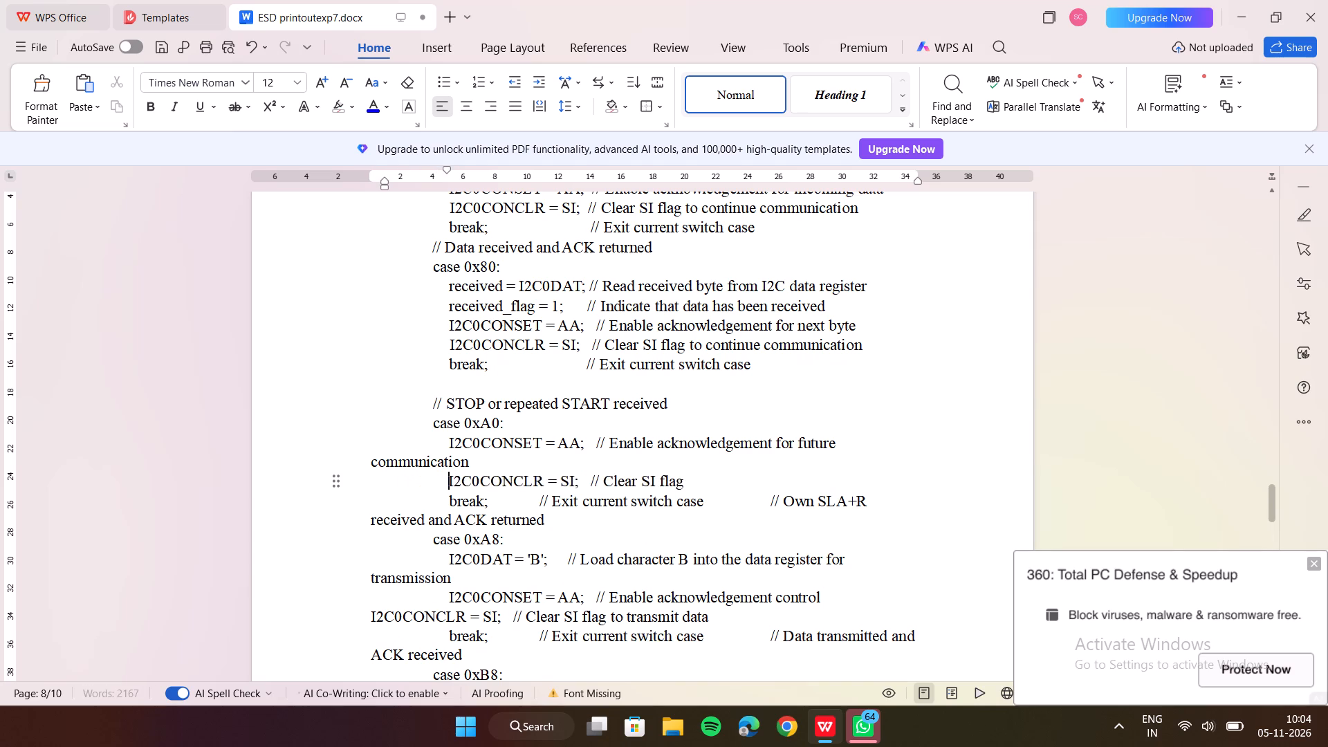
key(space)
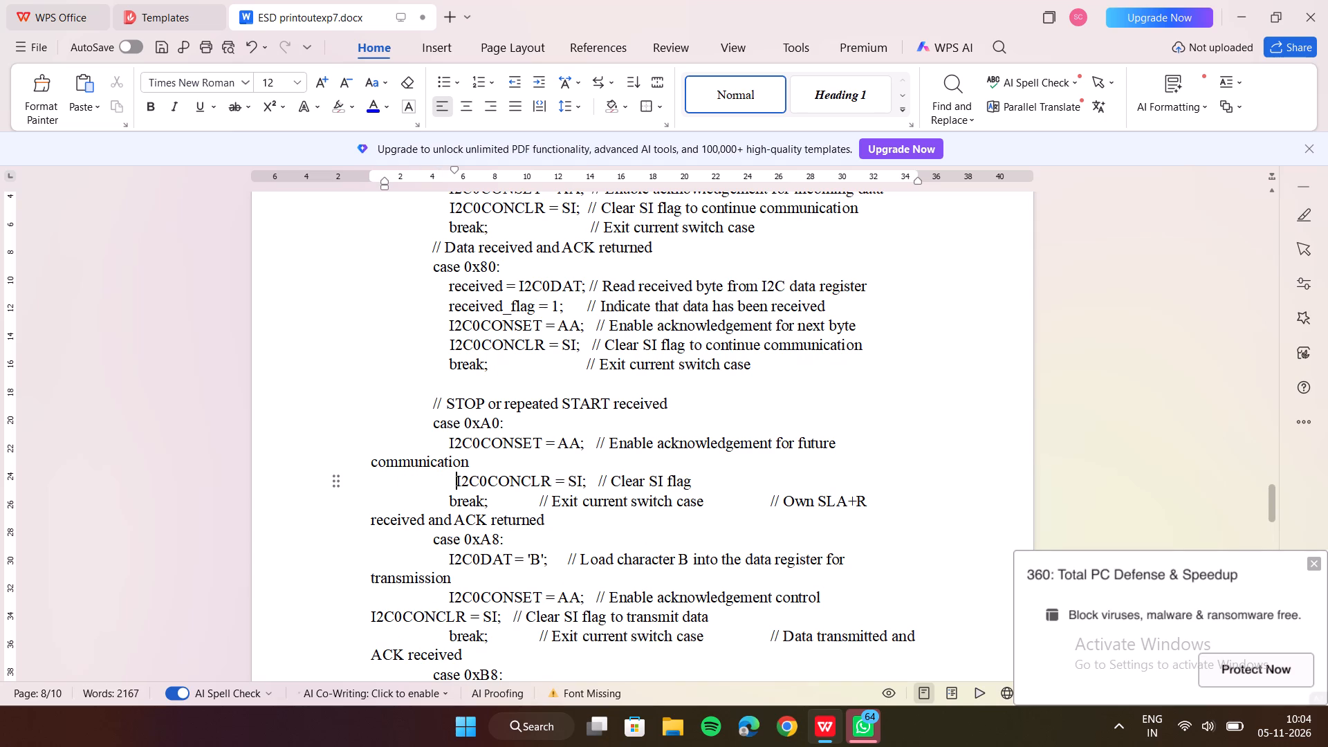
key(BackSpace)
key(space)
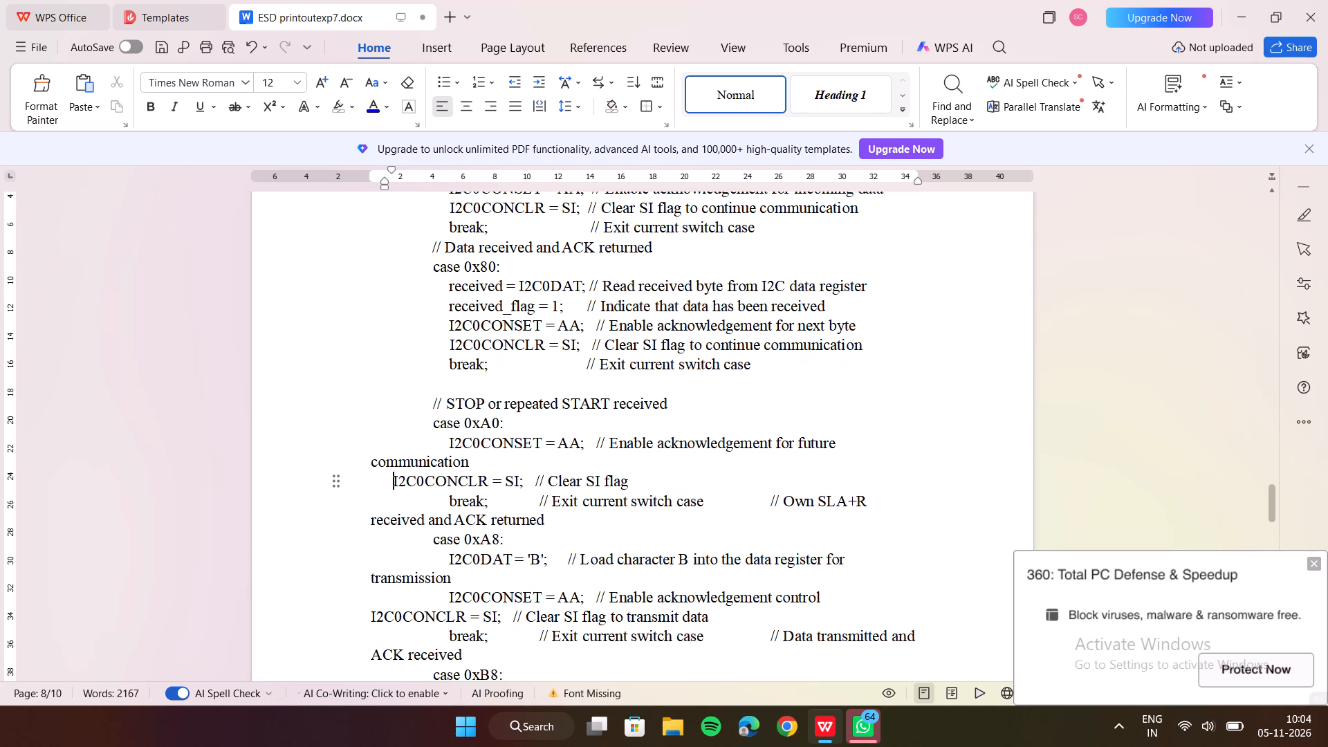
key(space)
key(space)
key(space)
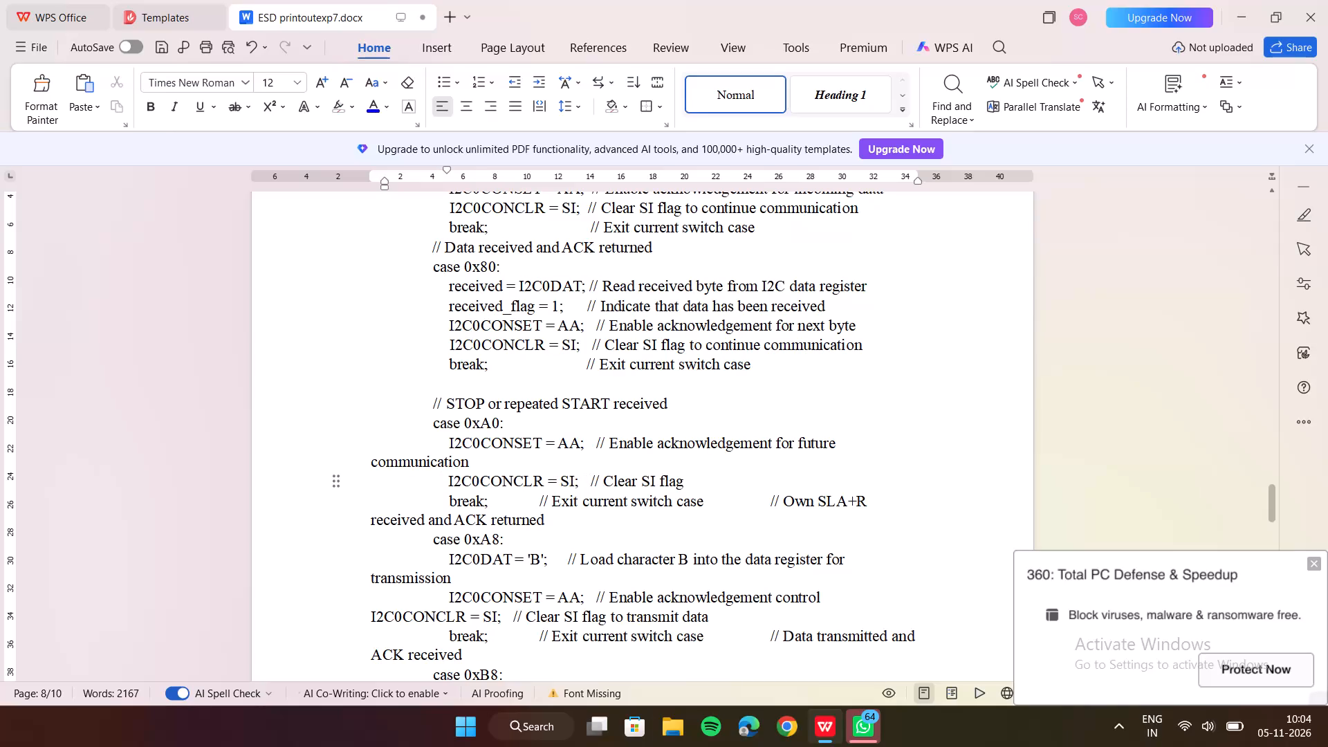
Align the "// Exit current switch case" comment in case 0xA0 with the comment above it.
click(531, 501)
key(space)
key(space)
key(space)
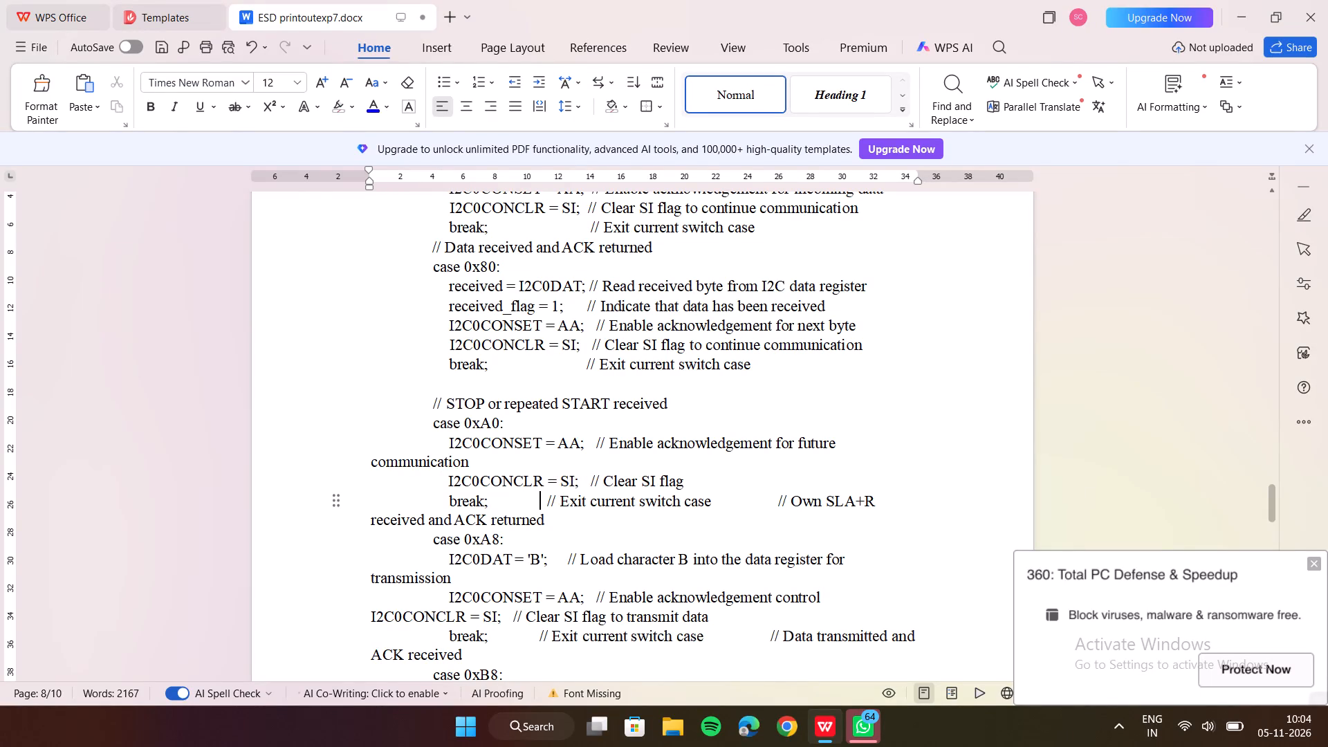
key(space)
key(space)
key(space)
key(space)
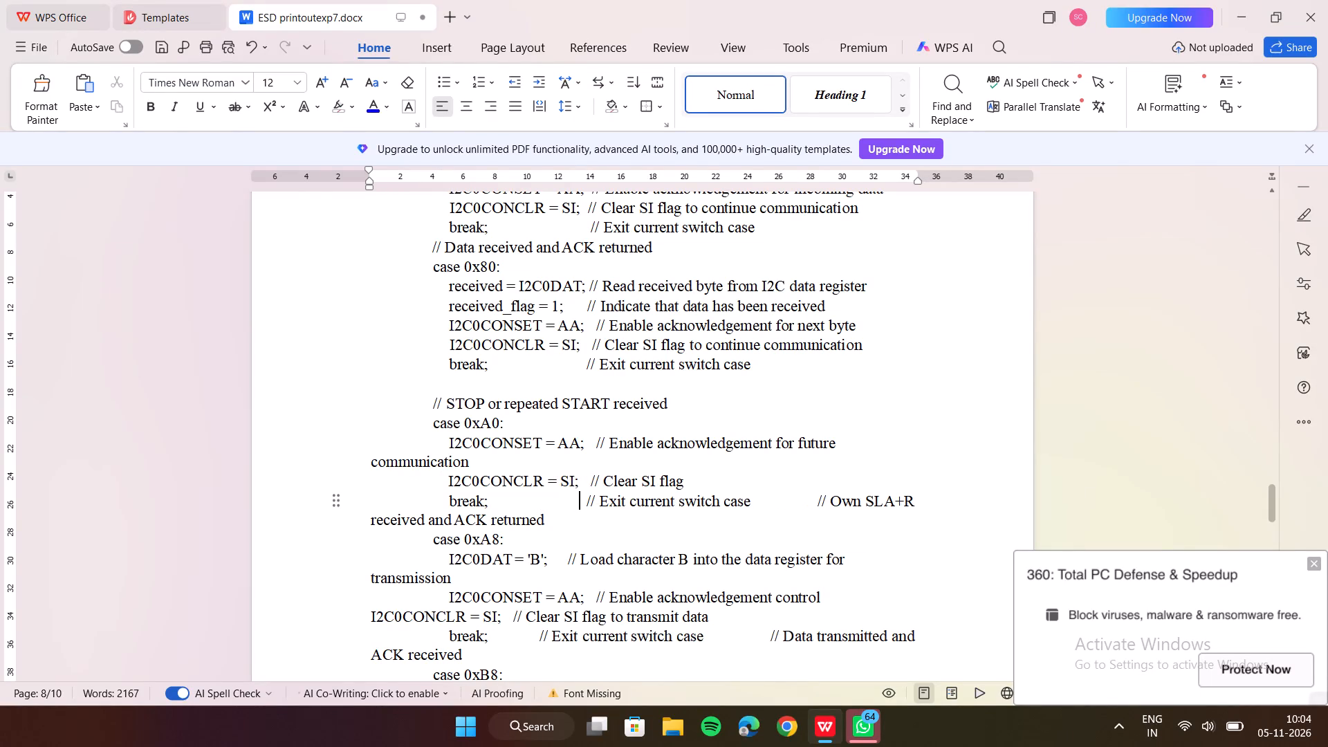
Put the "// Own SLA+R received and ACK returned" comment on its own indented line above case 0xA8.
click(813, 502)
key(Return)
key(space)
key(space)
key(space)
key(space)
key(space)
key(space)
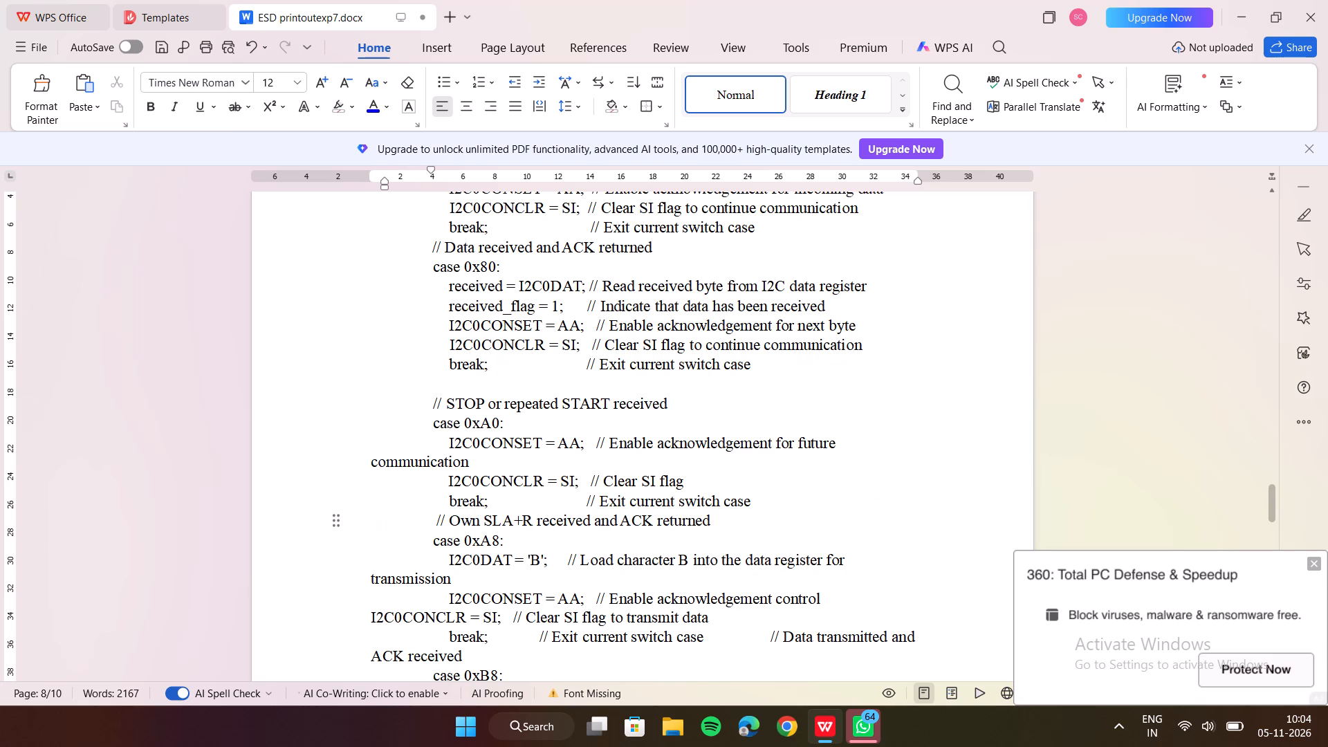
key(space)
key(BackSpace)
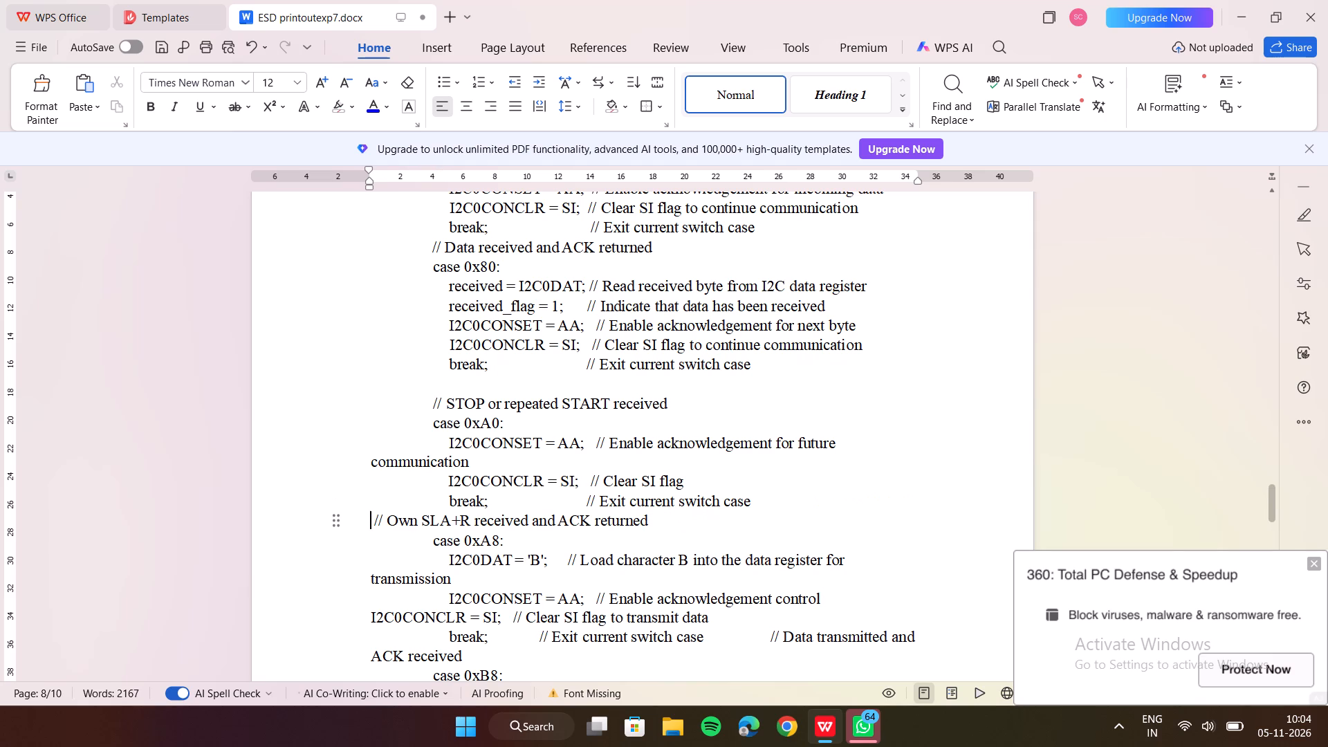
key(BackSpace)
key(space)
key(space)
key(space)
key(space)
key(space)
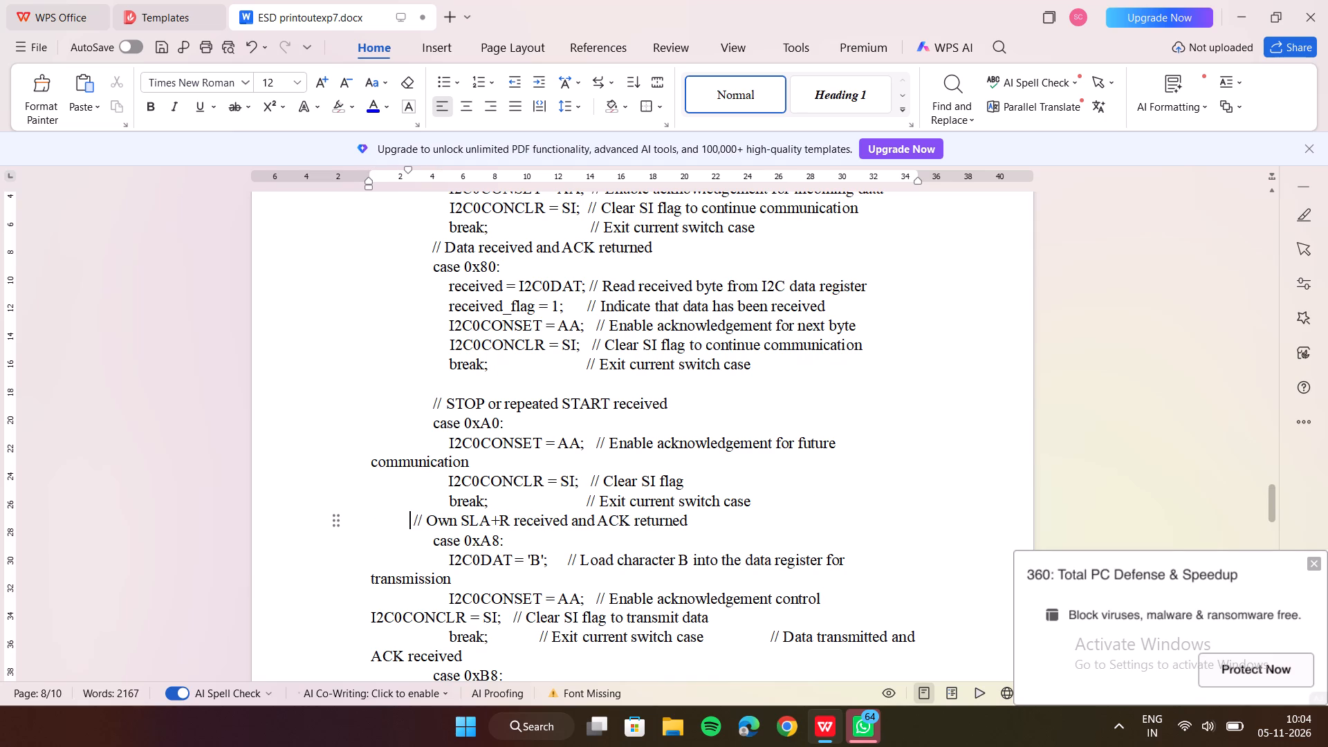
Shorten "acknowledgement" to "acknowledge" in the I2C0CONSET comment of case 0xA0 so the comment fits on one line.
drag(840, 441, 746, 433)
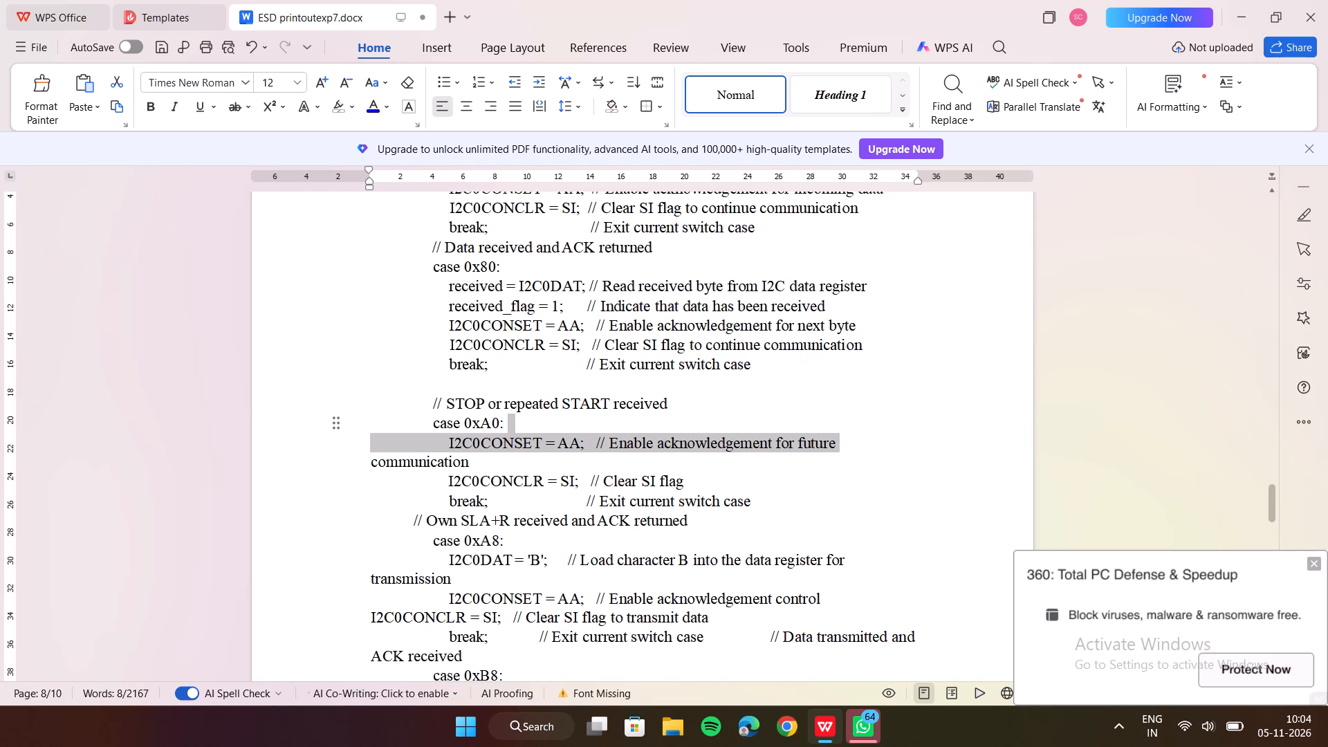
click(746, 433)
click(770, 443)
key(BackSpace)
key(BackSpace)
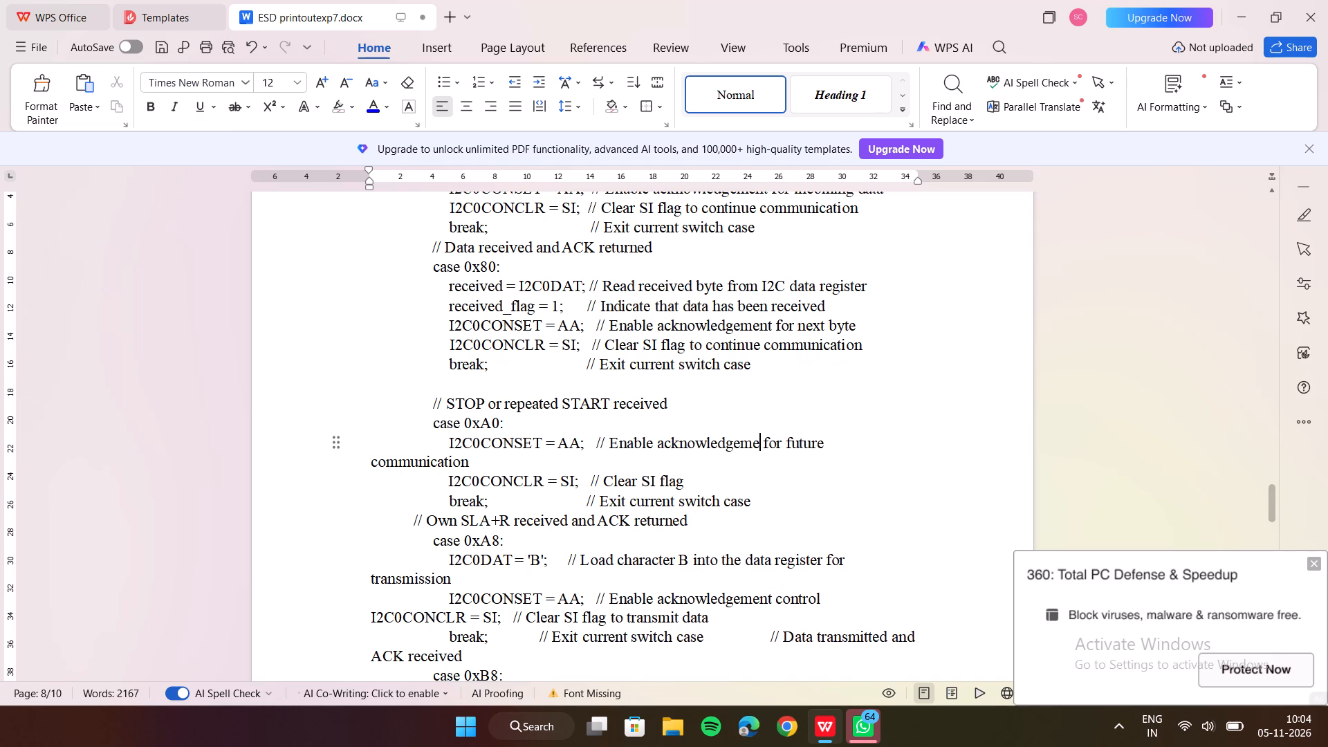
key(BackSpace)
key(BackSpace)
Indent the "// Own SLA+R received and ACK returned" comment two spaces further towards the case 0xA8 label's indentation.
scroll(770, 443, down, 1)
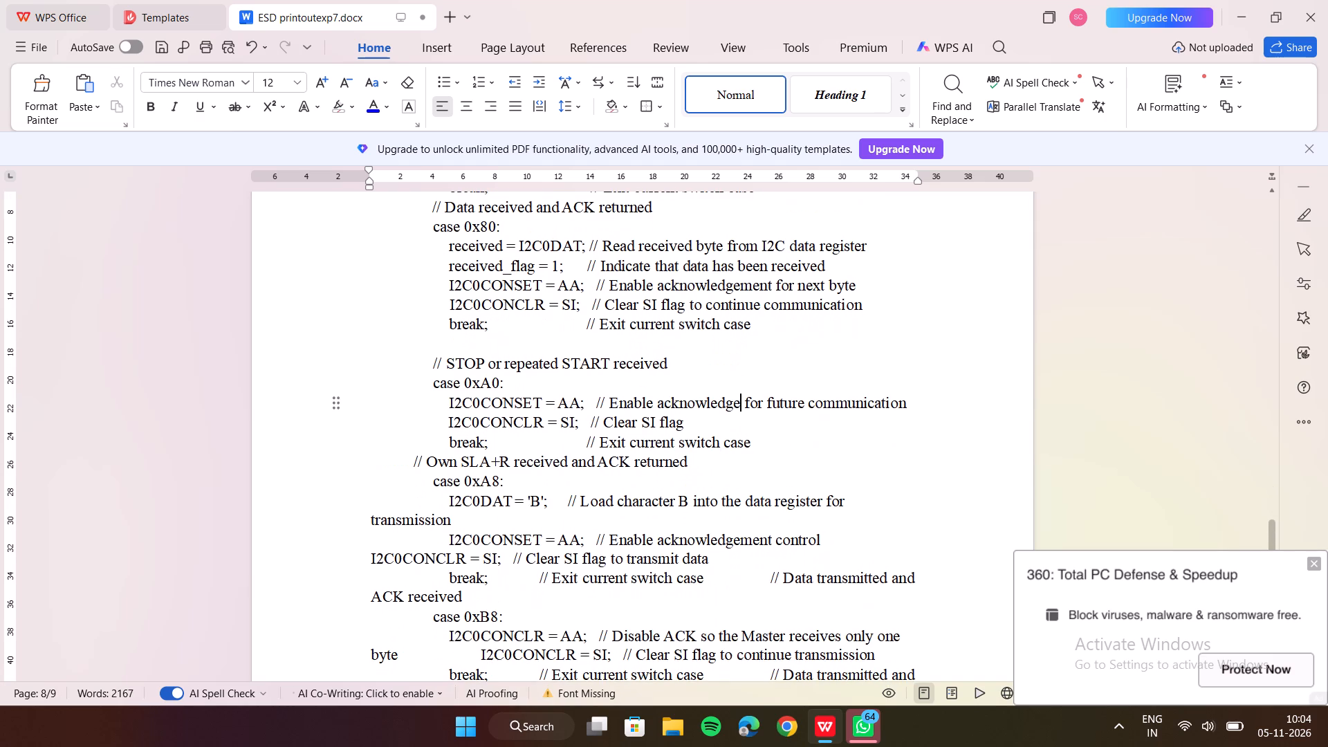
click(413, 457)
key(space)
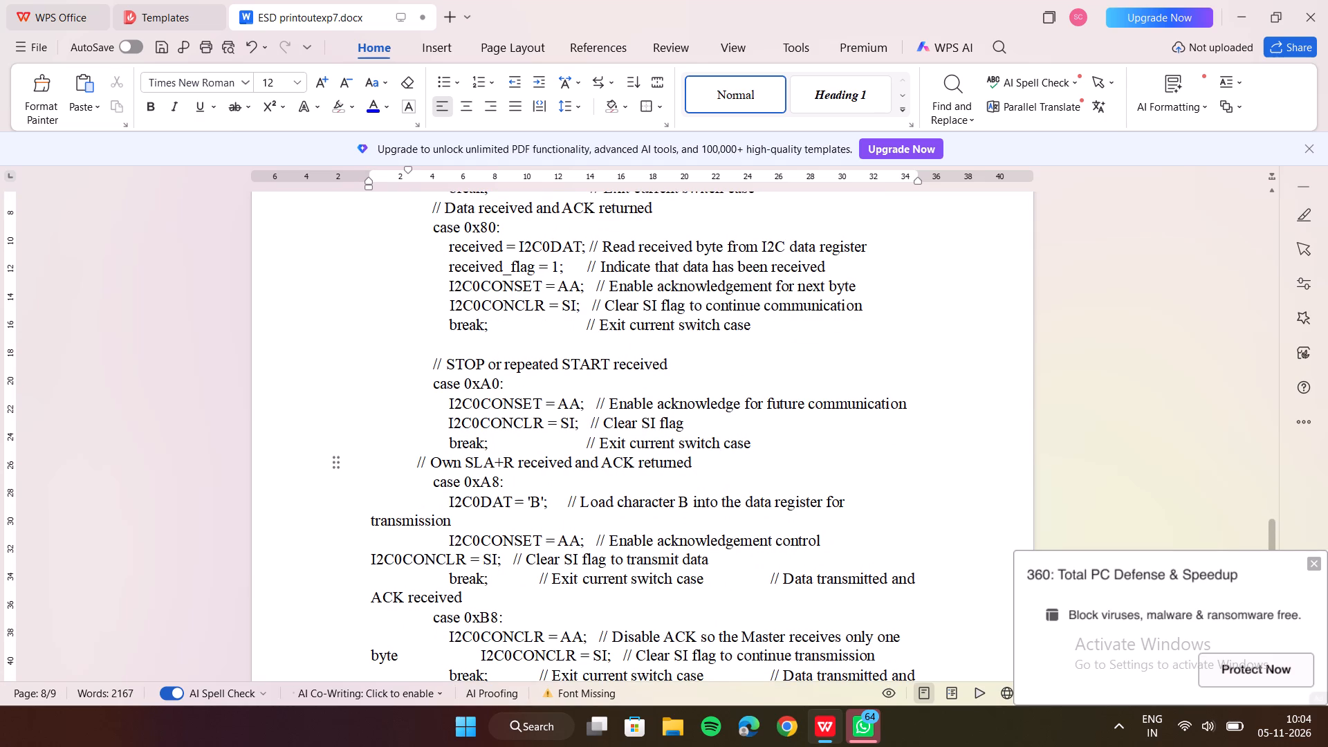
key(space)
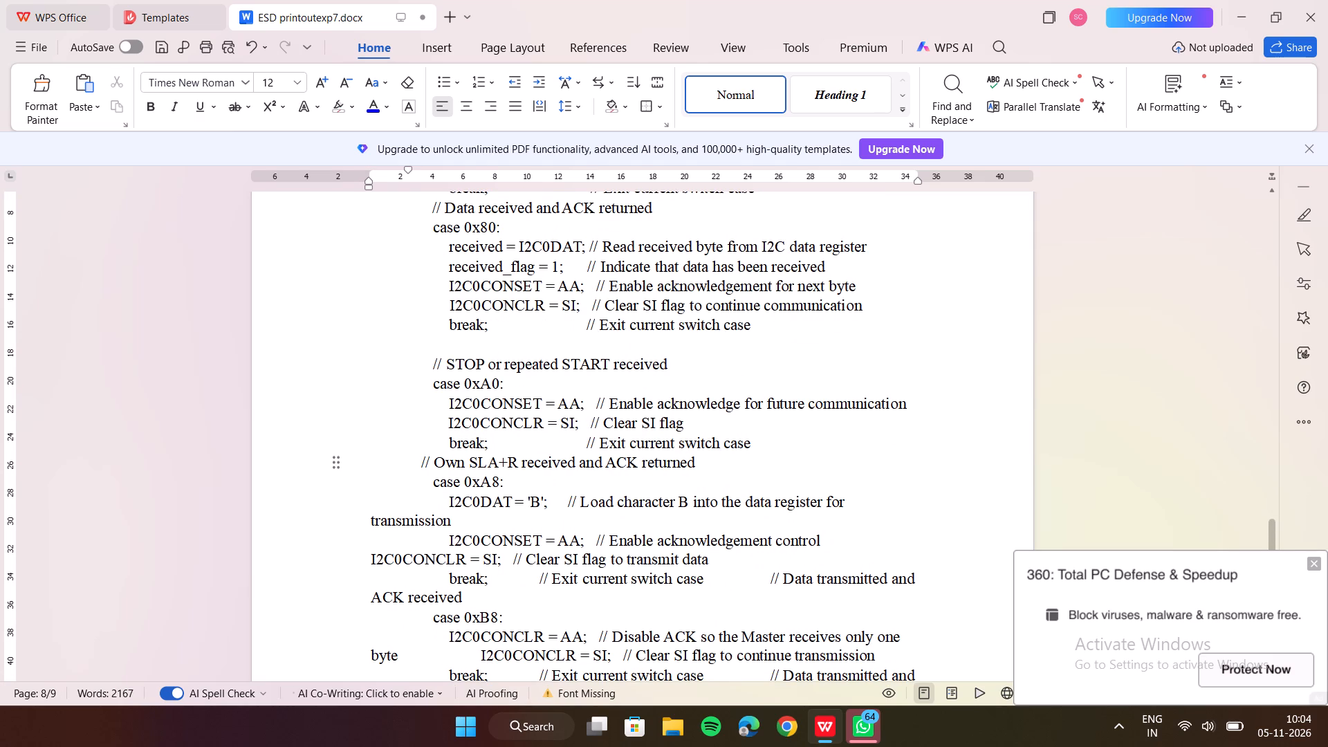
Move the "// Load character B" comment in case 0xA8 closer to the comment column of the lines below.
click(568, 499)
key(BackSpace)
key(space)
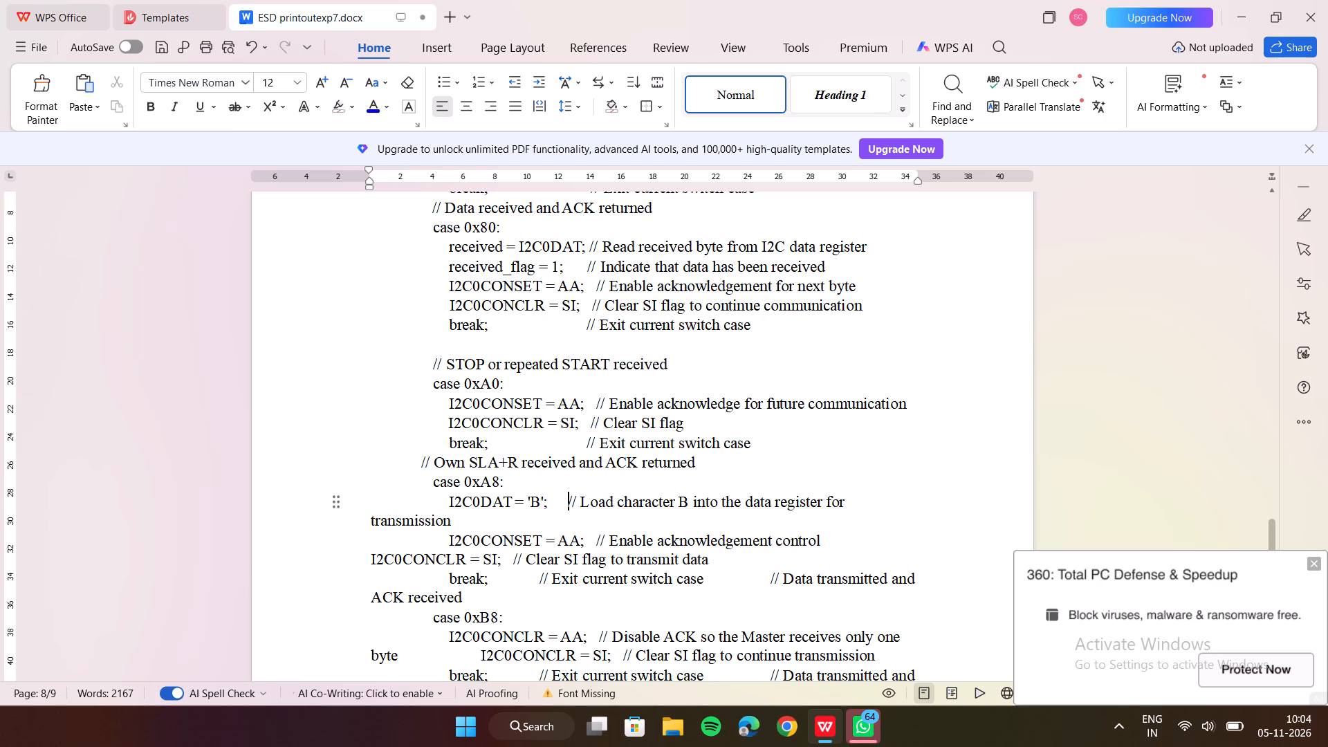
key(space)
key(space)
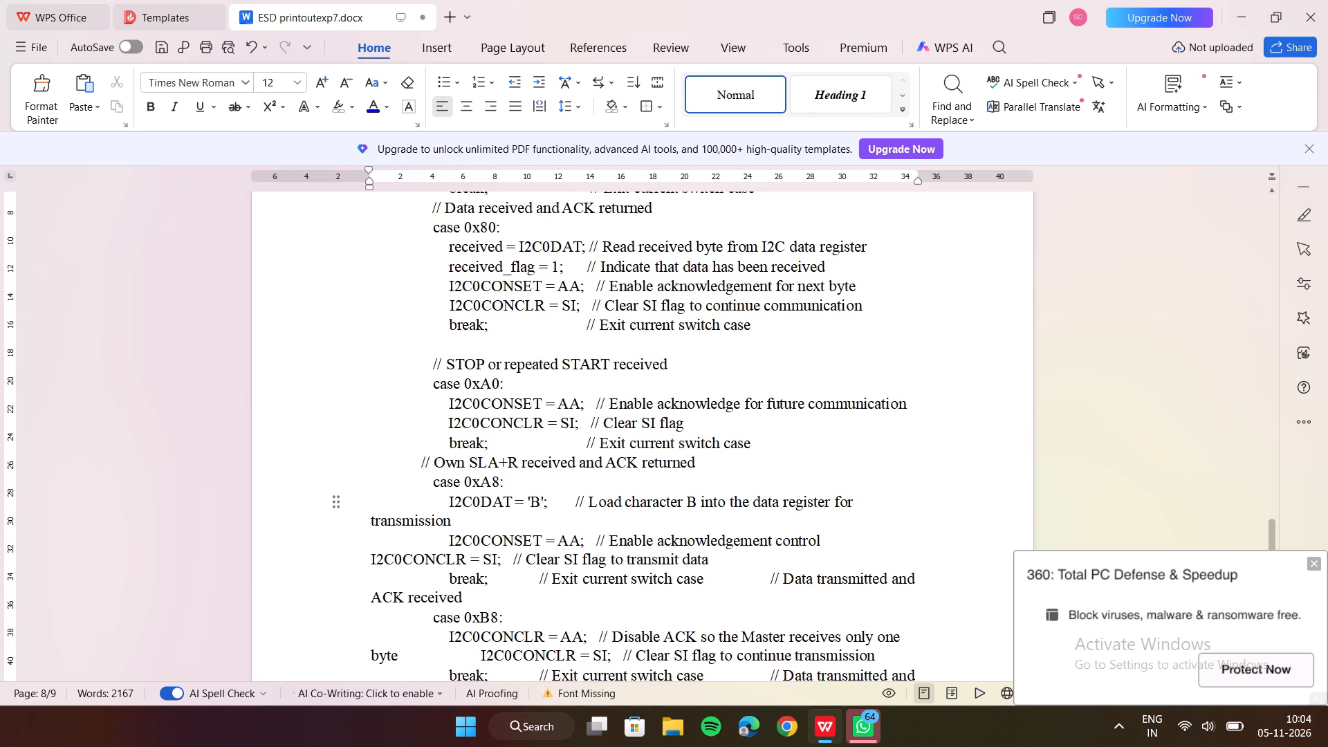
Shorten "character" to "char" in the I2C0DAT comment of case 0xA8 so the comment fits on one line.
click(678, 501)
key(Right)
key(BackSpace)
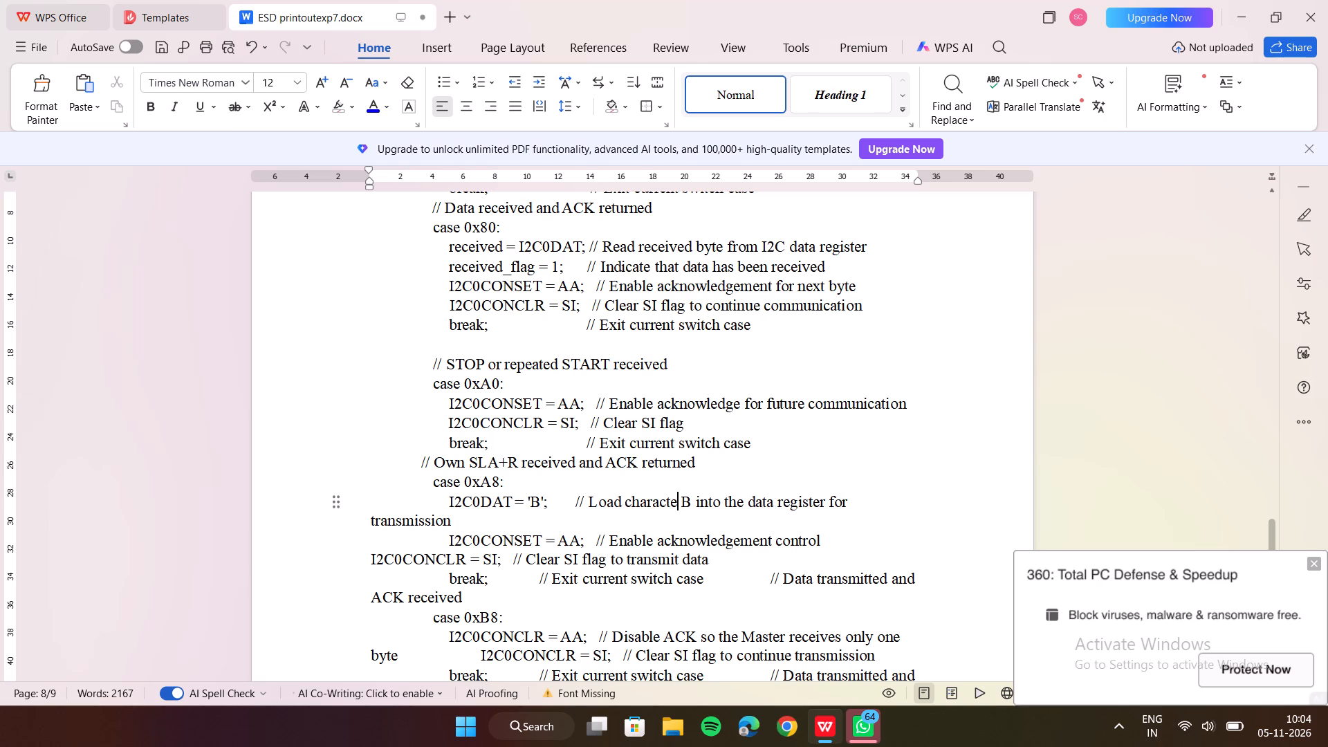
key(BackSpace)
key(BackSpace)
key(BackSpace)
key(BackSpace)
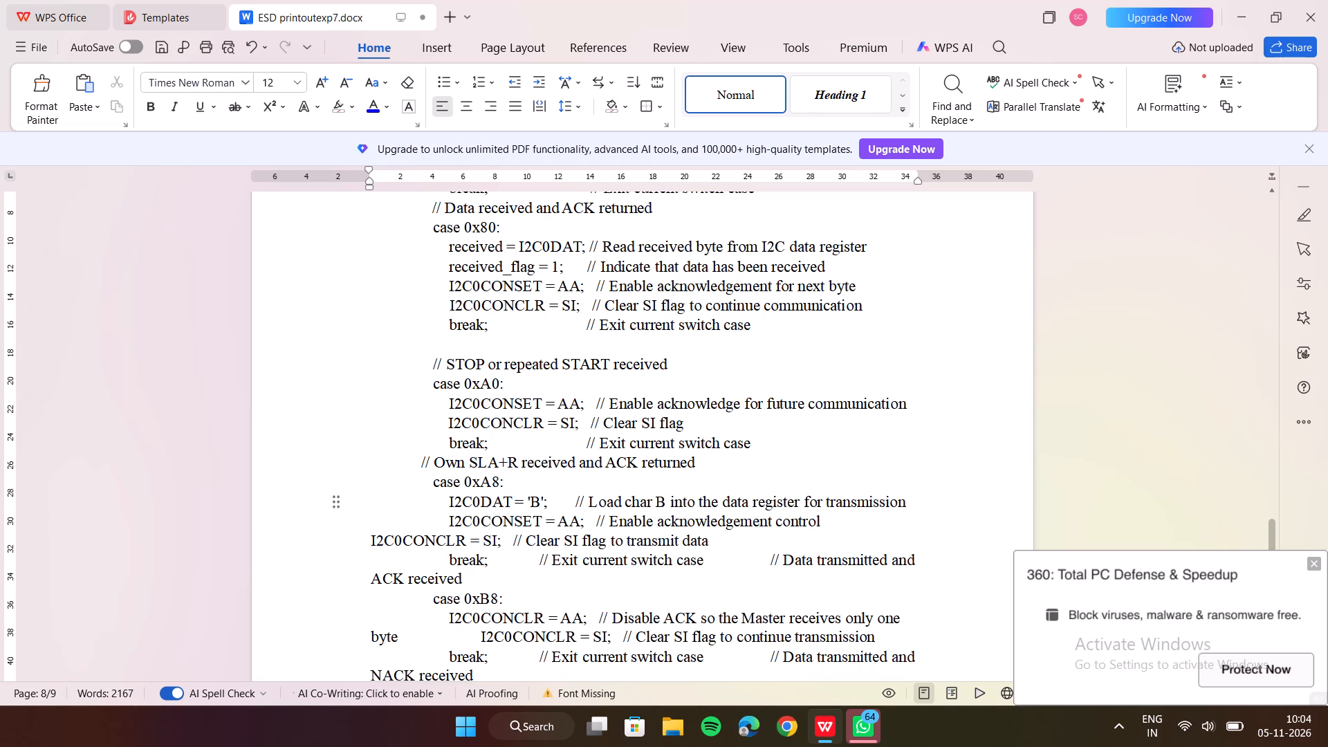
Indent the "I2C0CONCLR = SI;" line in case 0xA8 to match the statements around it.
click(368, 537)
key(space)
key(space)
key(space)
key(space)
key(space)
key(space)
key(space)
key(space)
key(space)
key(space)
key(space)
key(space)
key(space)
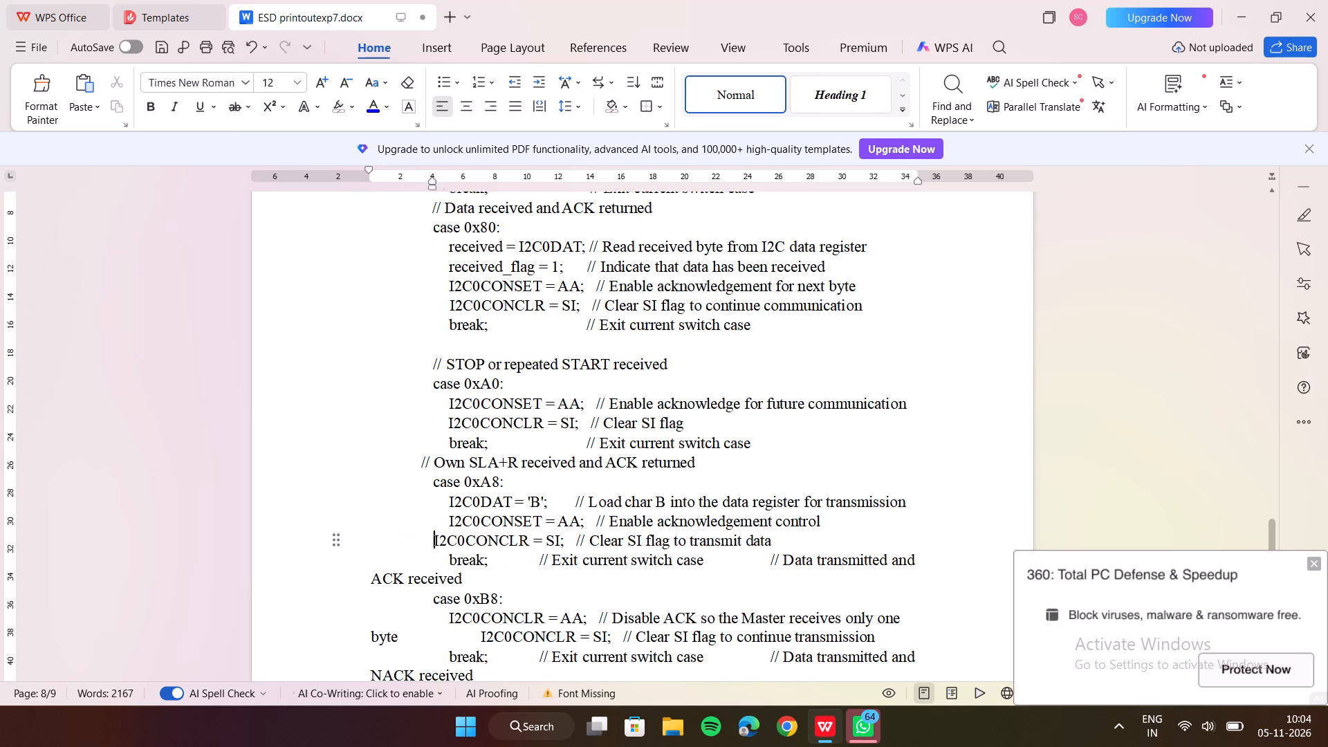
key(BackSpace)
key(BackSpace)
key(BackSpace)
key(BackSpace)
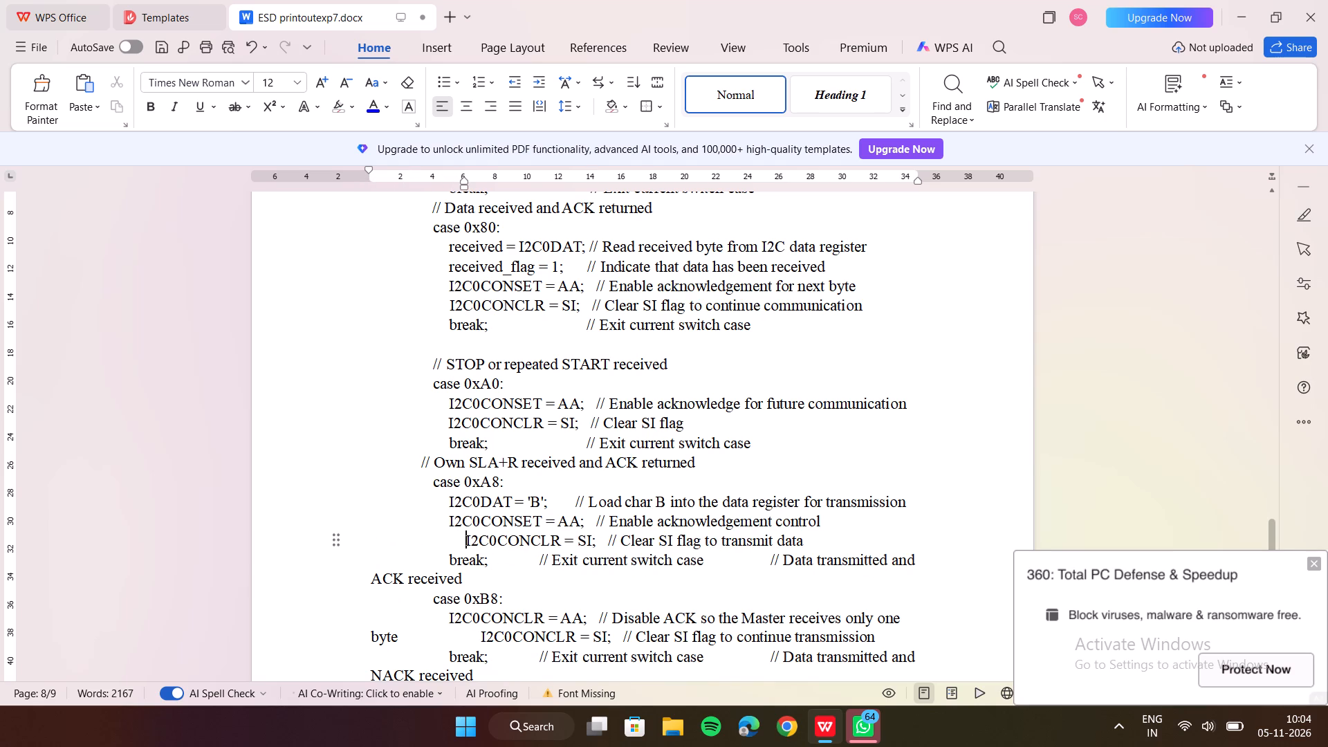
key(BackSpace)
key(BackSpace)
key(BackSpace)
key(ctrl+z)
key(ctrl+z)
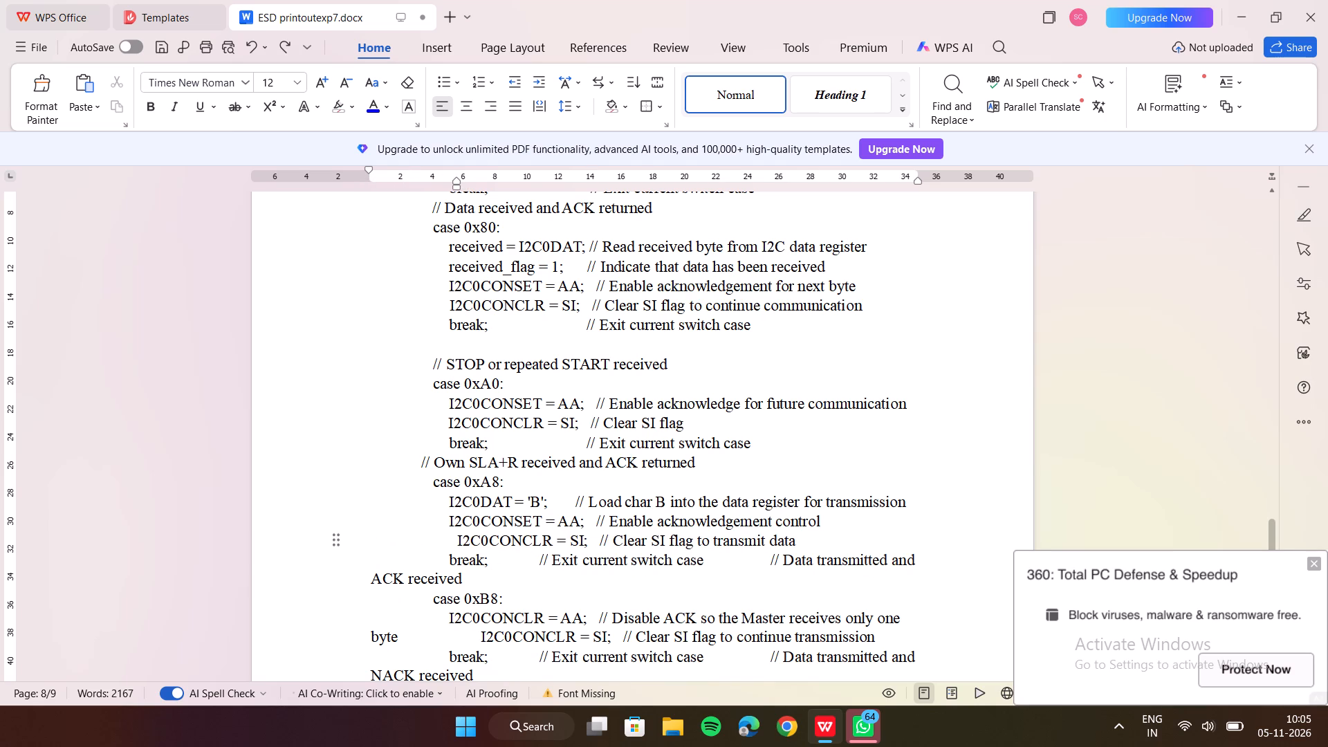
key(ctrl+z)
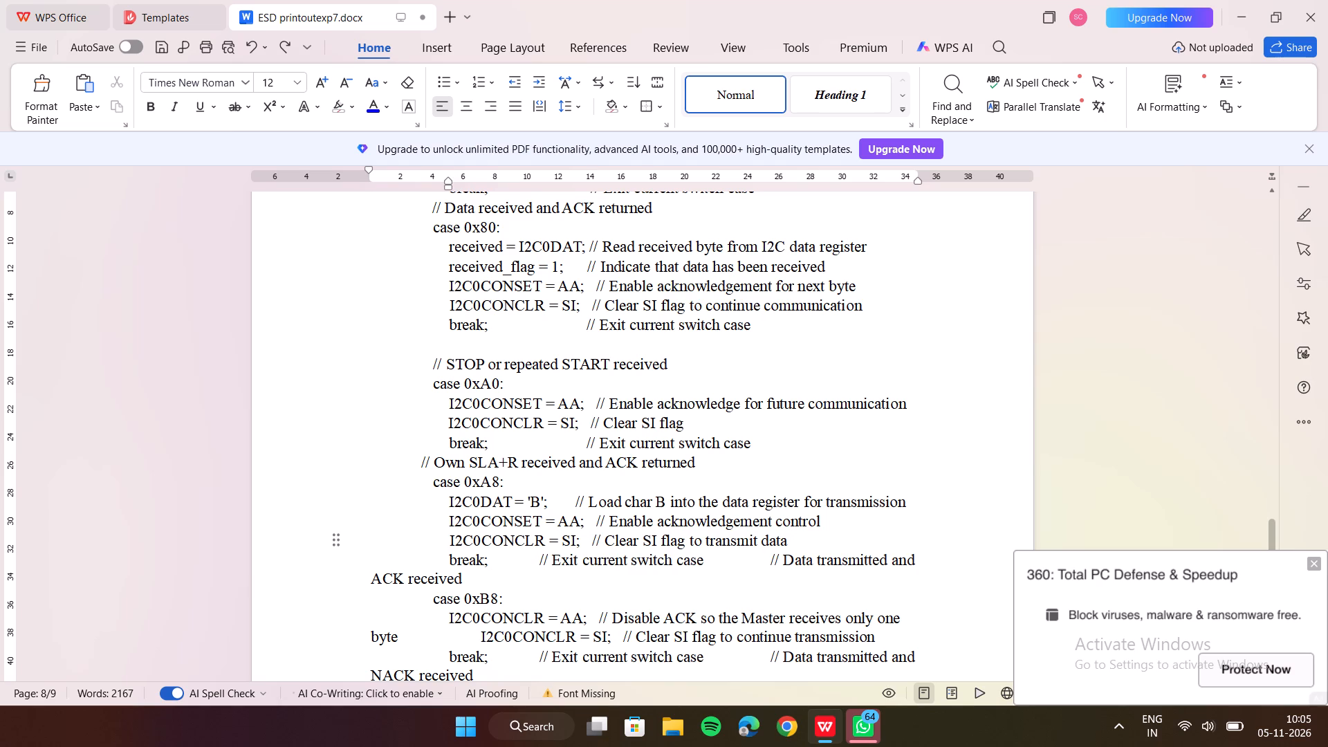
Align the "// Exit current switch case" comment in case 0xA8 with the comments above it.
click(535, 563)
key(space)
key(space)
key(space)
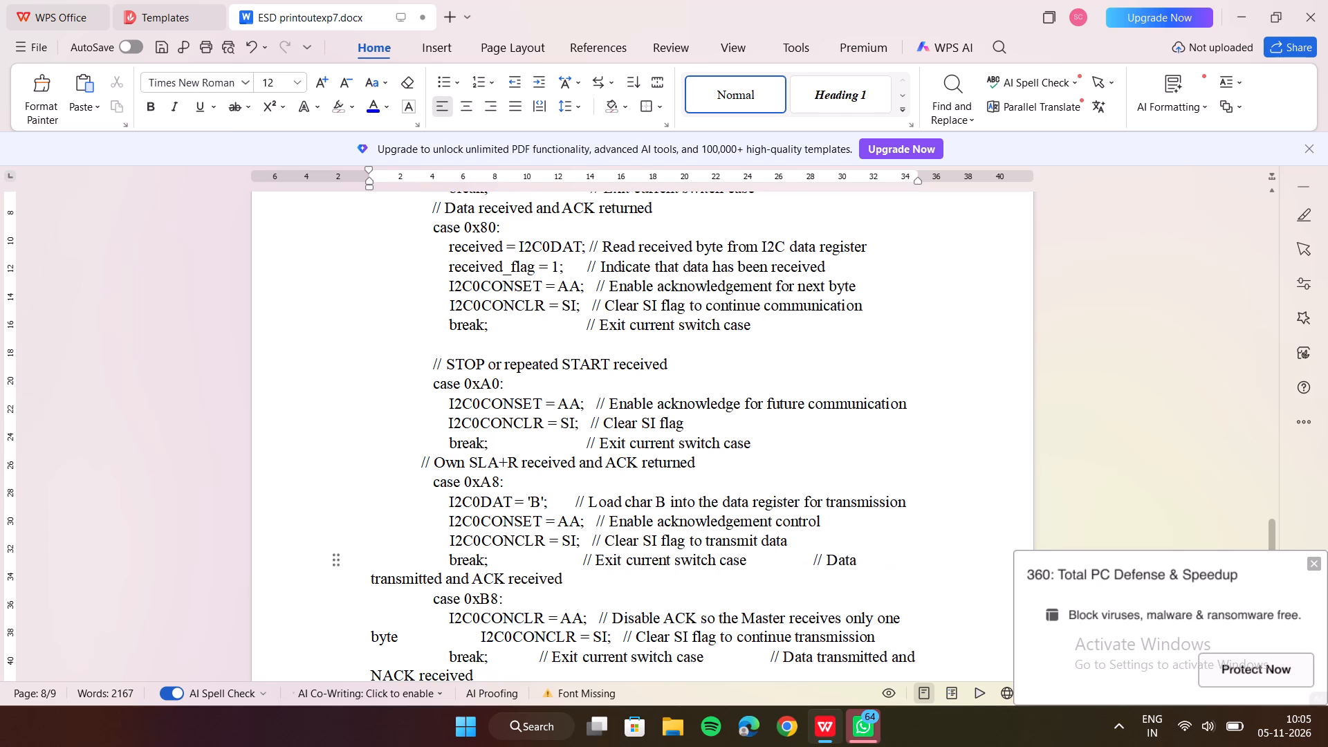
key(space)
key(space)
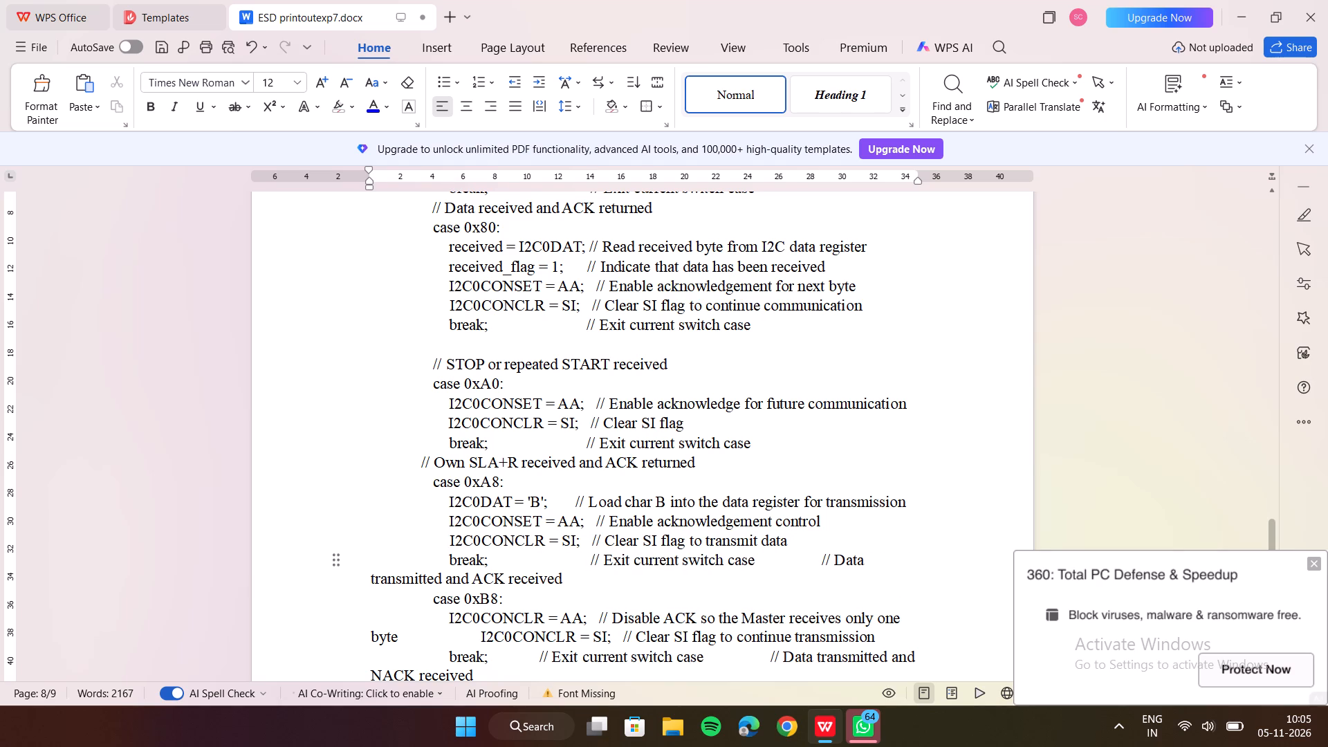
Put the "// Data transmitted and ACK received" comment on its own line, indented about level with the case 0xB8 label.
click(822, 563)
key(Return)
key(space)
key(space)
key(space)
key(space)
key(space)
key(space)
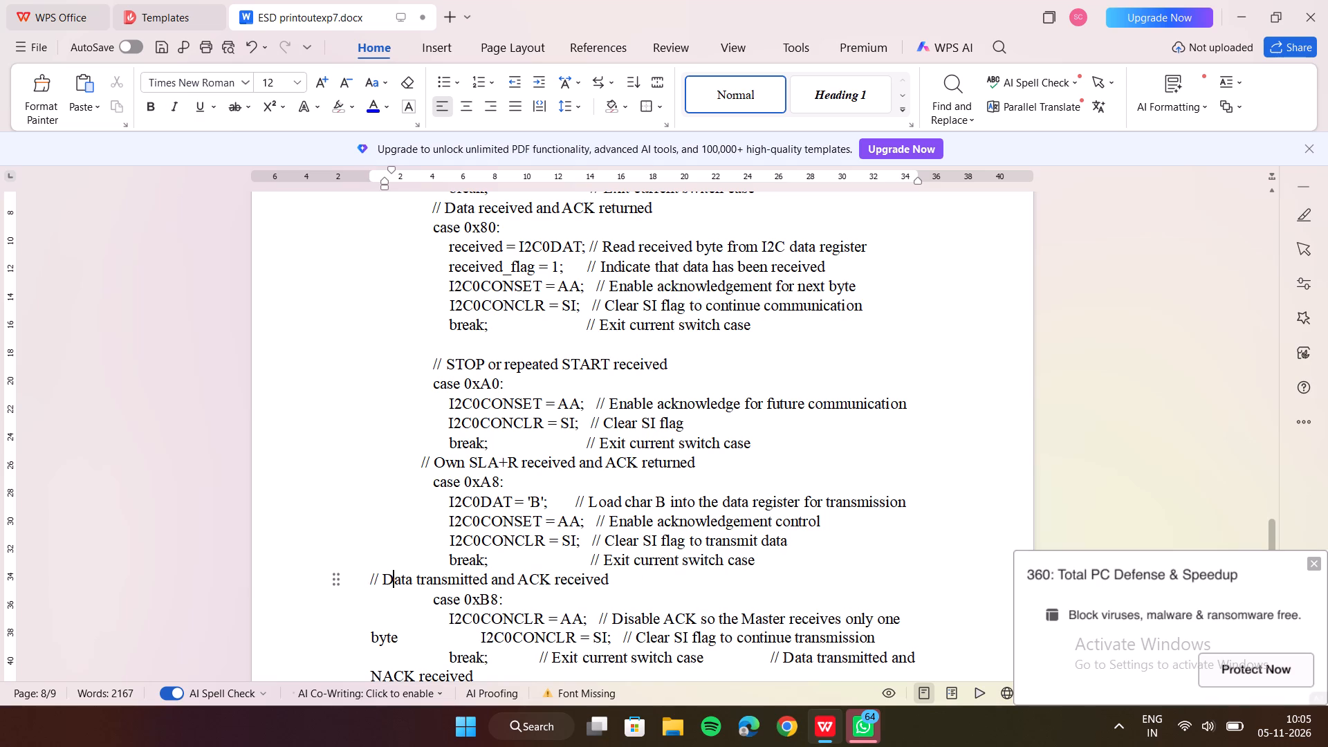
key(space)
key(BackSpace)
key(BackSpace)
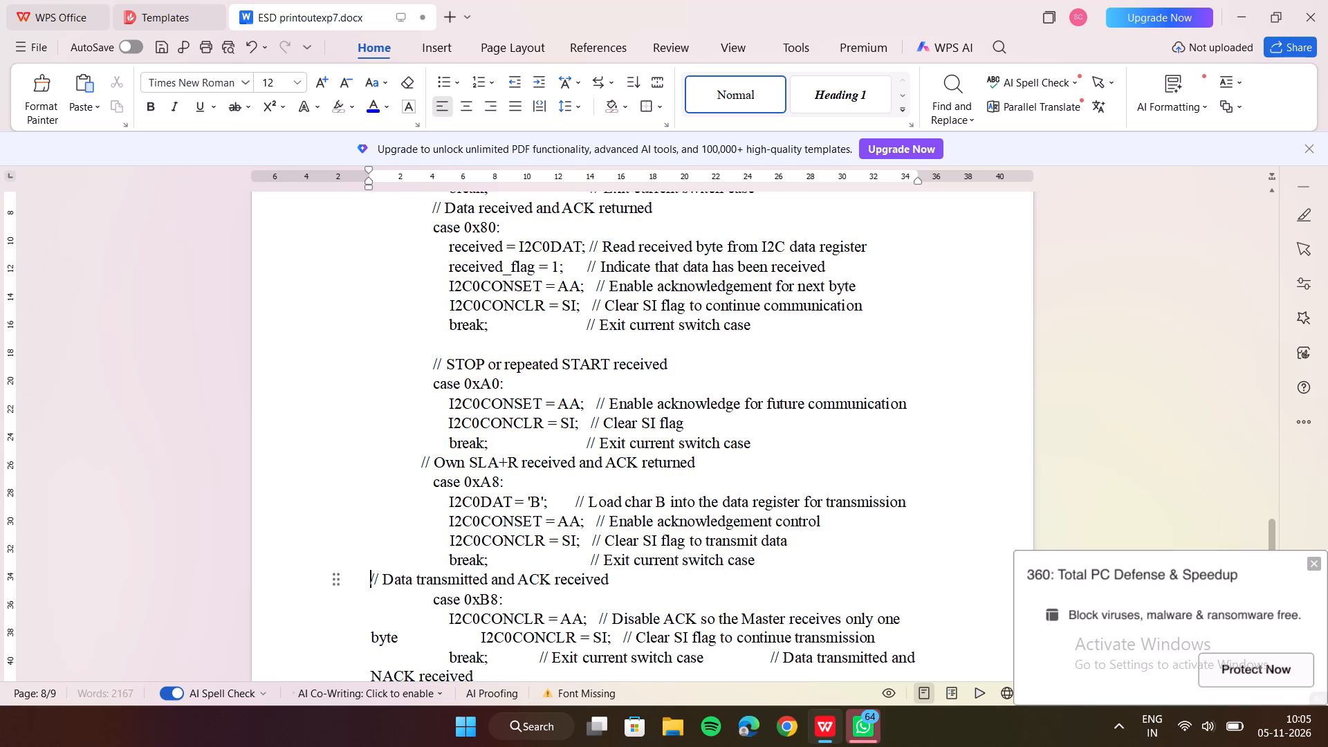
key(space)
key(space)
key(space)
key(space)
key(space)
key(space)
key(space)
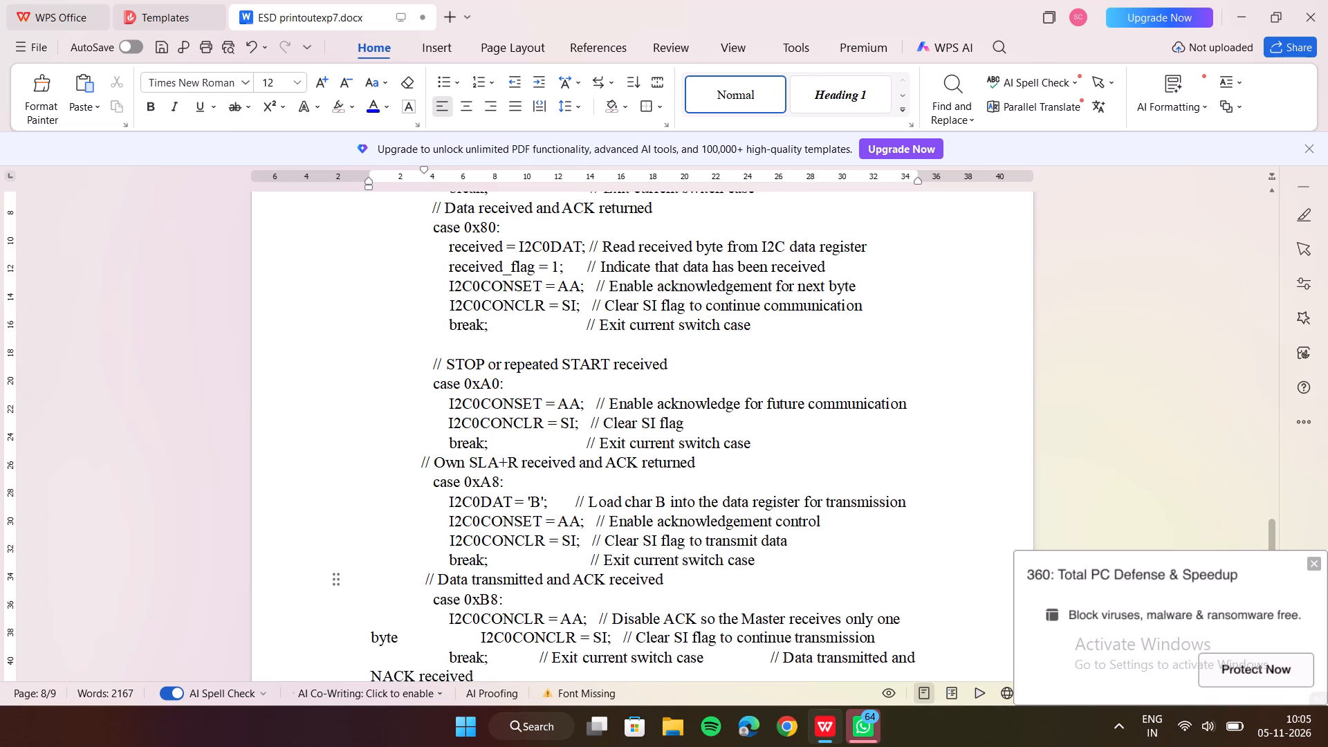
key(BackSpace)
key(space)
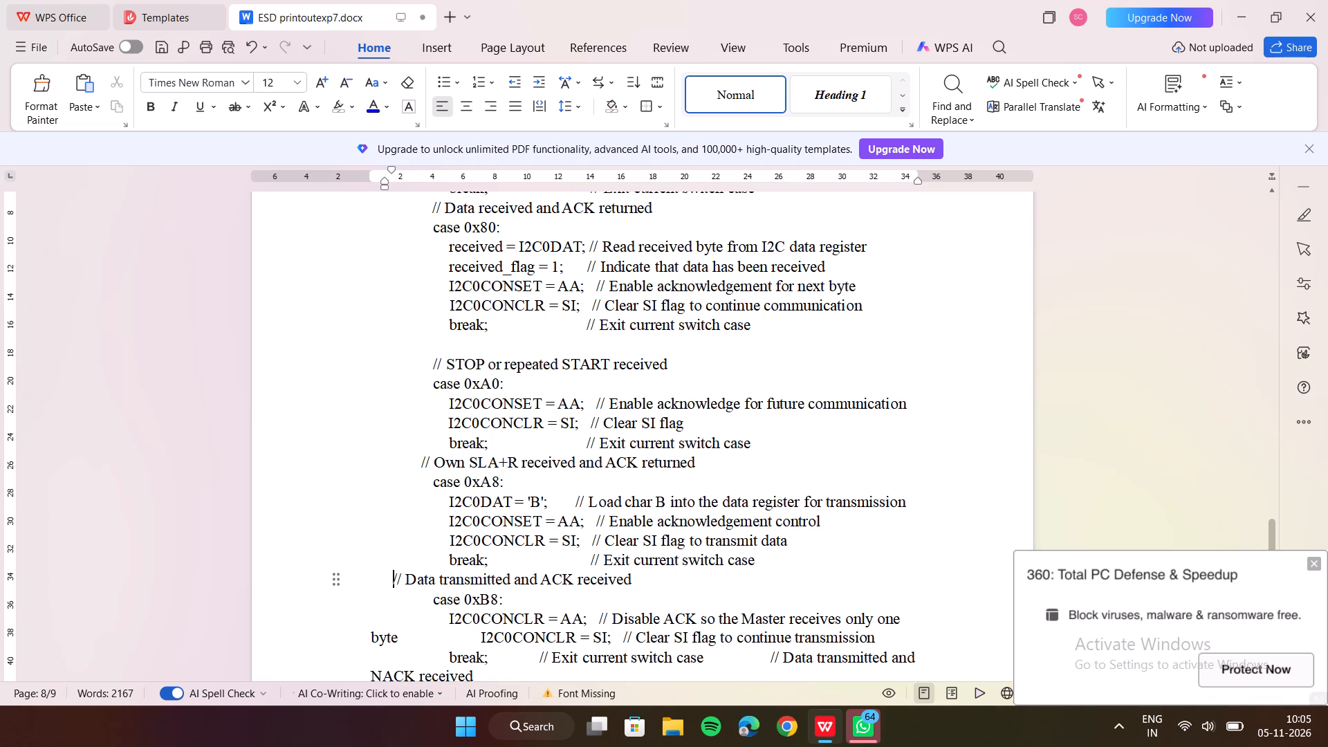
key(space)
key(space)
key(space)
key(space)
Shorten the first I2C0CONCLR comment in case 0xB8 to "Disable ACK so the Master receive one byte" so it fits on one line.
scroll(822, 563, down, 2)
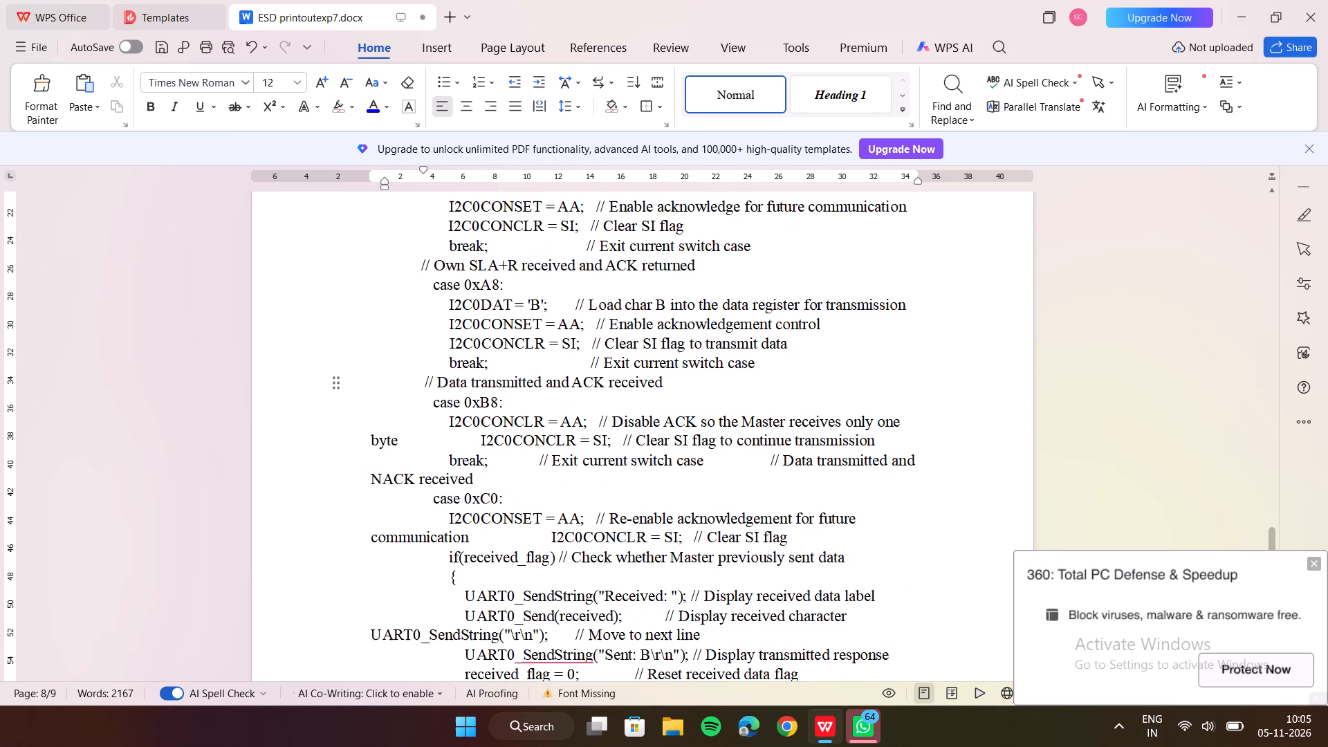
click(842, 424)
key(BackSpace)
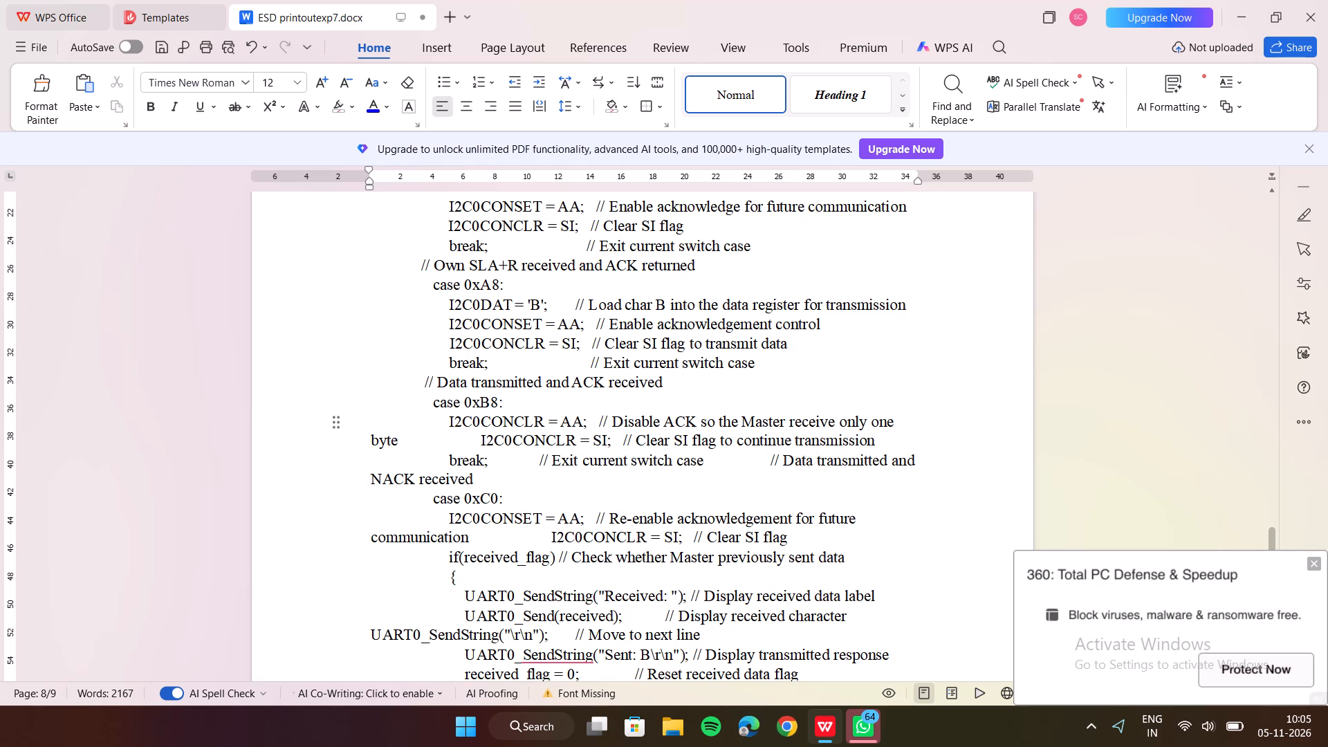
click(865, 418)
key(BackSpace)
key(BackSpace)
key(BackSpace)
key(BackSpace)
key(BackSpace)
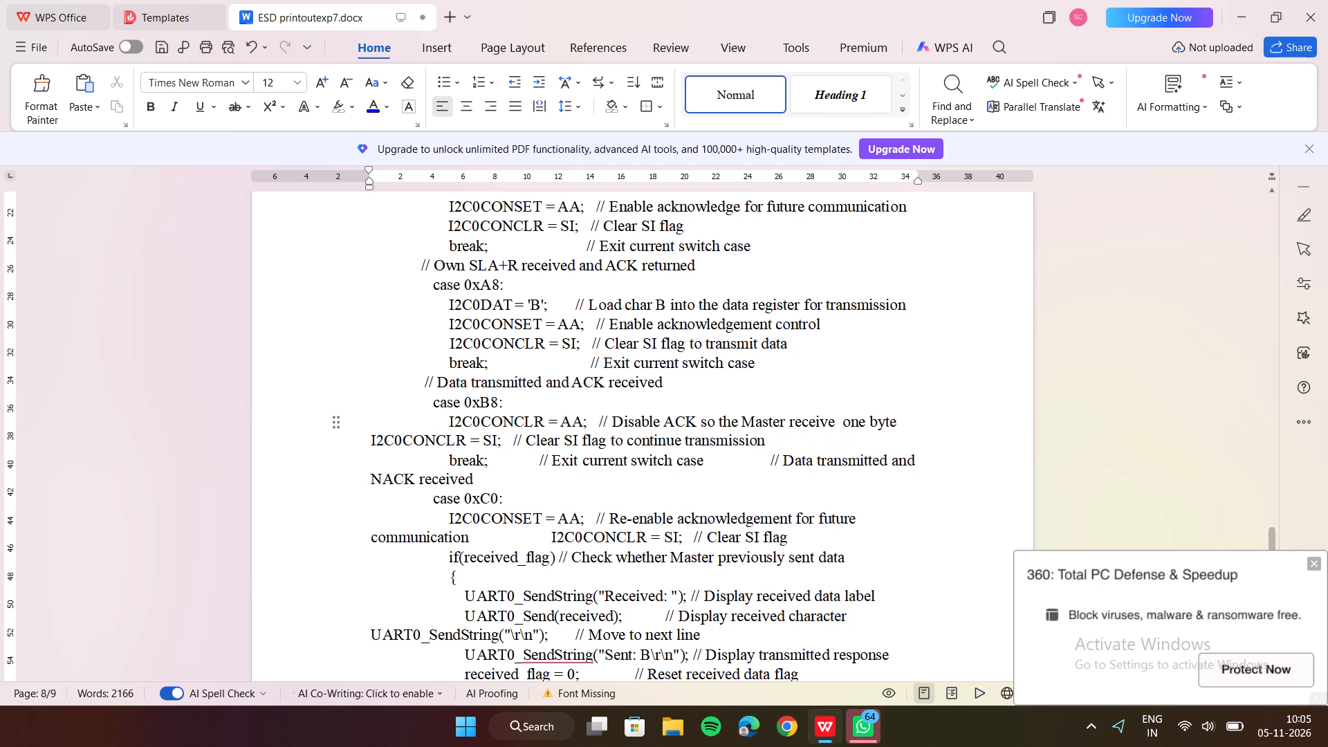
Indent the "I2C0CONCLR = SI;" line in case 0xB8 to match the statements around it.
click(369, 441)
key(space)
key(space)
key(space)
key(space)
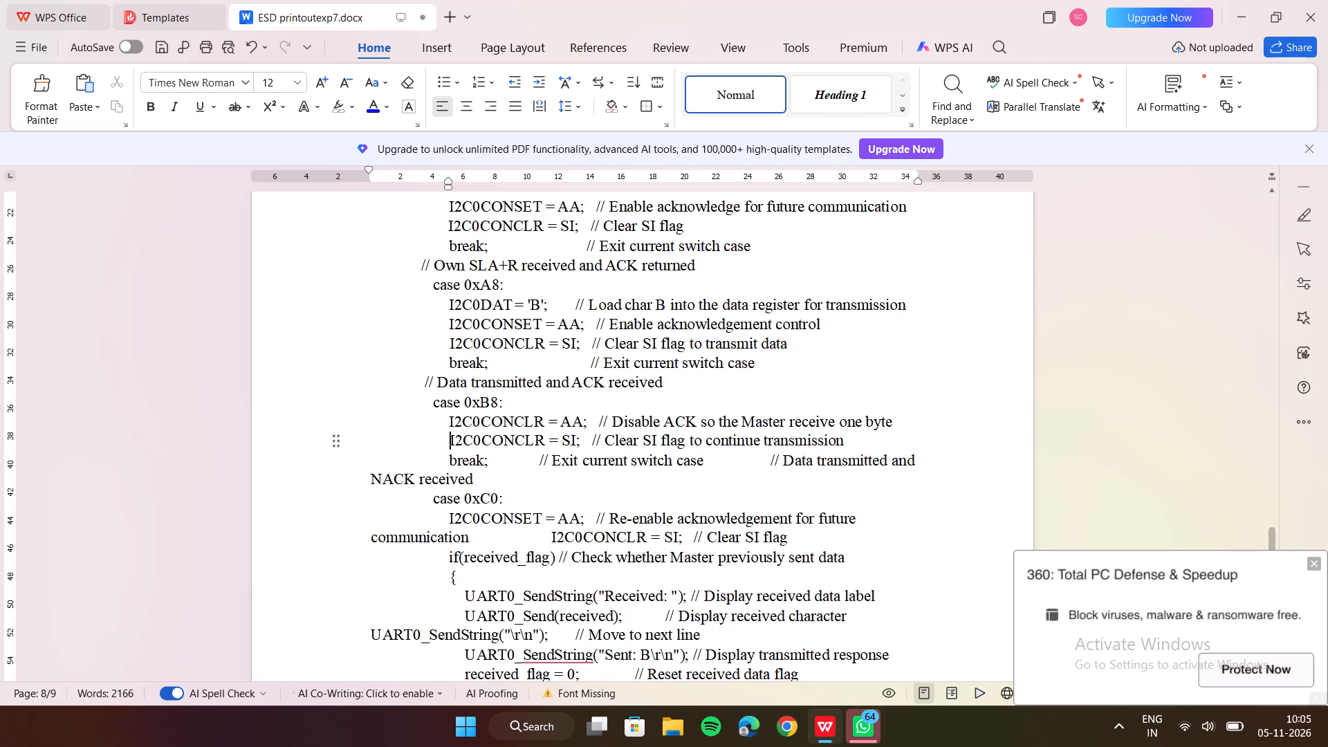
Align the "// Exit current switch case" comment in case 0xB8 with the comments above it.
click(531, 460)
key(space)
key(space)
key(space)
key(space)
key(space)
key(space)
key(space)
key(space)
key(space)
key(space)
key(space)
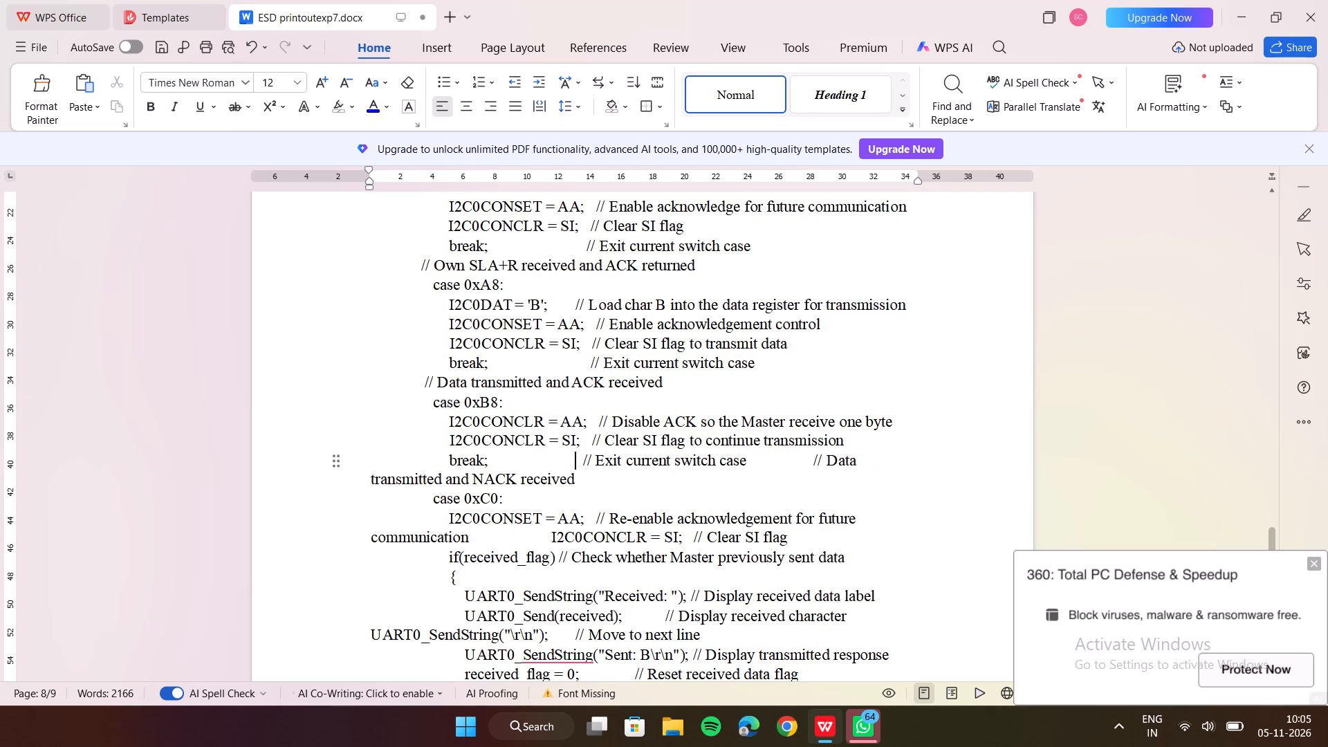
key(space)
key(space)
key(space)
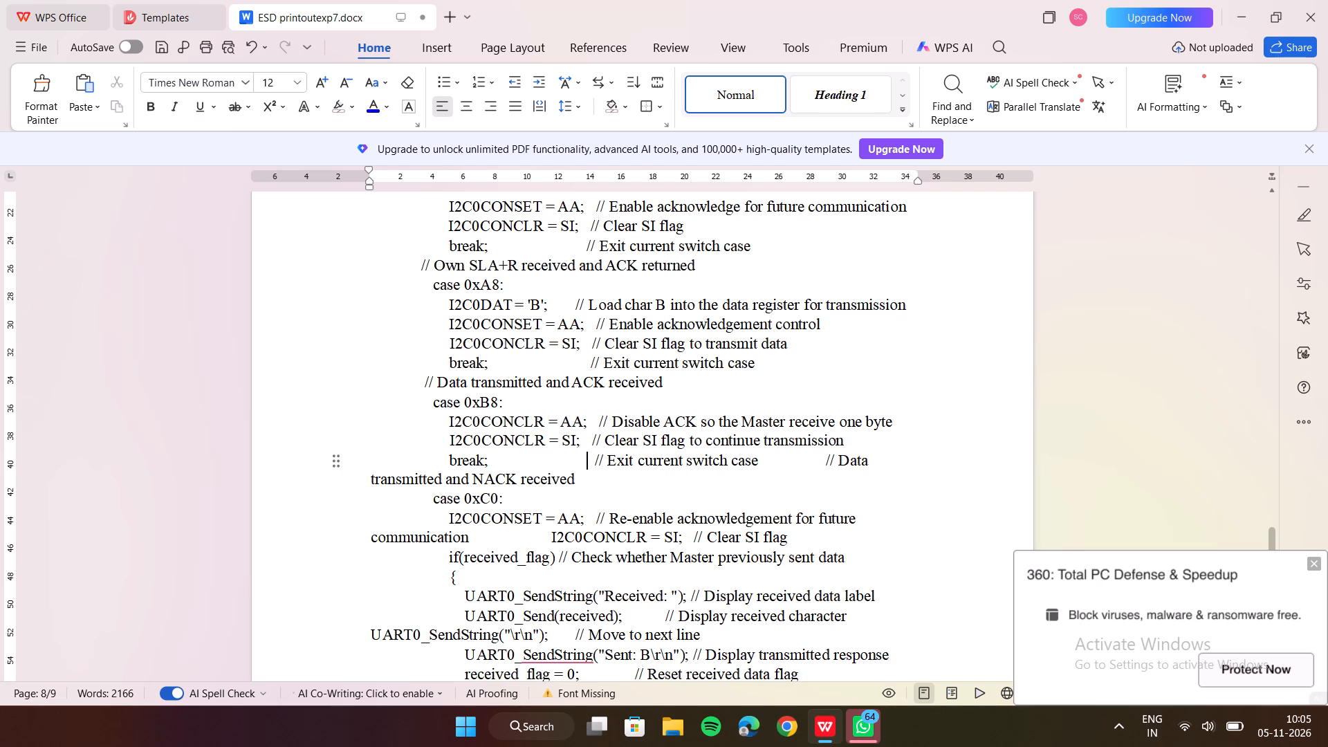
Put the "// Data transmitted and NACK received" comment on its own line, indented about level with the case 0xC0 label.
click(828, 460)
key(Left)
key(Return)
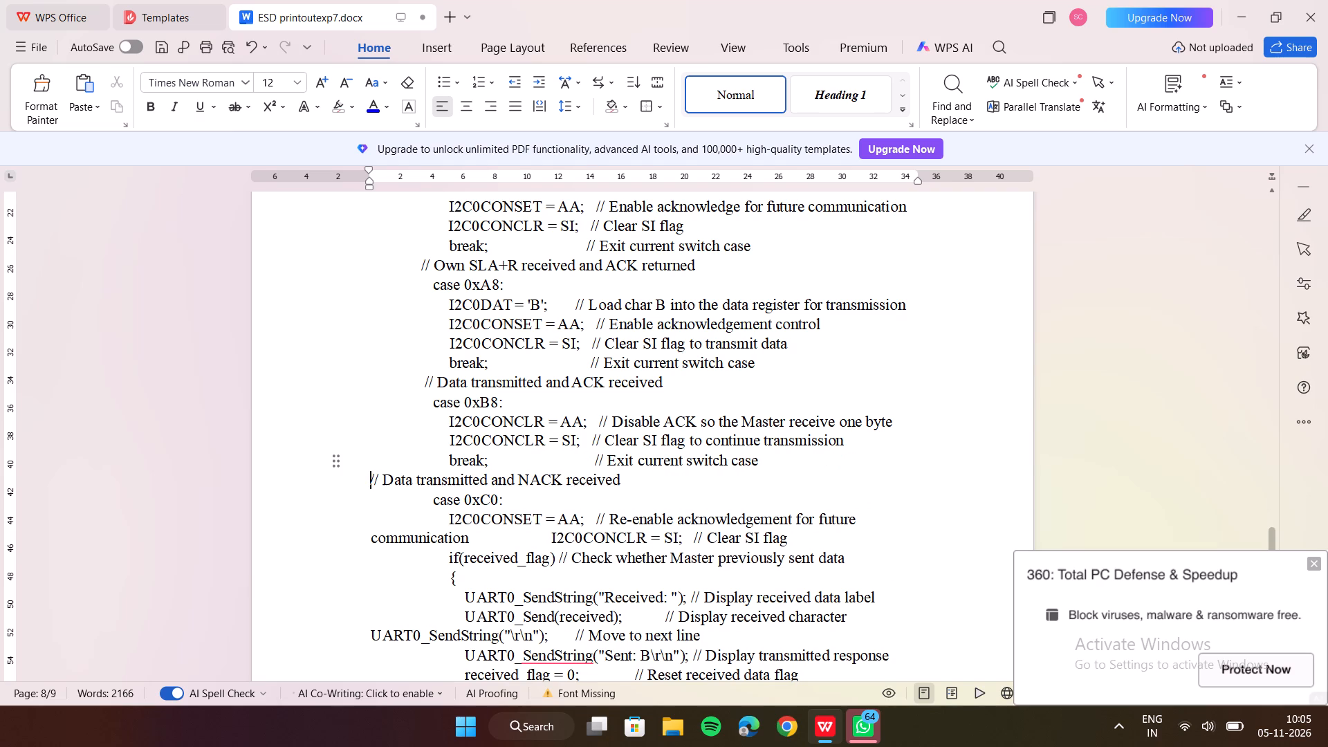
key(space)
key(space)
key(space)
key(space)
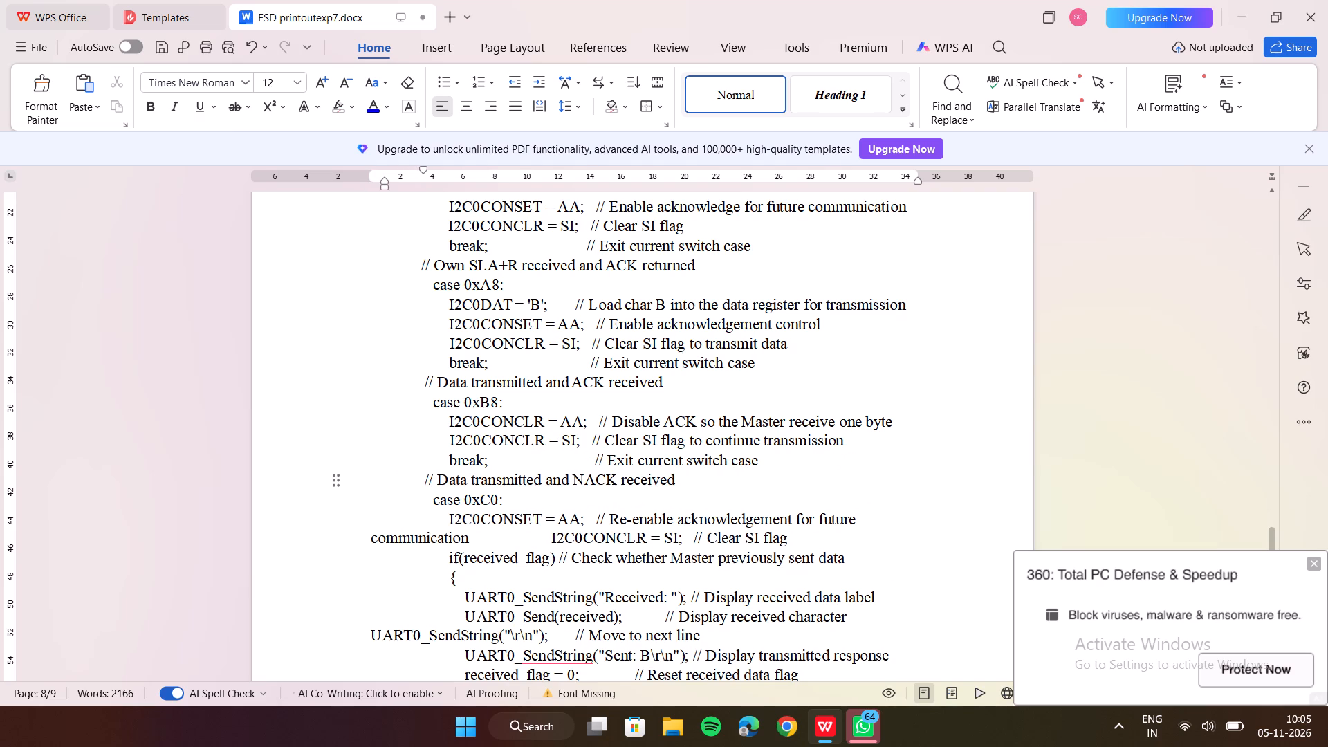
Shorten the I2C0CONSET comment in case 0xC0 to "Re-enable acknowledge future communication" so it fits on one line.
scroll(828, 460, down, 2)
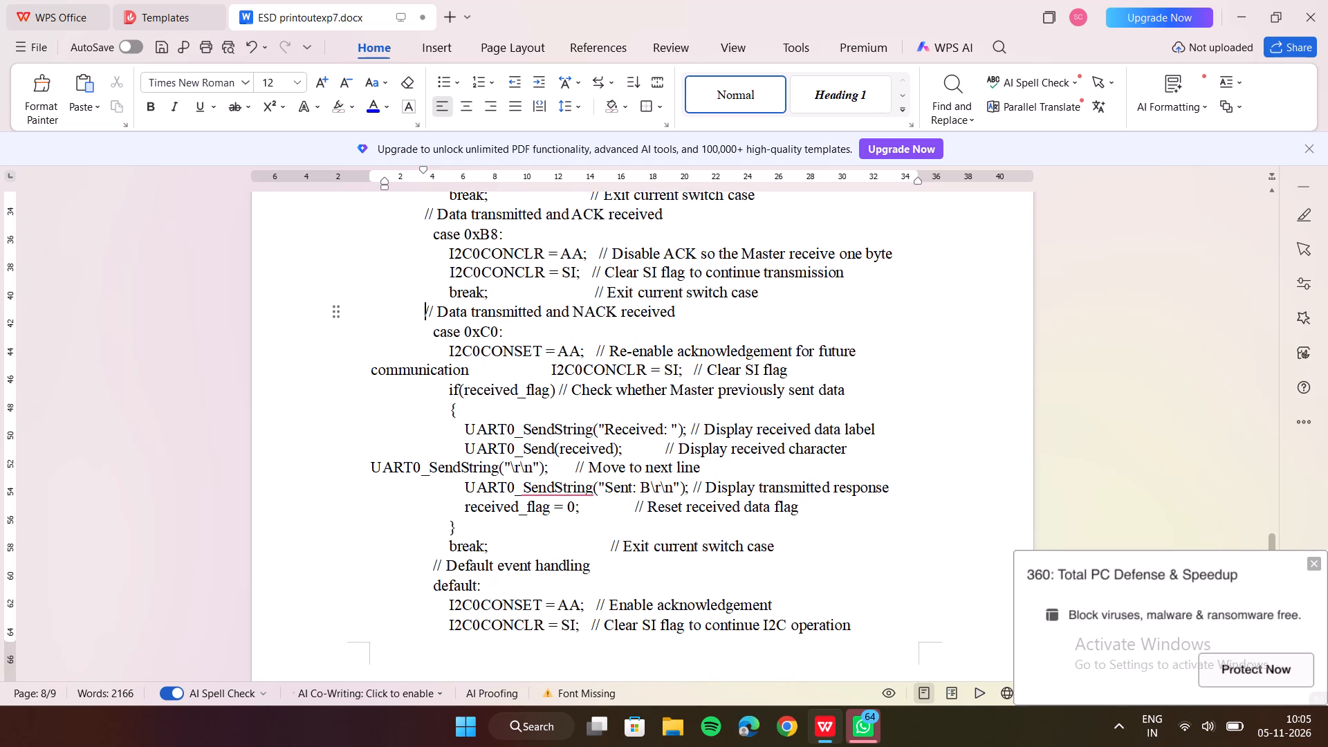
click(794, 354)
key(Left)
key(BackSpace)
key(BackSpace)
key(BackSpace)
key(BackSpace)
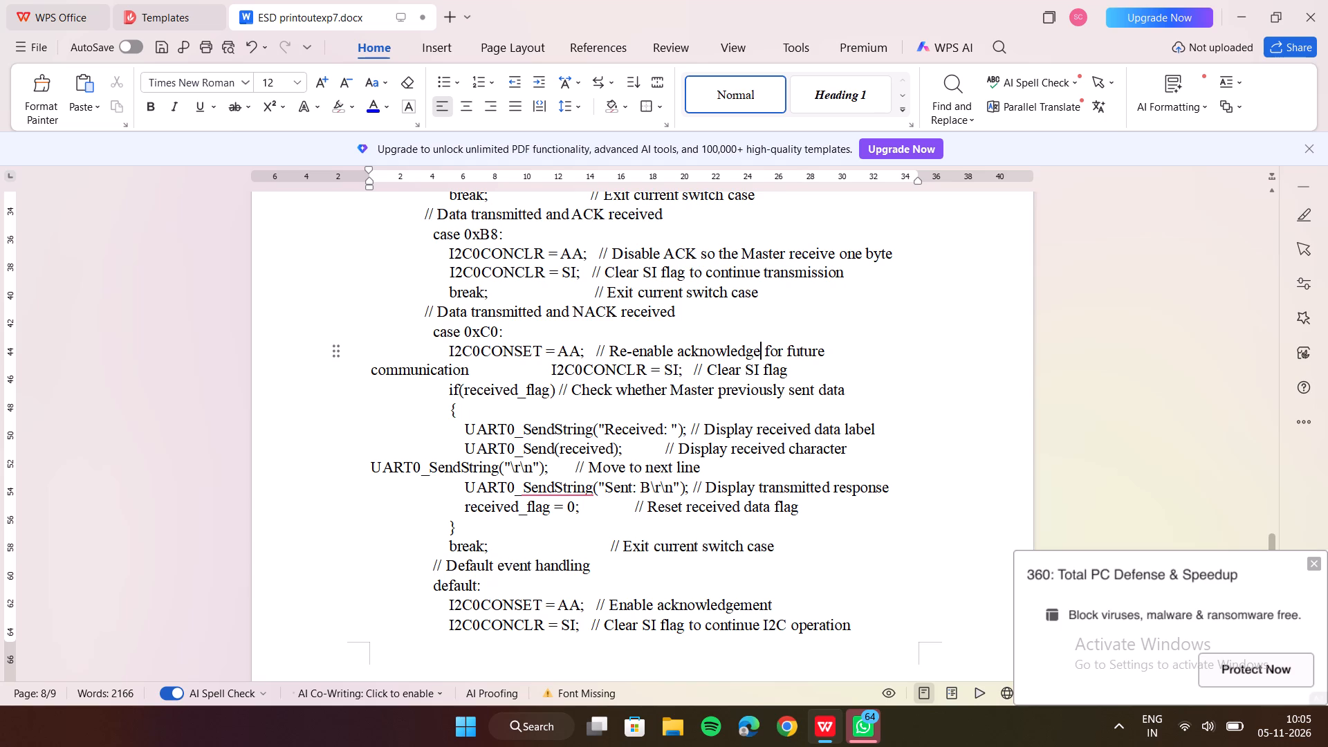
click(783, 353)
key(BackSpace)
key(BackSpace)
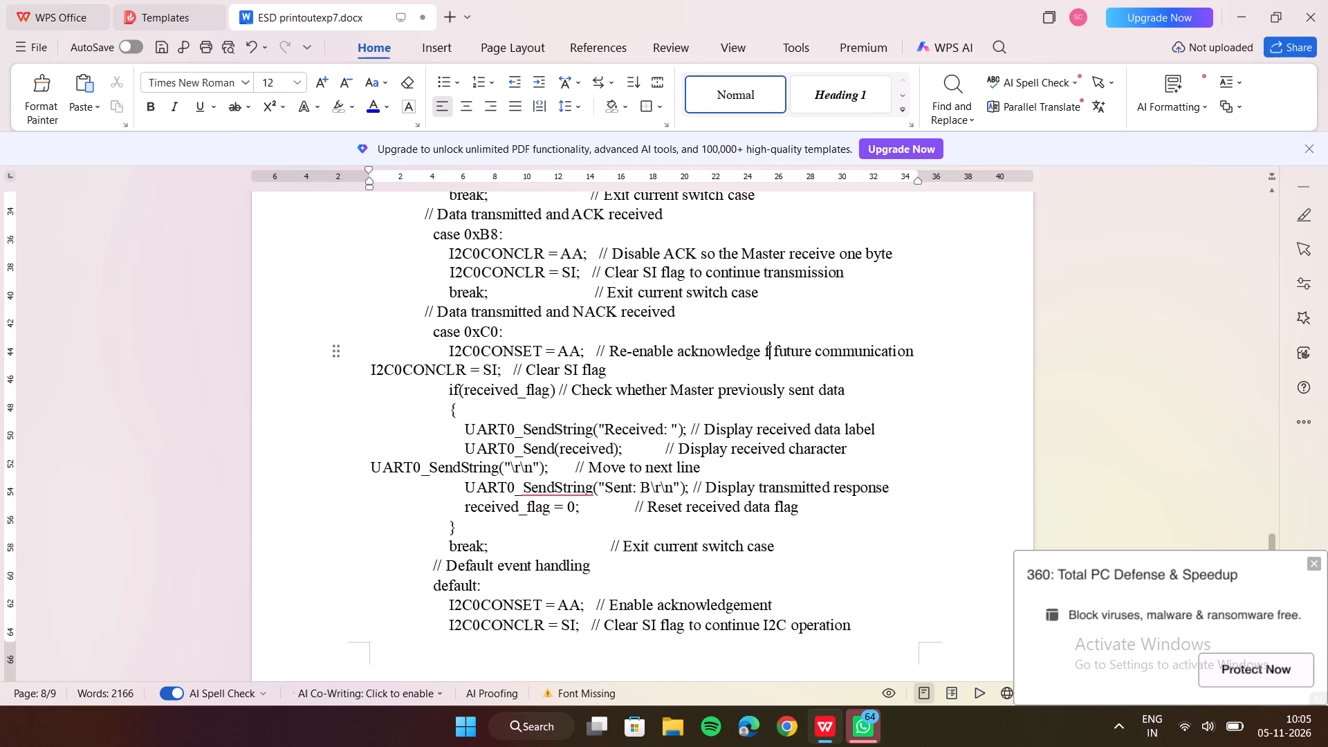
key(BackSpace)
key(BackSpace)
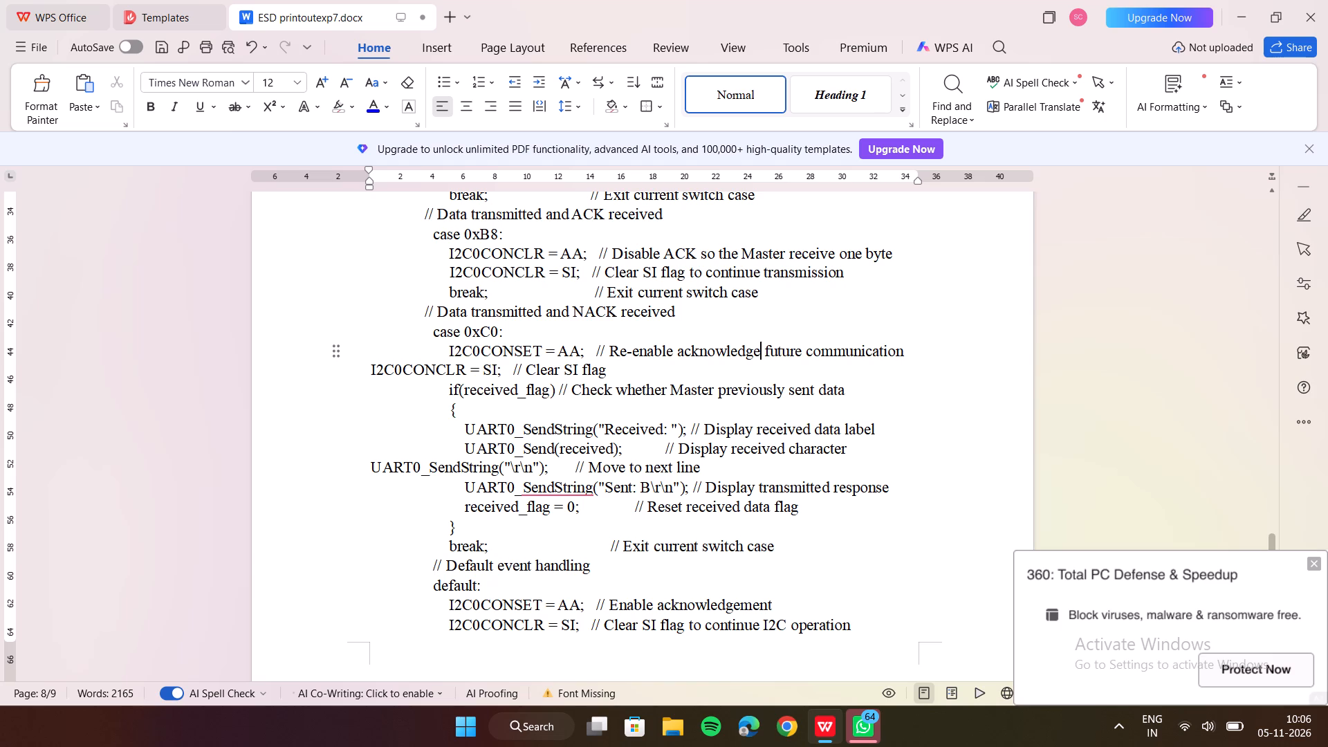
Indent the UART0_SendString("\r\n") line in case 0xC0 to match the other statements inside the if block.
scroll(410, 472, left, 1)
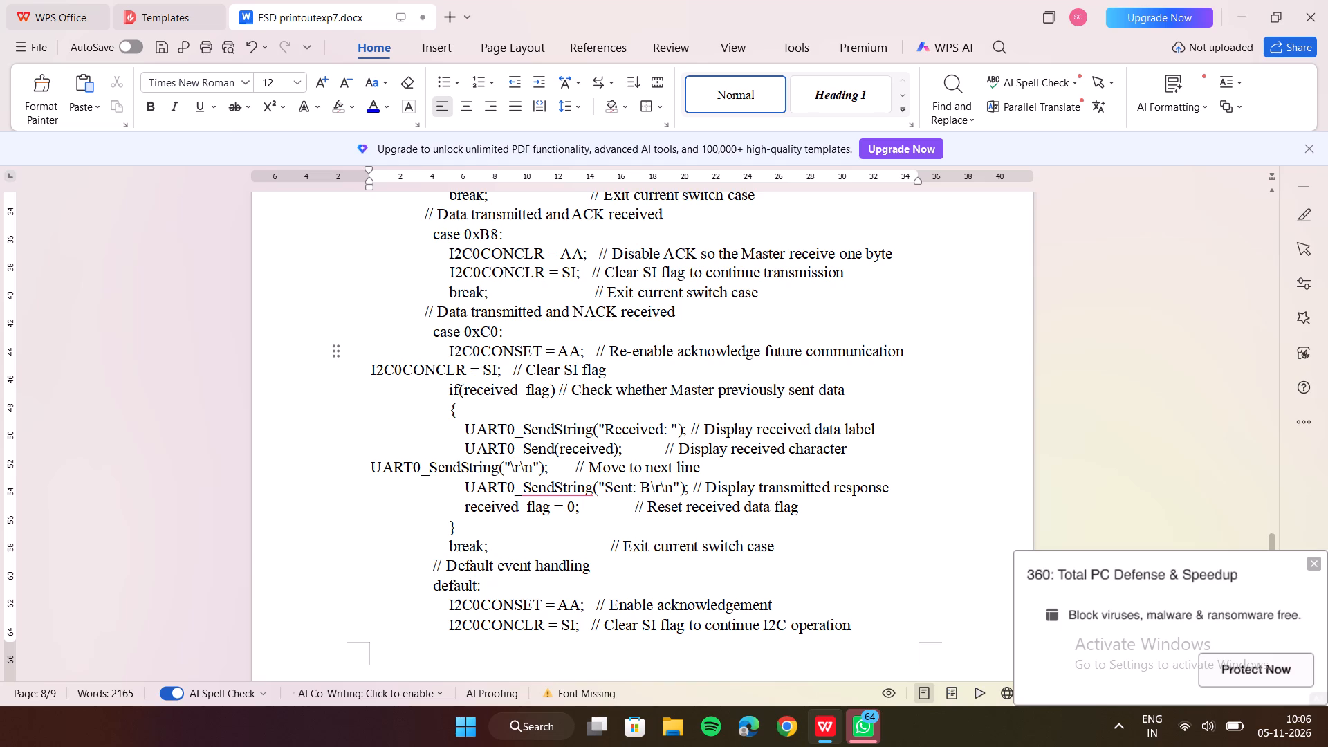
click(369, 468)
key(space)
key(space)
key(space)
key(space)
key(space)
key(space)
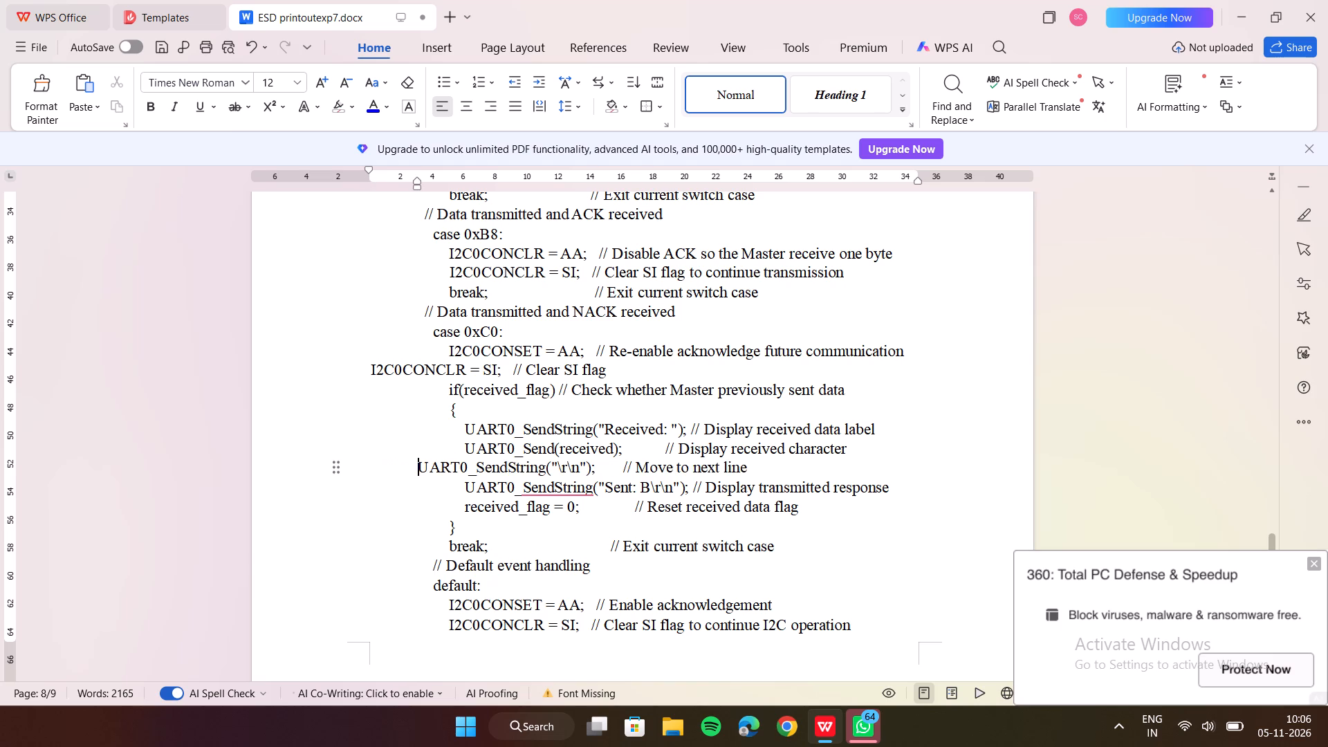
key(space)
key(space)
key(space)
key(space)
key(space)
key(space)
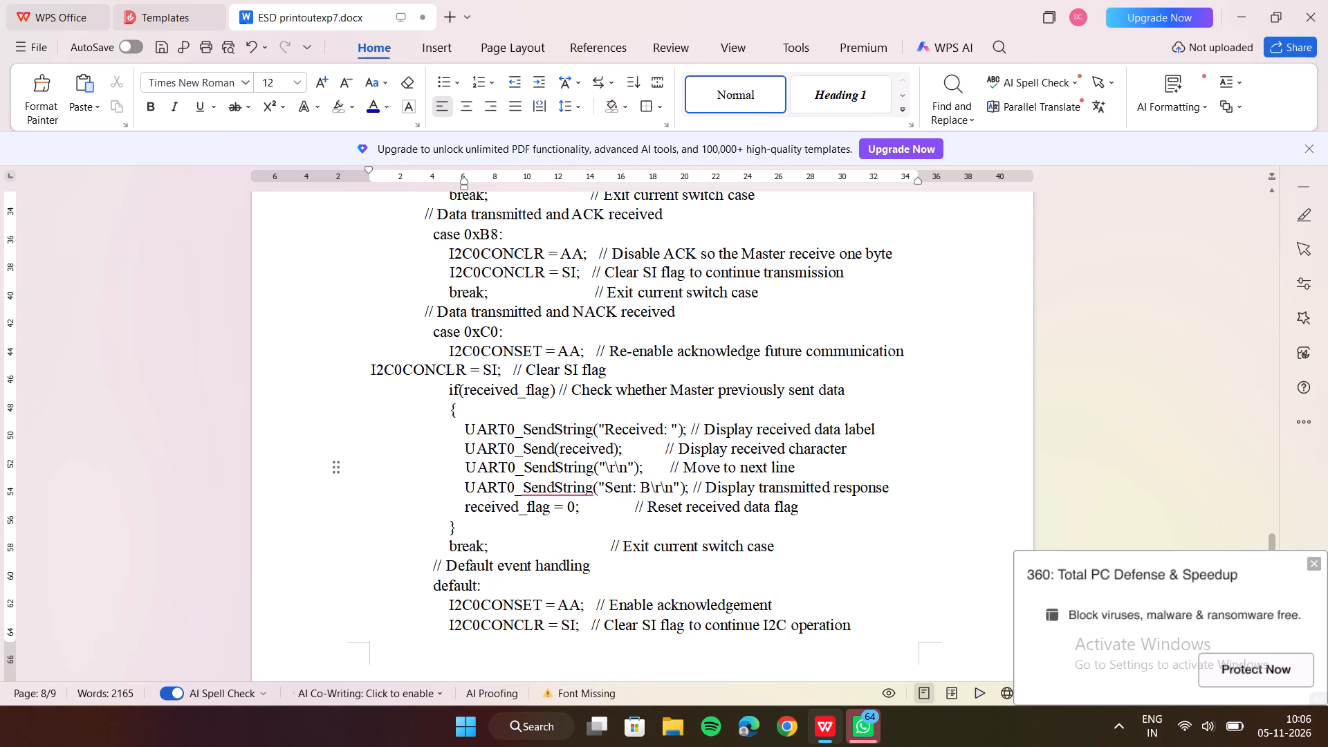
Move the "// Reset received data flag" comment in case 0xC0 across to line up with the comments above it.
click(629, 507)
click(629, 507)
key(space)
key(space)
key(space)
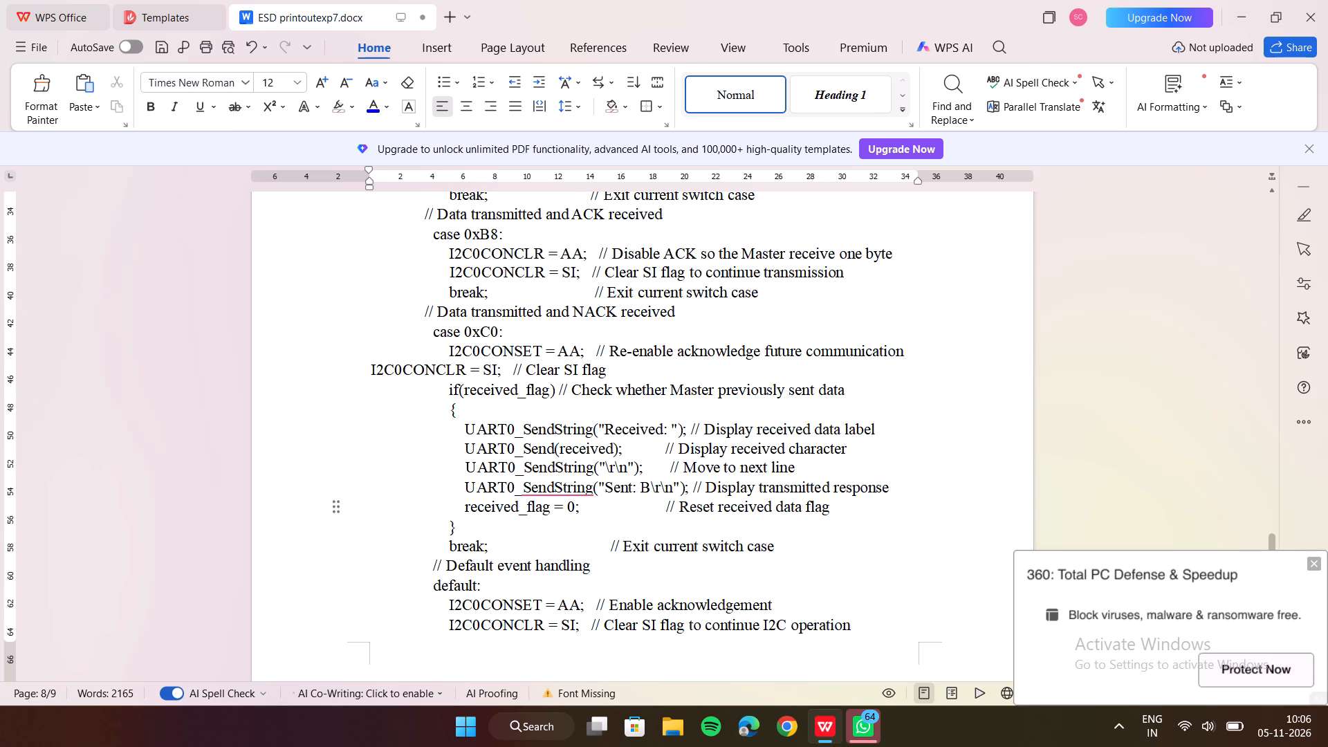
key(space)
key(space)
scroll(629, 507, down, 1)
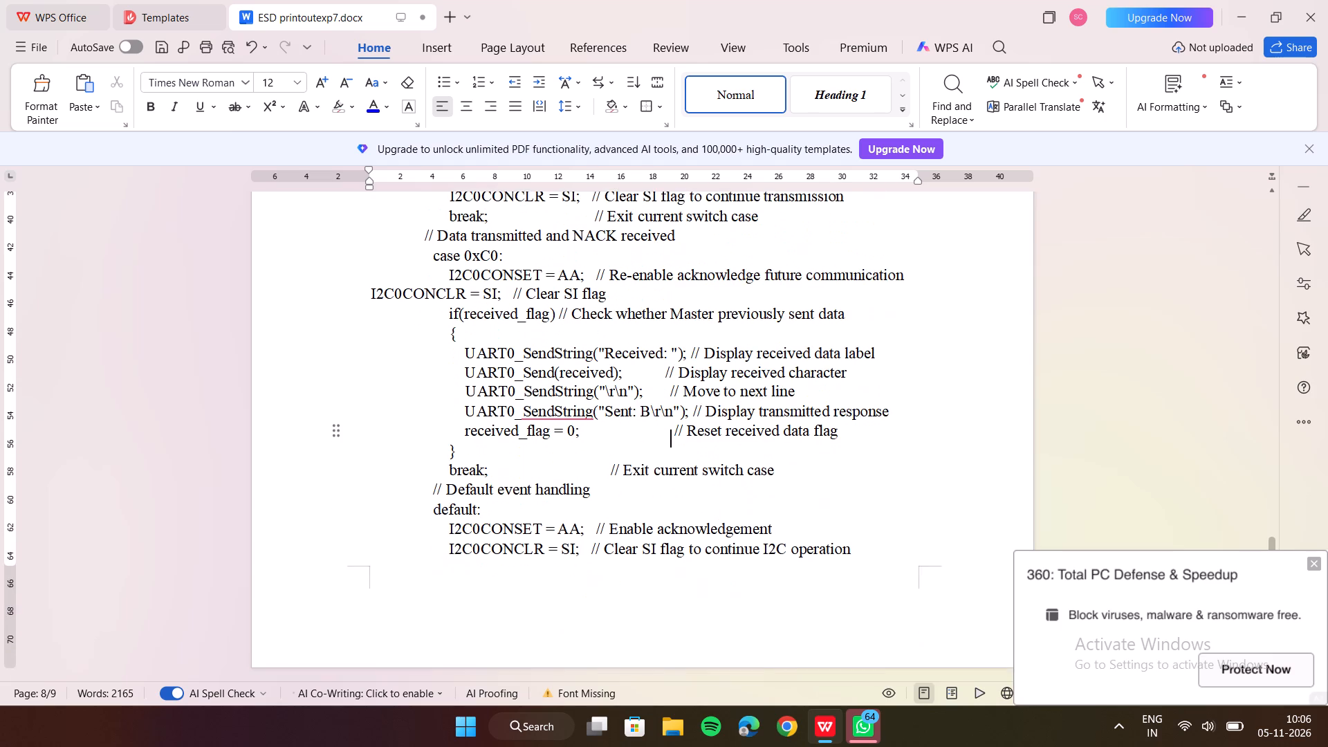
Move the "// Clear SI flag to continue I2C operation" comment in the default case further across, away from its I2C0CONCLR statement.
scroll(629, 507, down, 1)
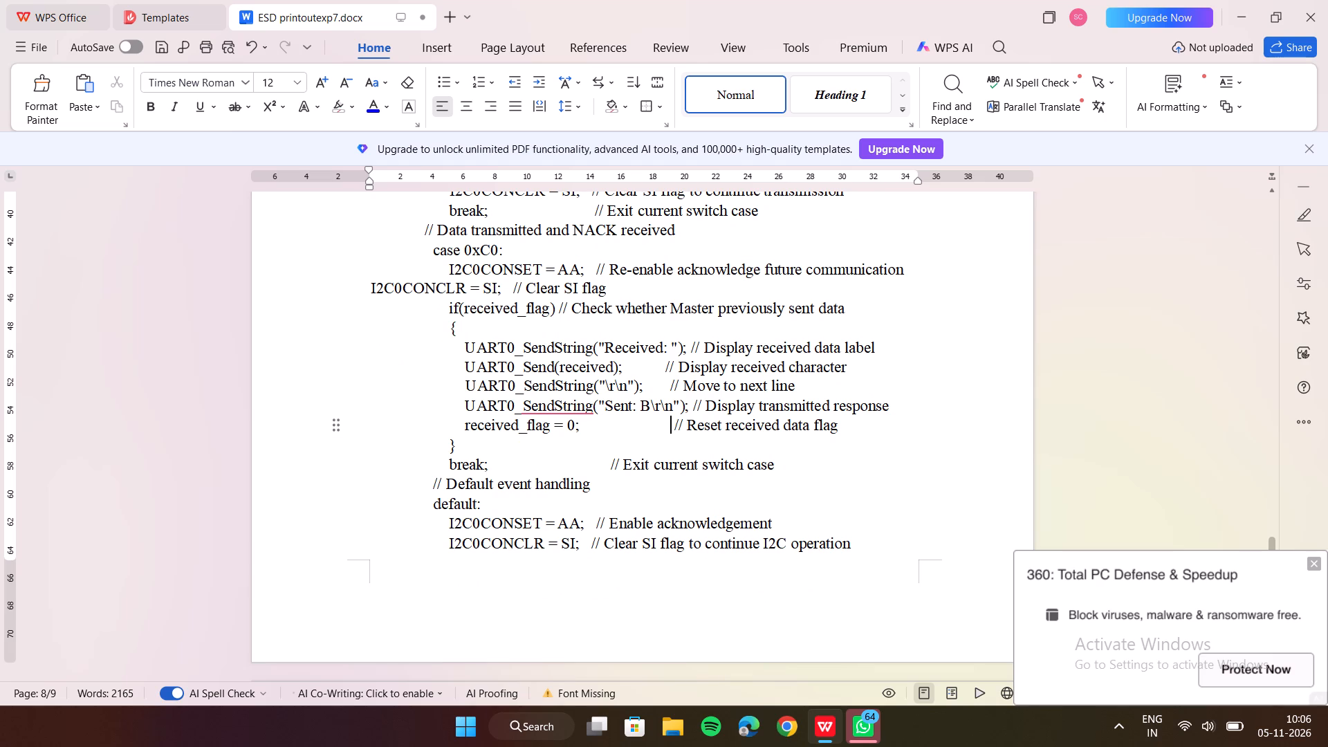
scroll(622, 466, down, 1)
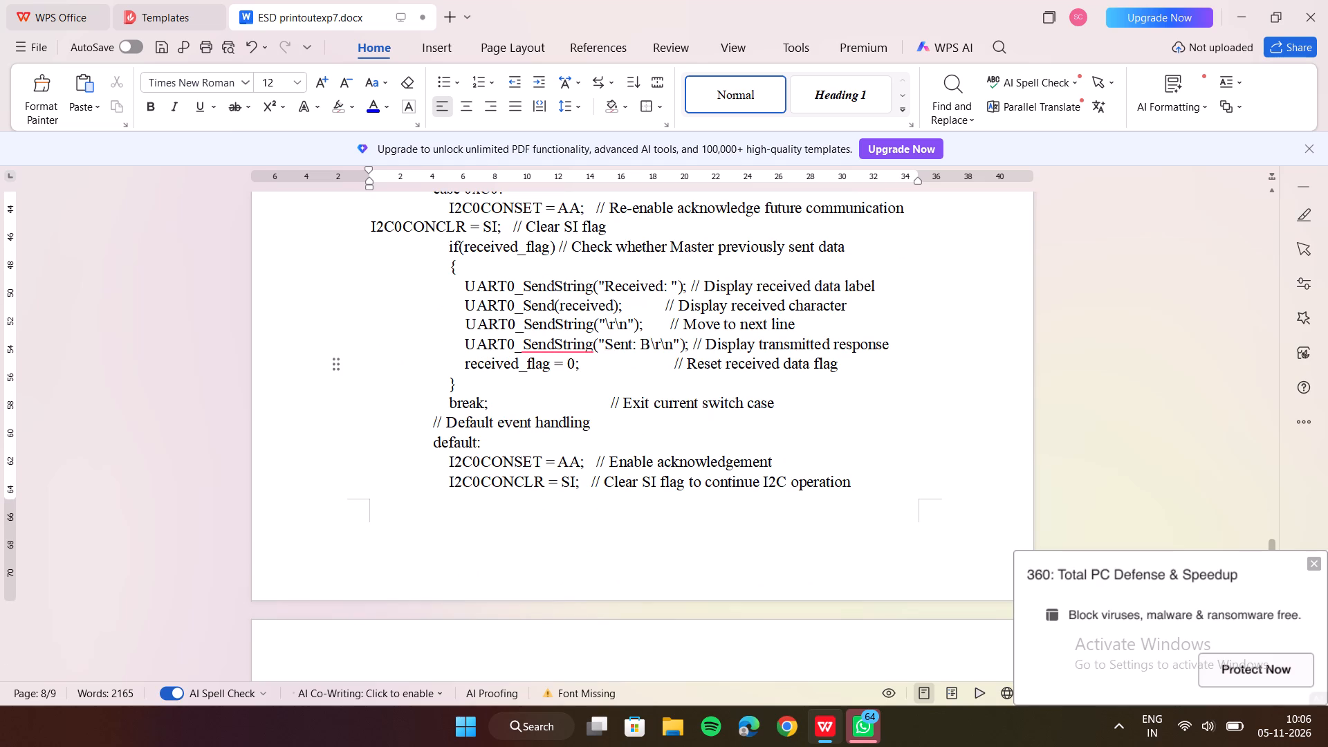
click(591, 477)
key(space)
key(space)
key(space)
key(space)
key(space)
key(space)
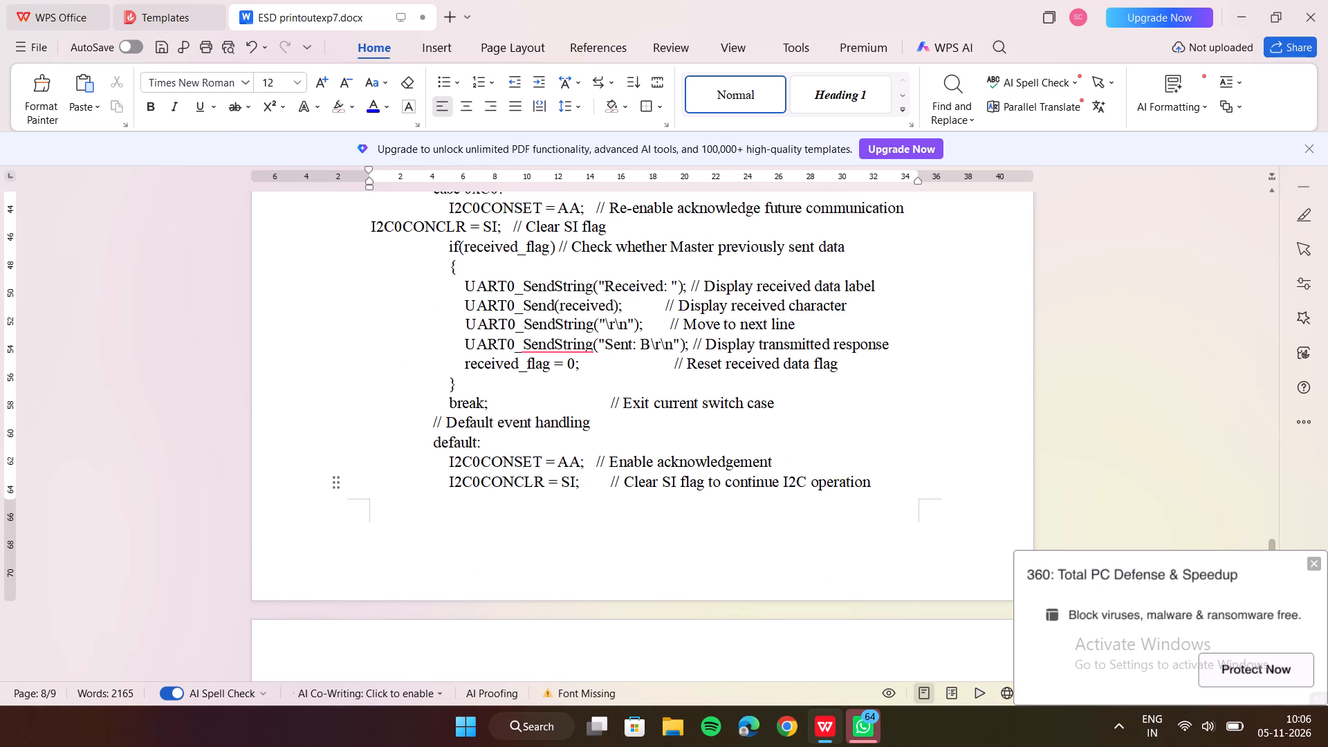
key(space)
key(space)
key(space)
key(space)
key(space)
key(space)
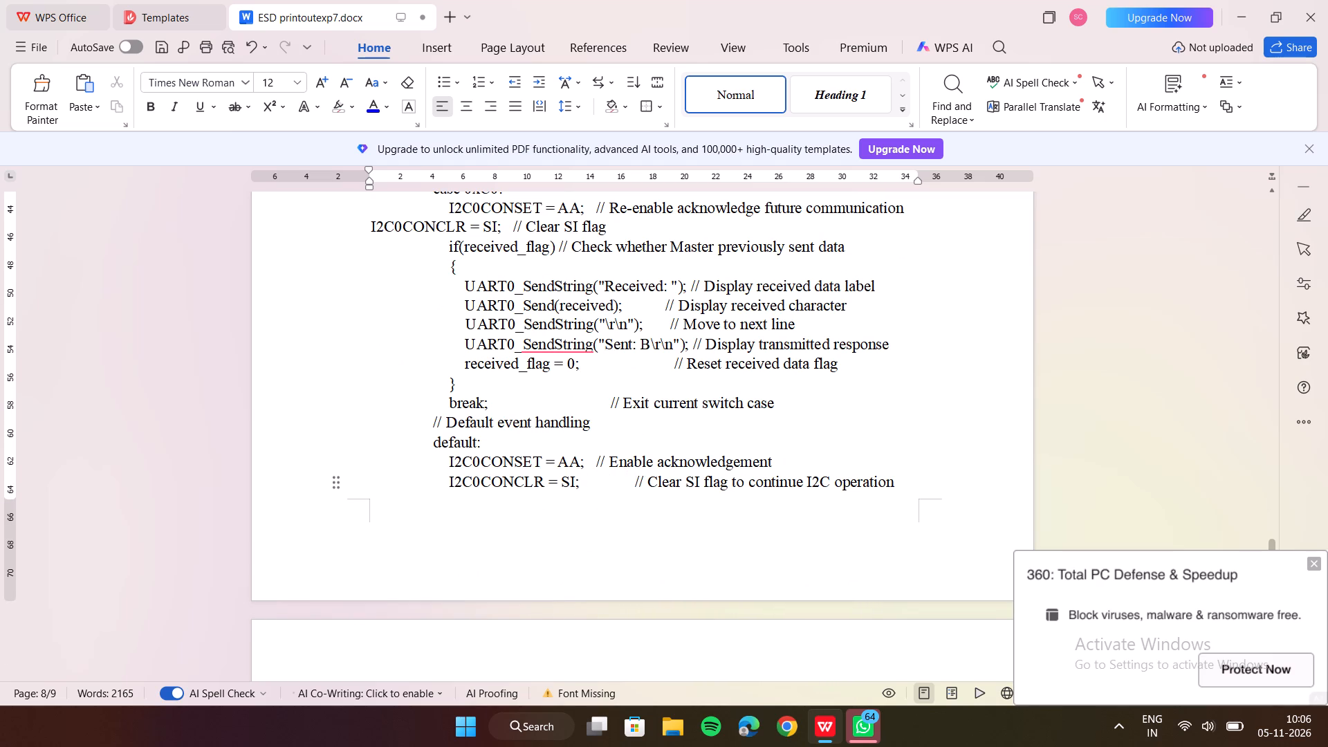
Move the "// Enable acknowledgement" comment in the default case across to line up with the comment on the line below.
click(597, 461)
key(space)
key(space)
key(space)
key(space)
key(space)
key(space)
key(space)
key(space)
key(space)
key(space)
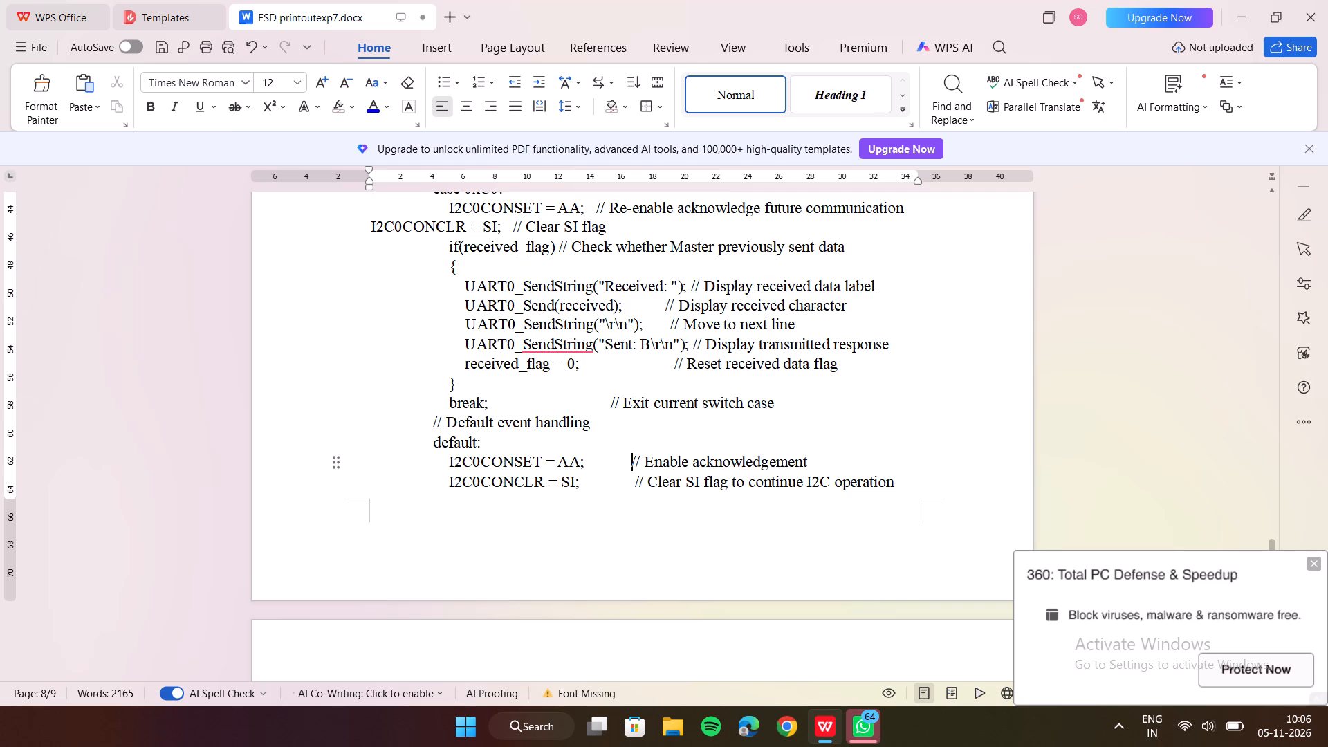
Delete the surplus blank lines between the circuit diagram image and the "Simulation results :-" heading on page 9.
scroll(597, 461, down, 4)
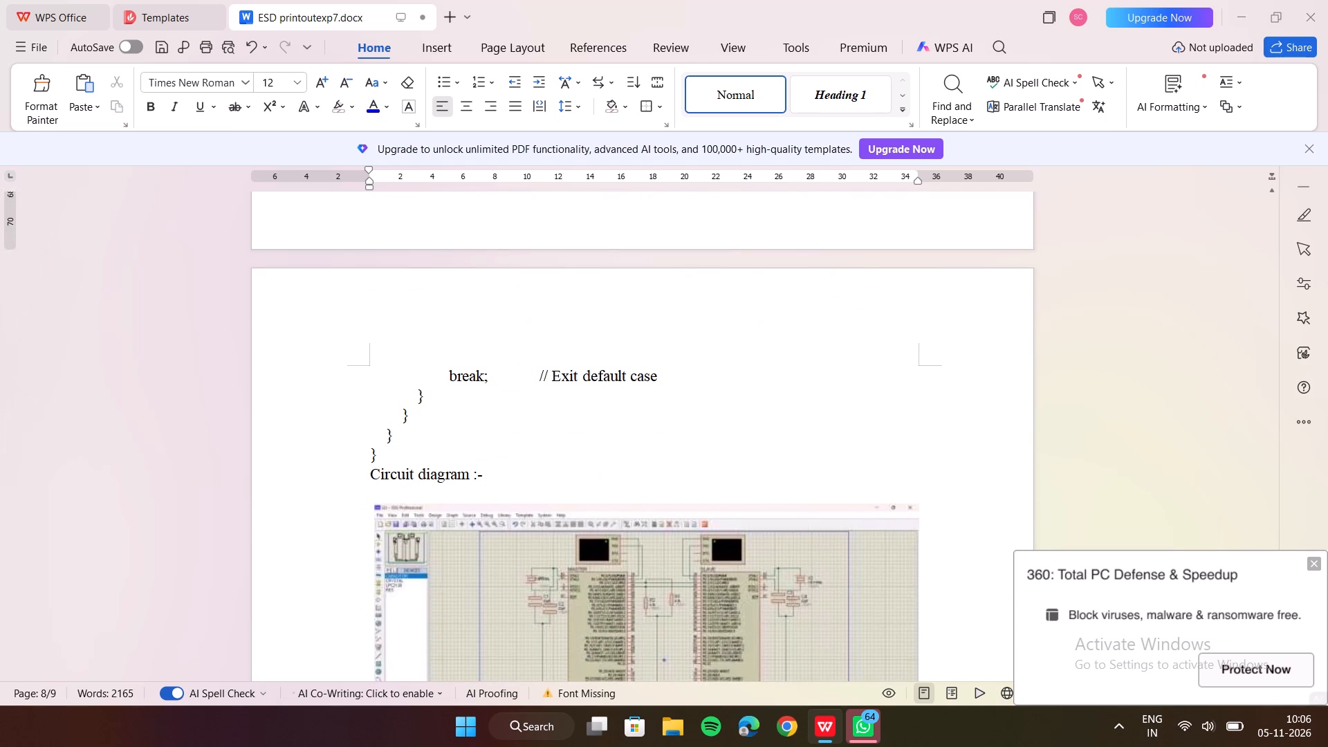
scroll(597, 461, up, 1)
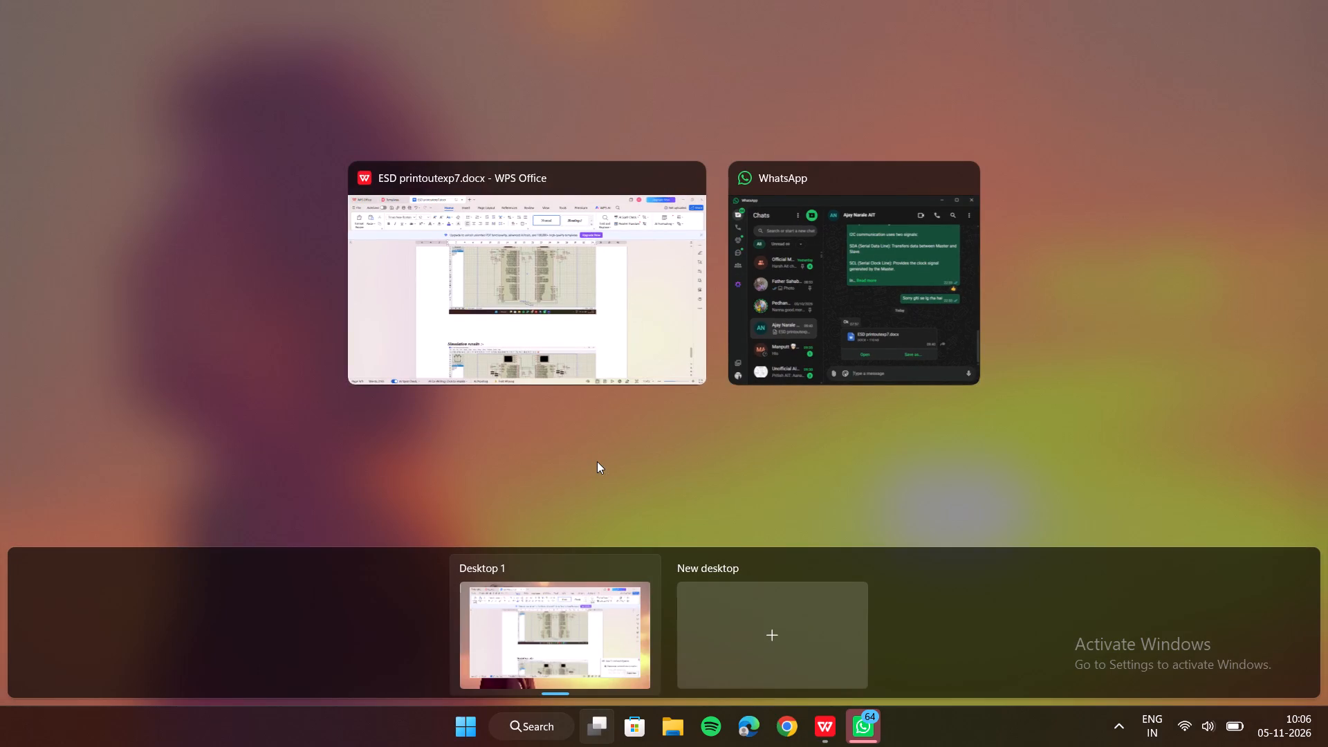
click(598, 308)
scroll(684, 442, down, 2)
click(413, 367)
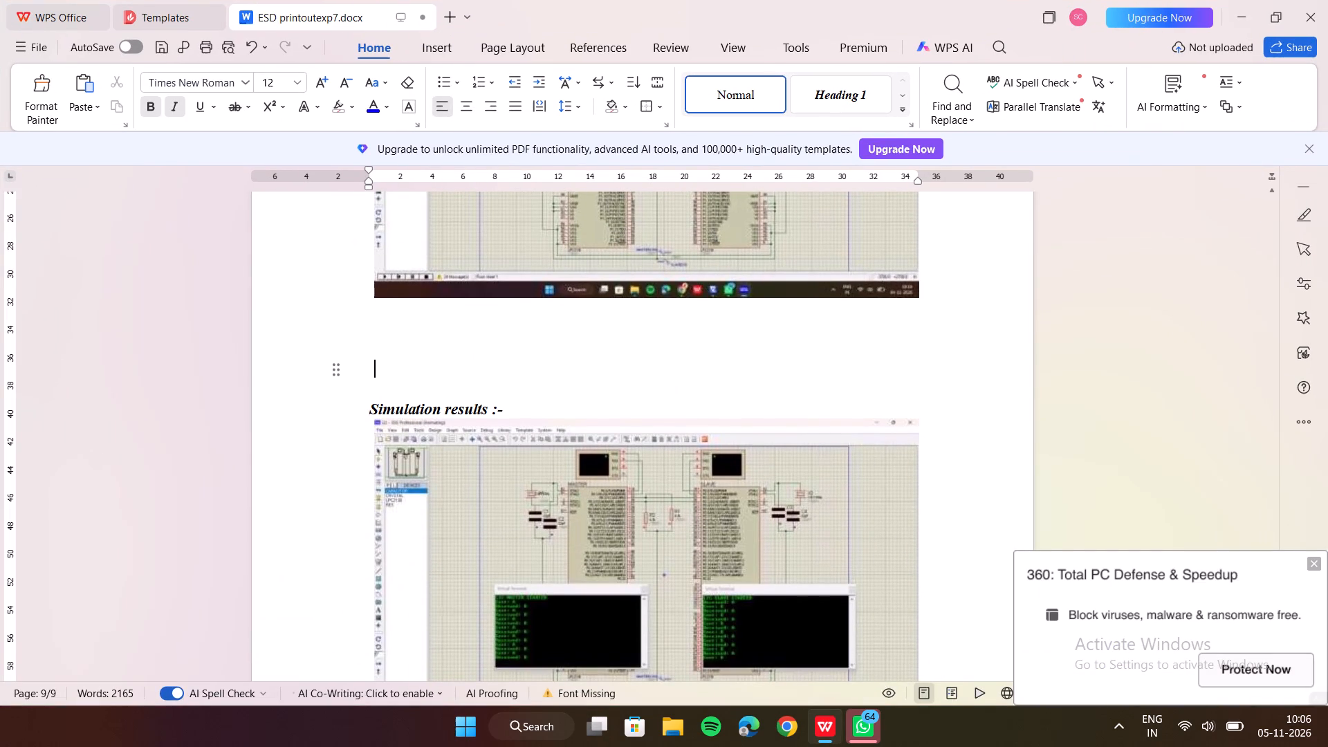
key(BackSpace)
key(BackSpace)
key(BackSpace)
key(BackSpace)
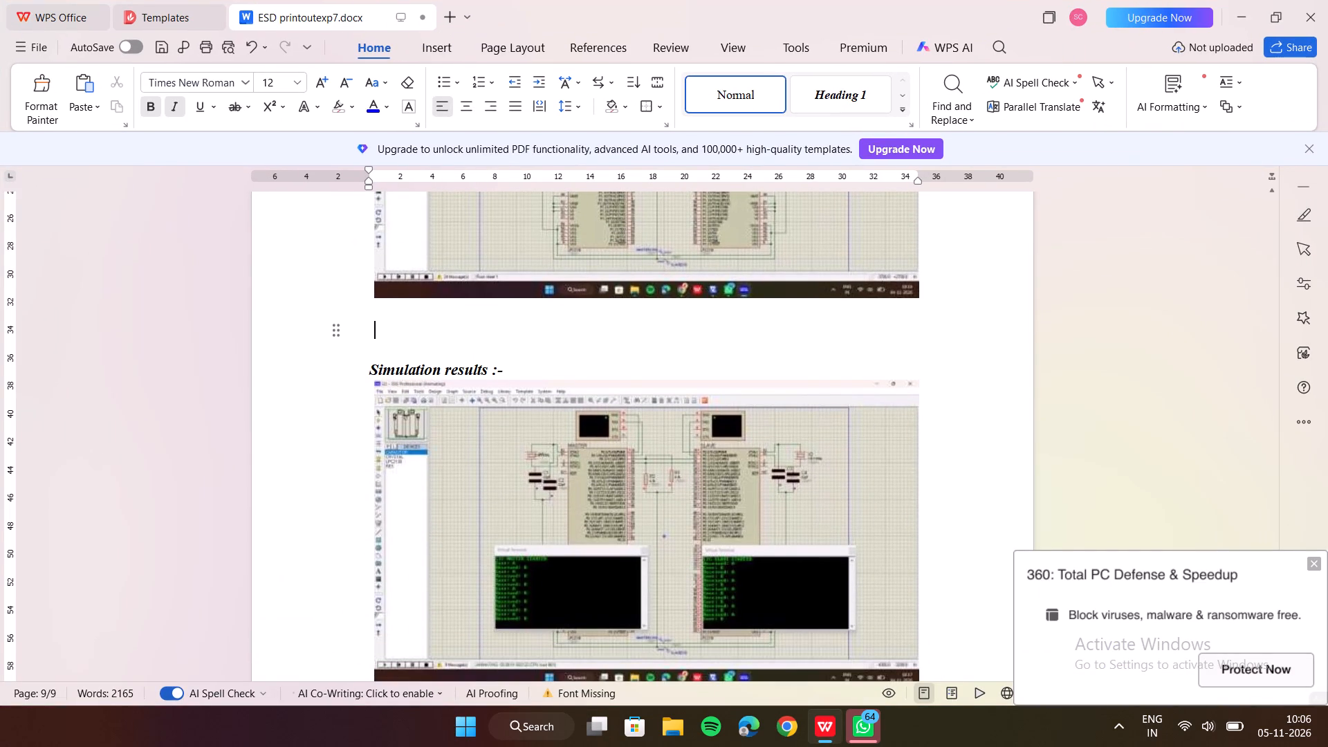
key(BackSpace)
key(BackSpace)
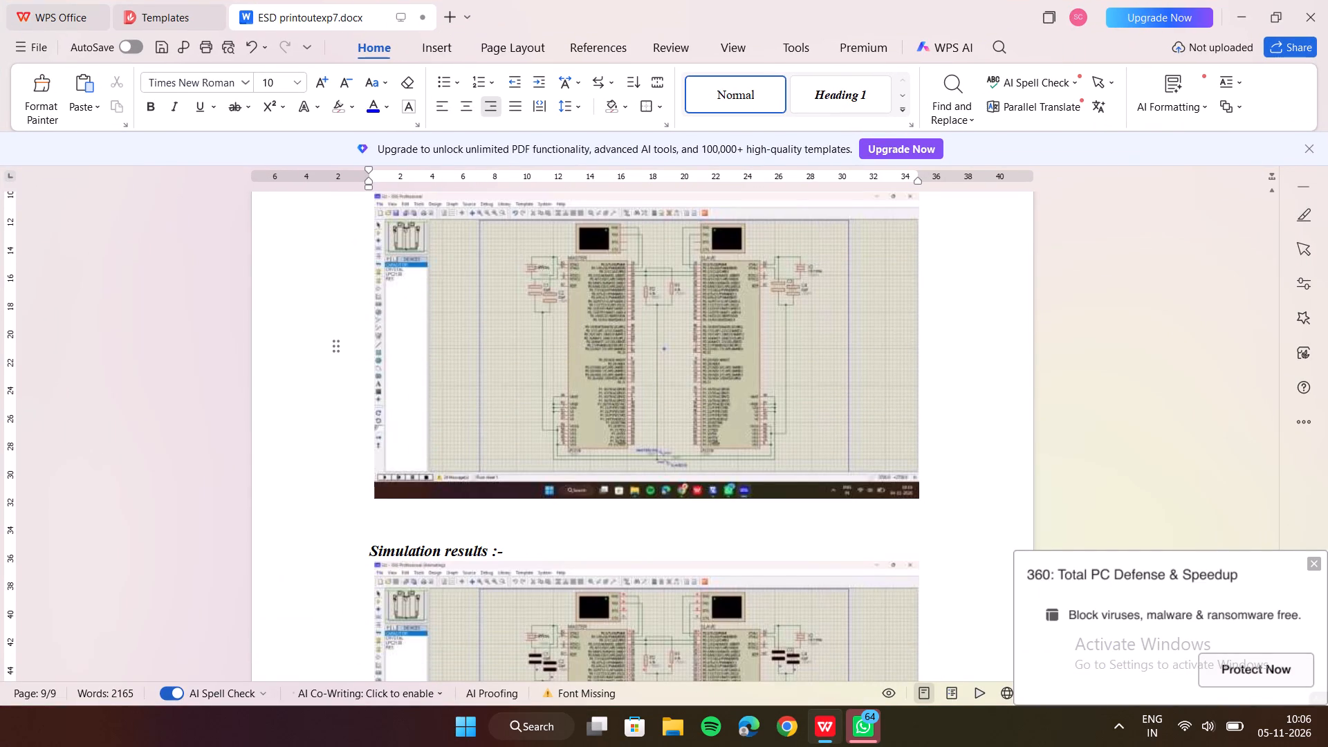
Switch to File Explorer and copy Screenshot (600).png from the Screenshots folder in Pictures, dismissing the 360 pop-up ad.
click(589, 289)
click(674, 726)
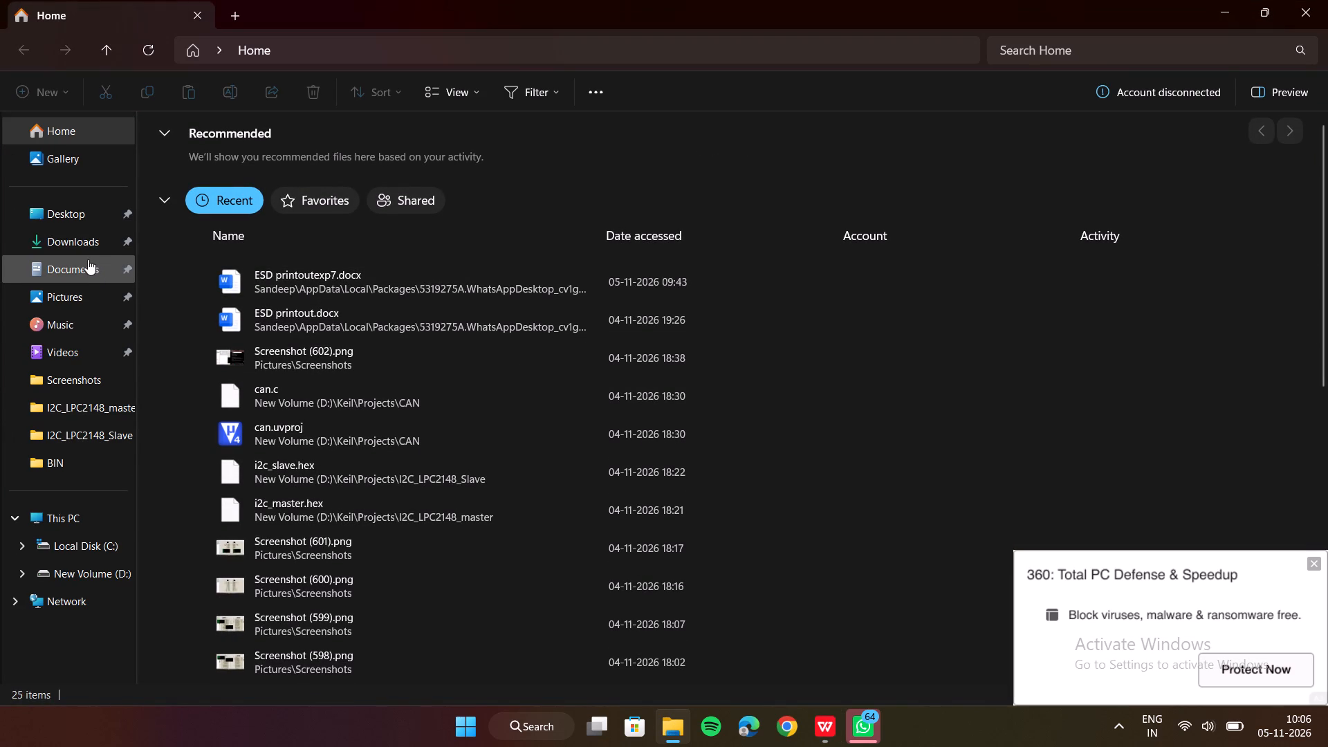
double_click(71, 301)
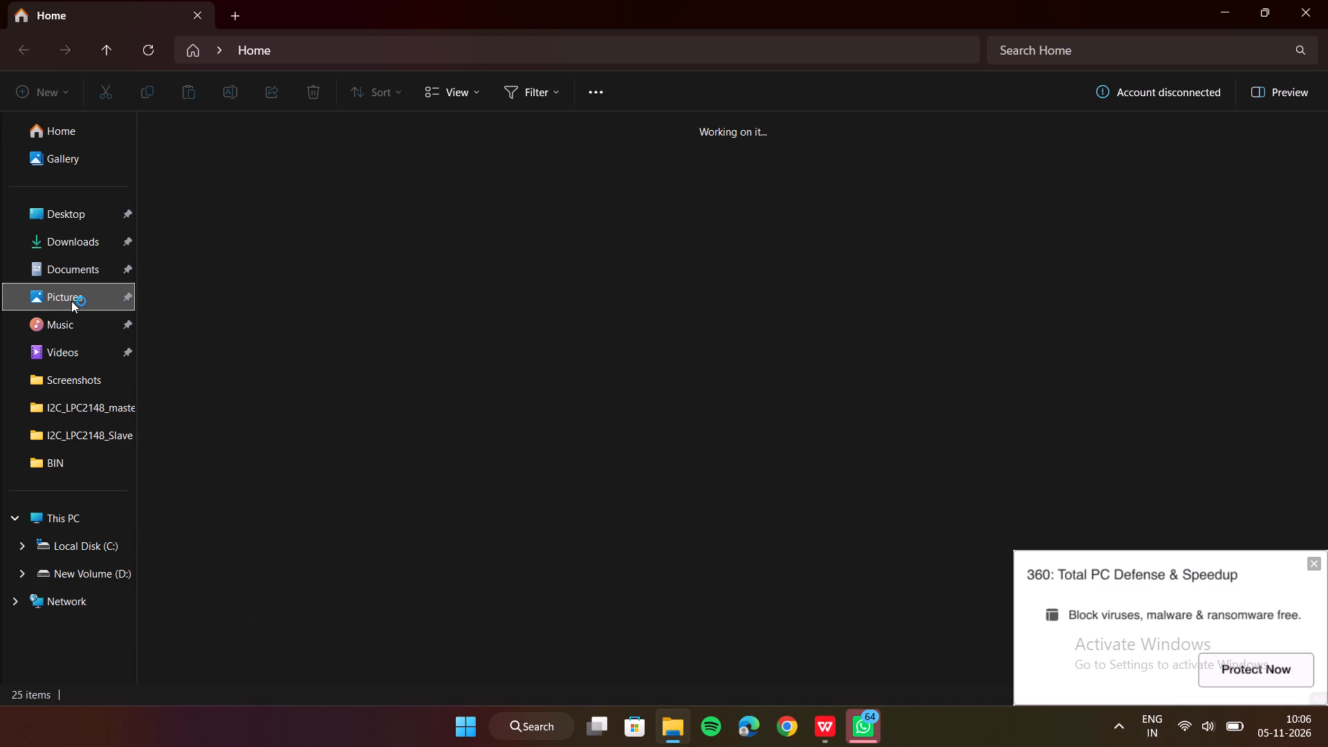
double_click(409, 181)
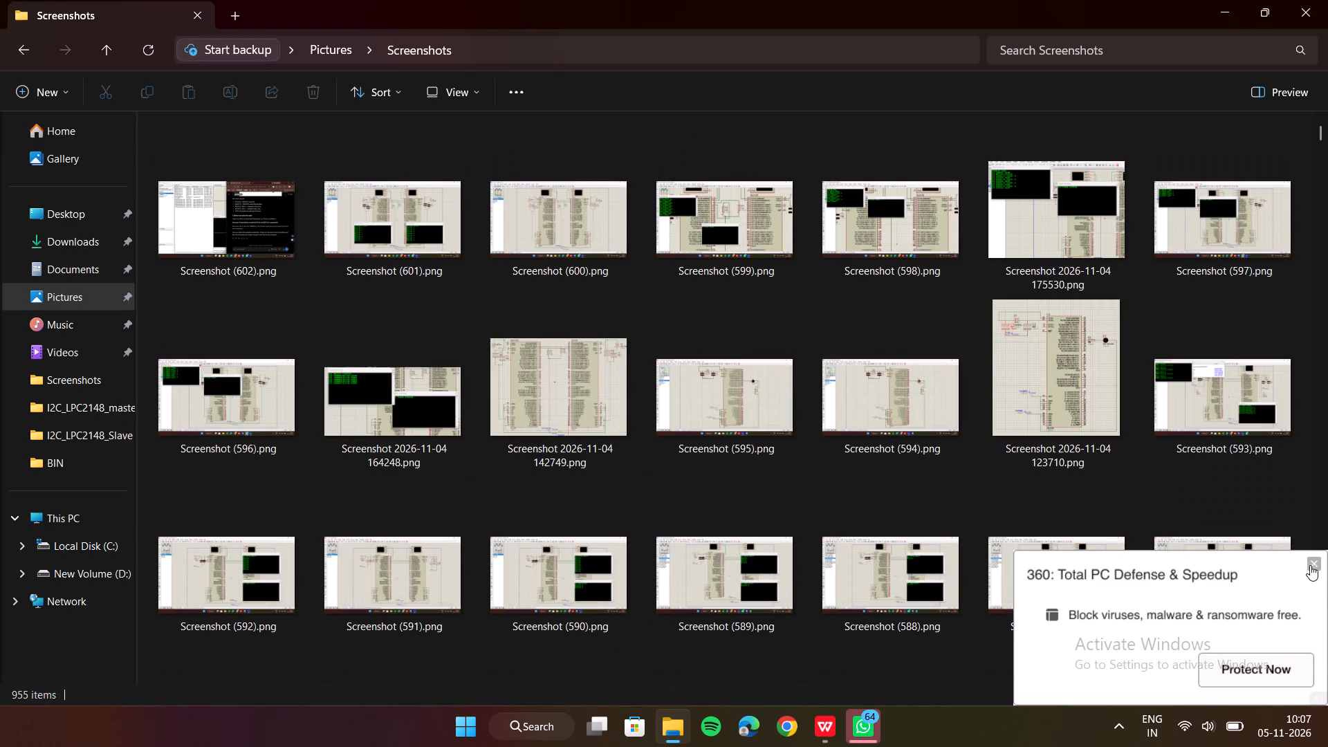
click(1310, 561)
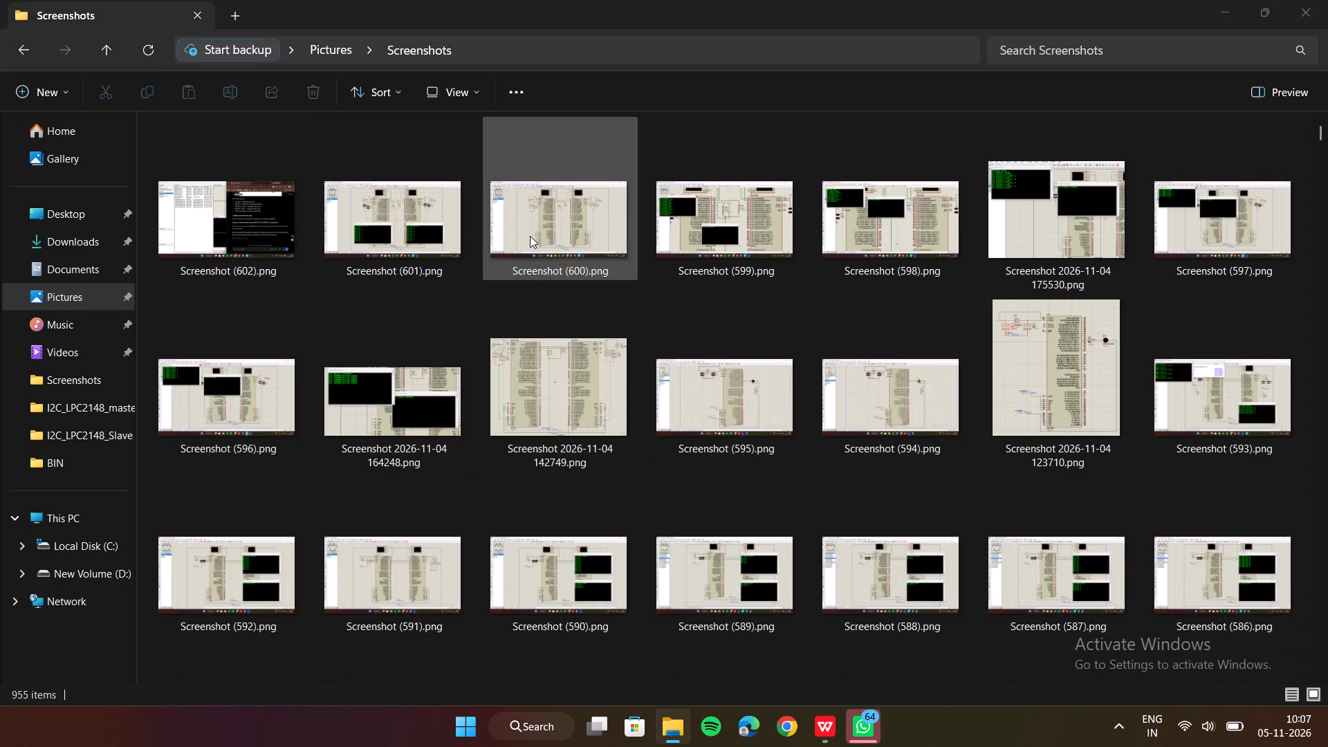
click(530, 236)
key(ctrl+c)
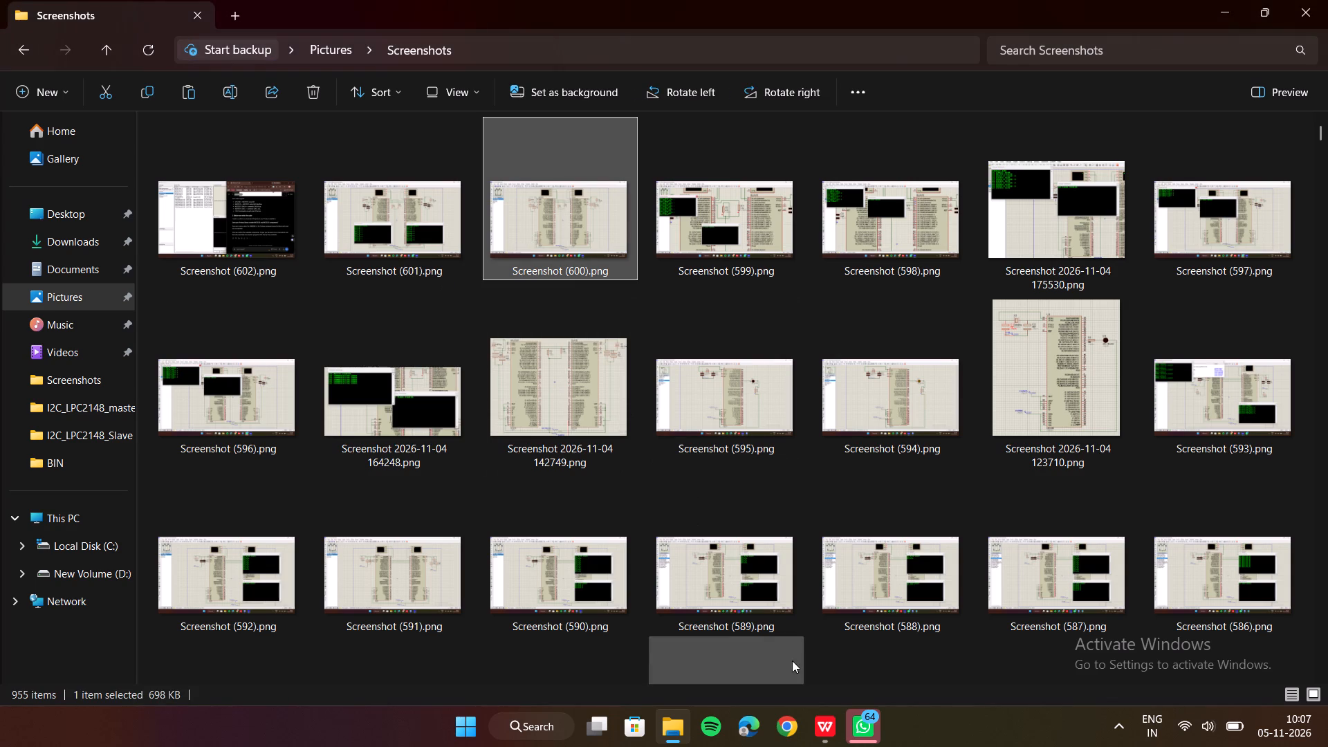
Replace the circuit picture above the "Simulation results" heading with the copied Screenshot (600).png.
click(821, 730)
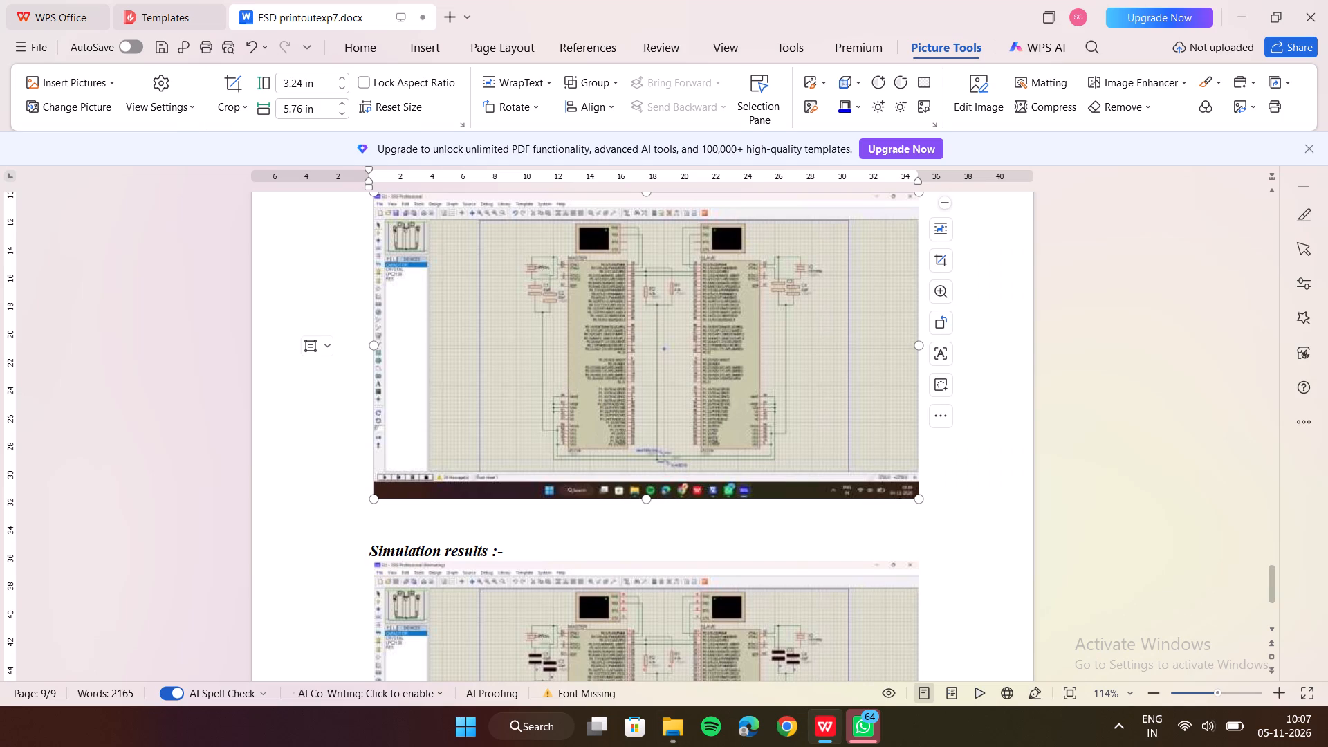
click(679, 416)
key(ctrl+v)
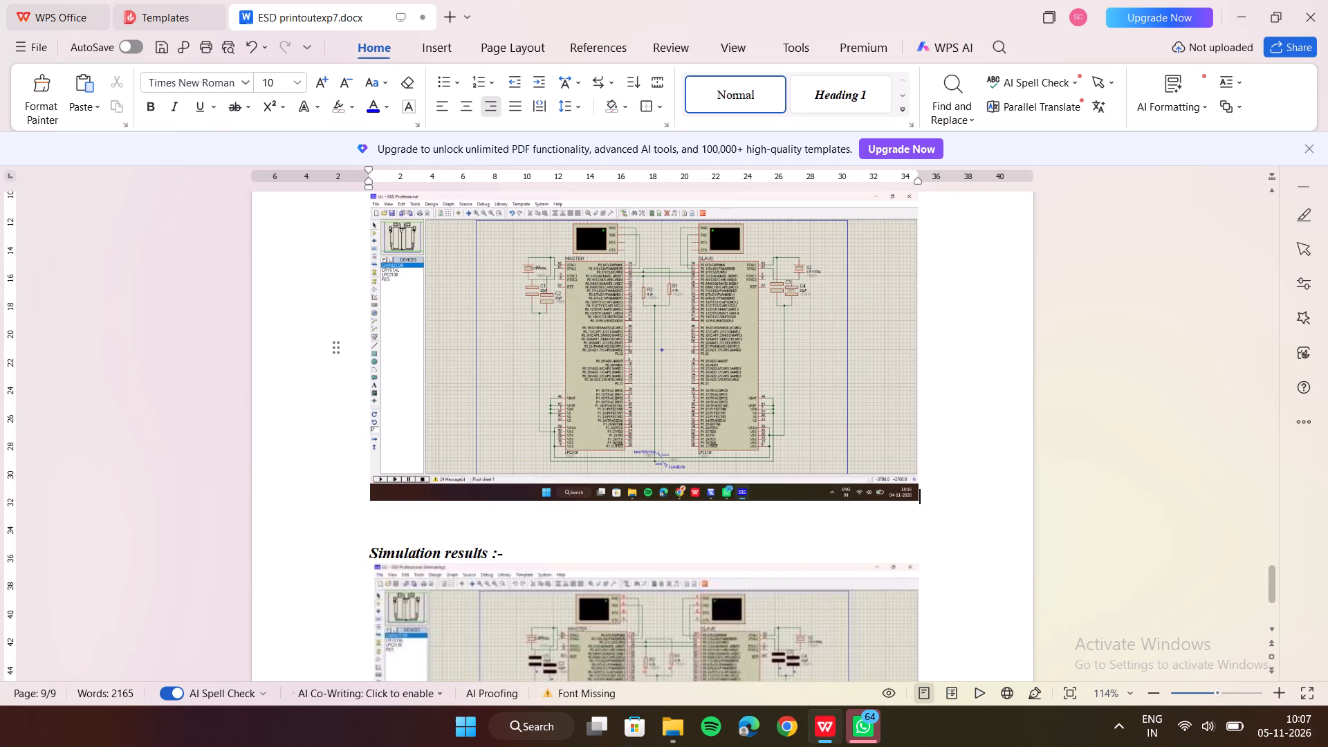
Replace the picture under "Simulation results" with Screenshot (601).png from the Screenshots folder.
scroll(672, 446, down, 2)
click(651, 520)
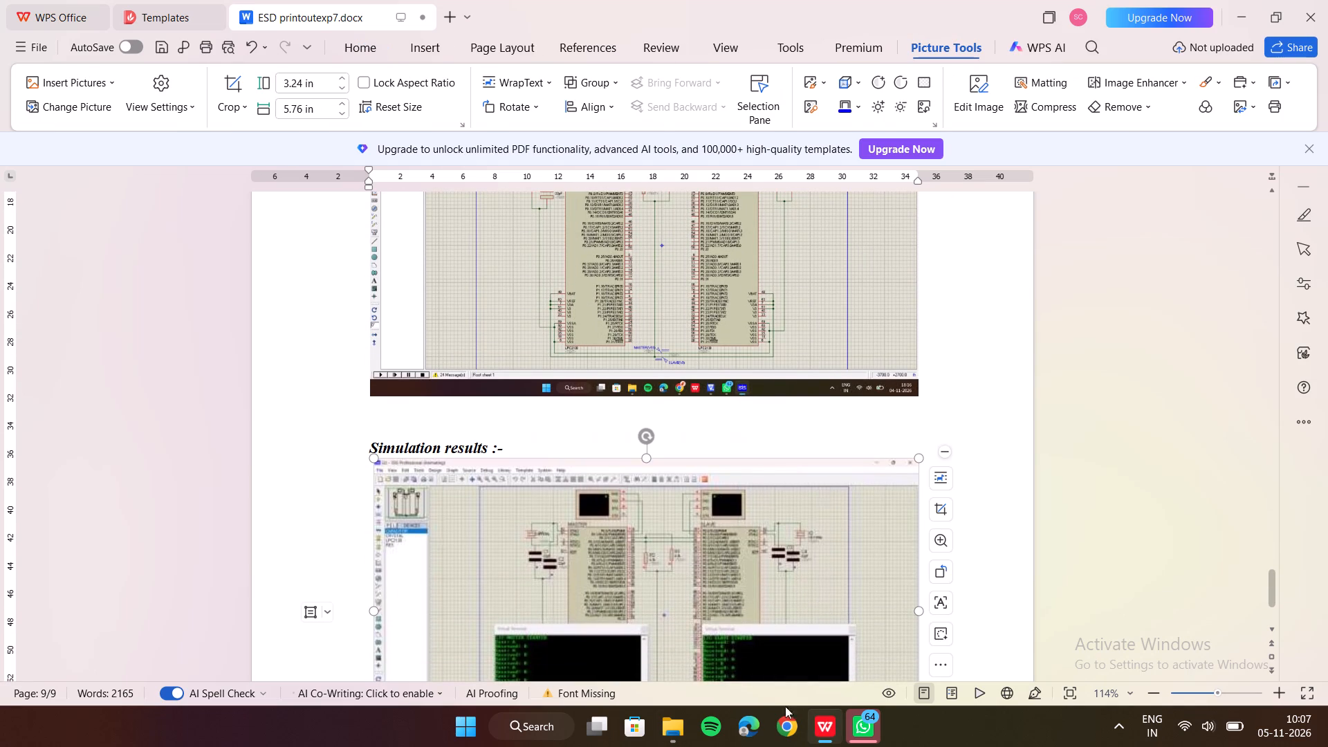
click(824, 743)
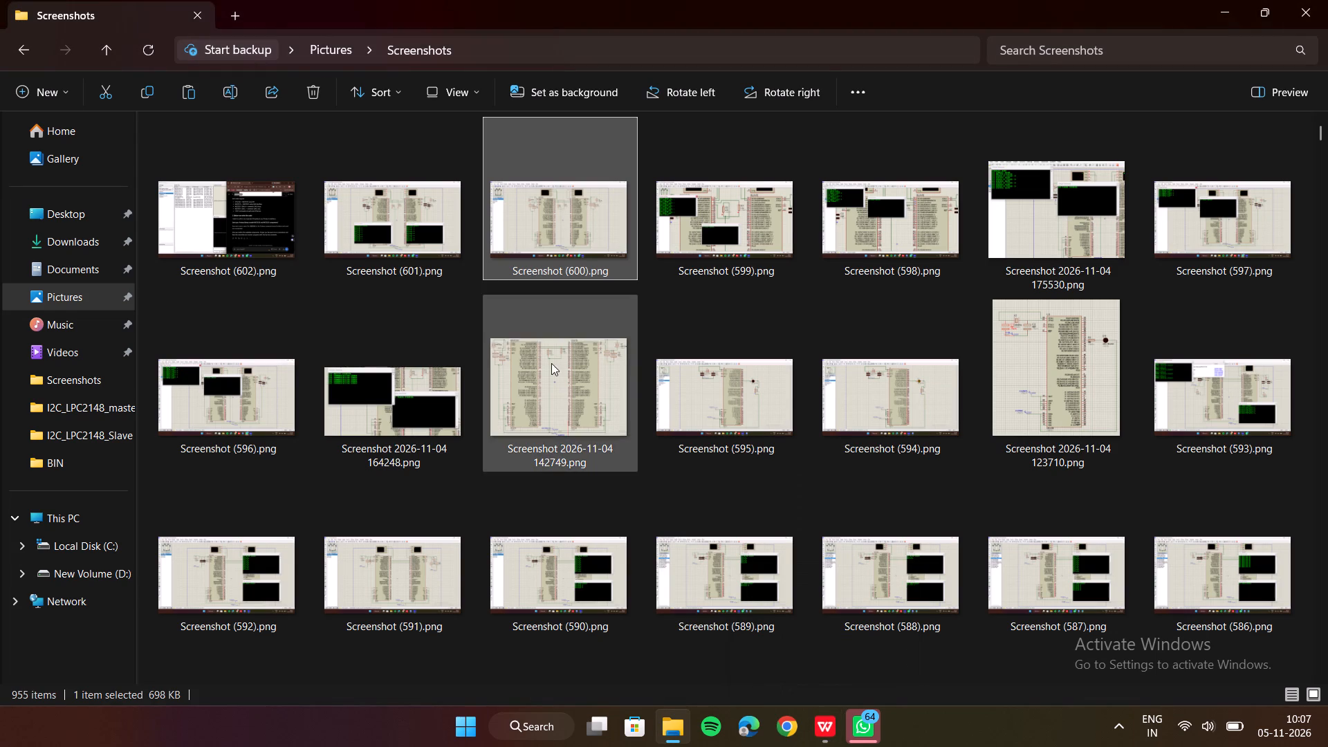
click(400, 252)
key(ctrl+c)
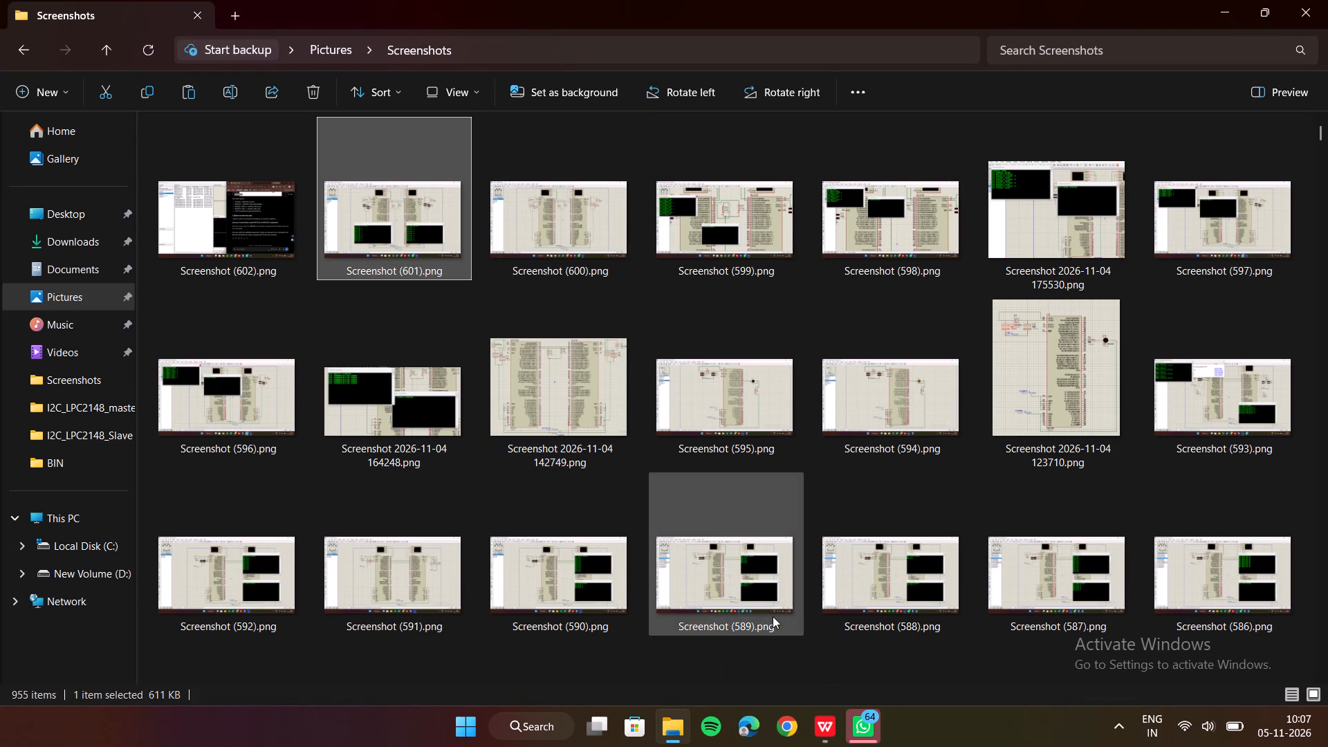
click(818, 710)
click(721, 488)
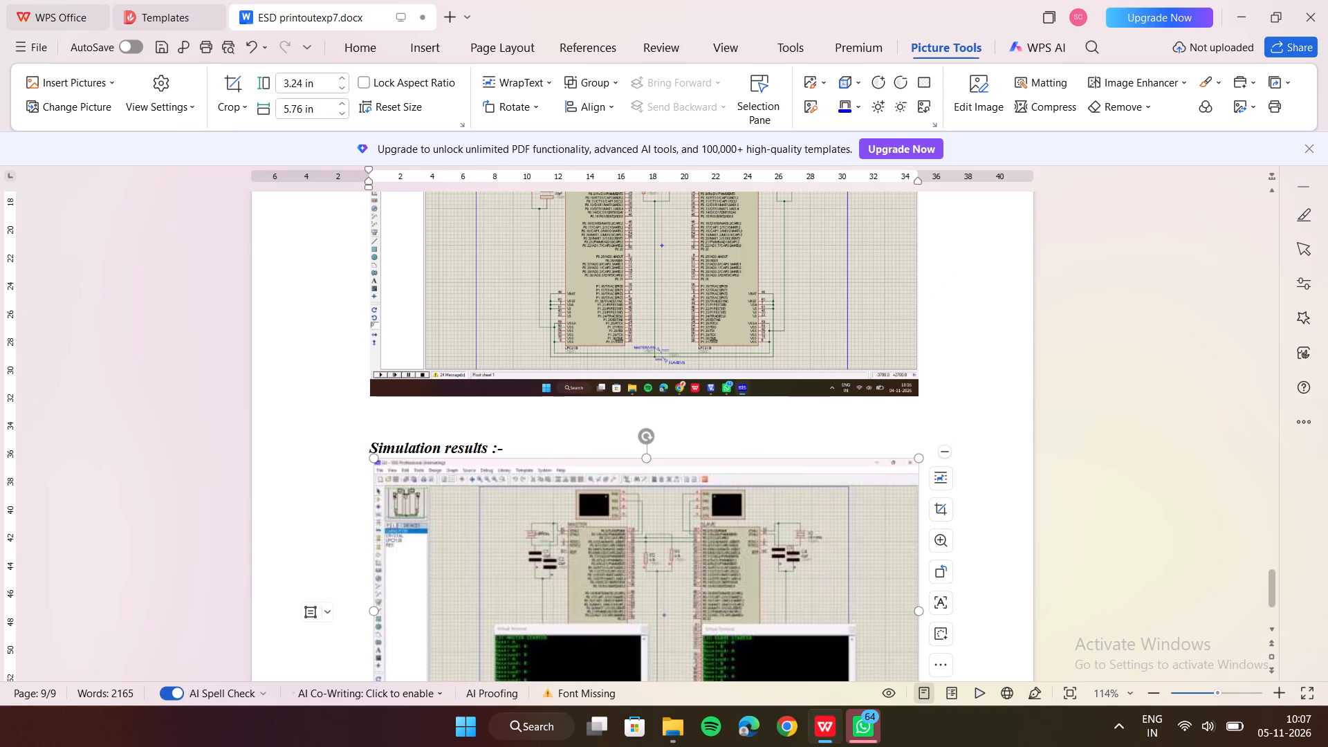
key(ctrl+v)
Save the ESD printoutexp7 document.
scroll(721, 488, up, 1)
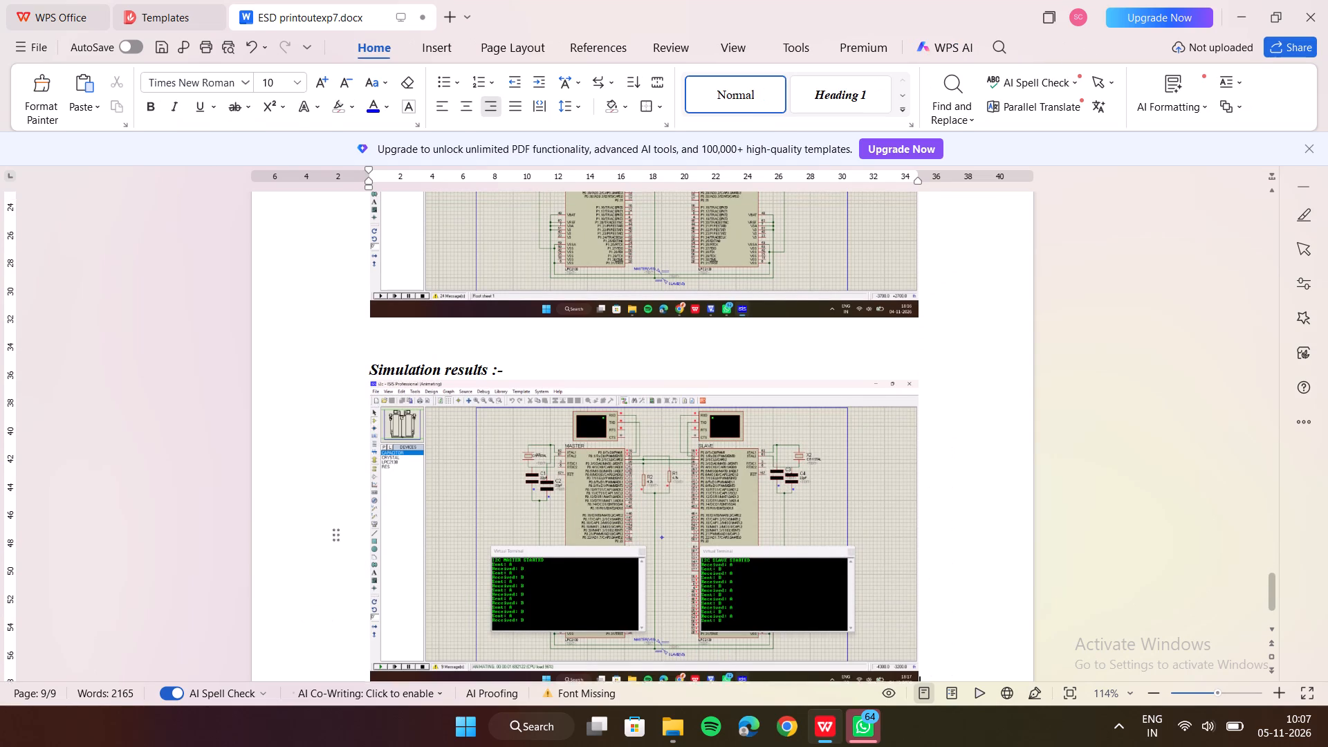
scroll(721, 488, up, 1)
key(ctrl+s)
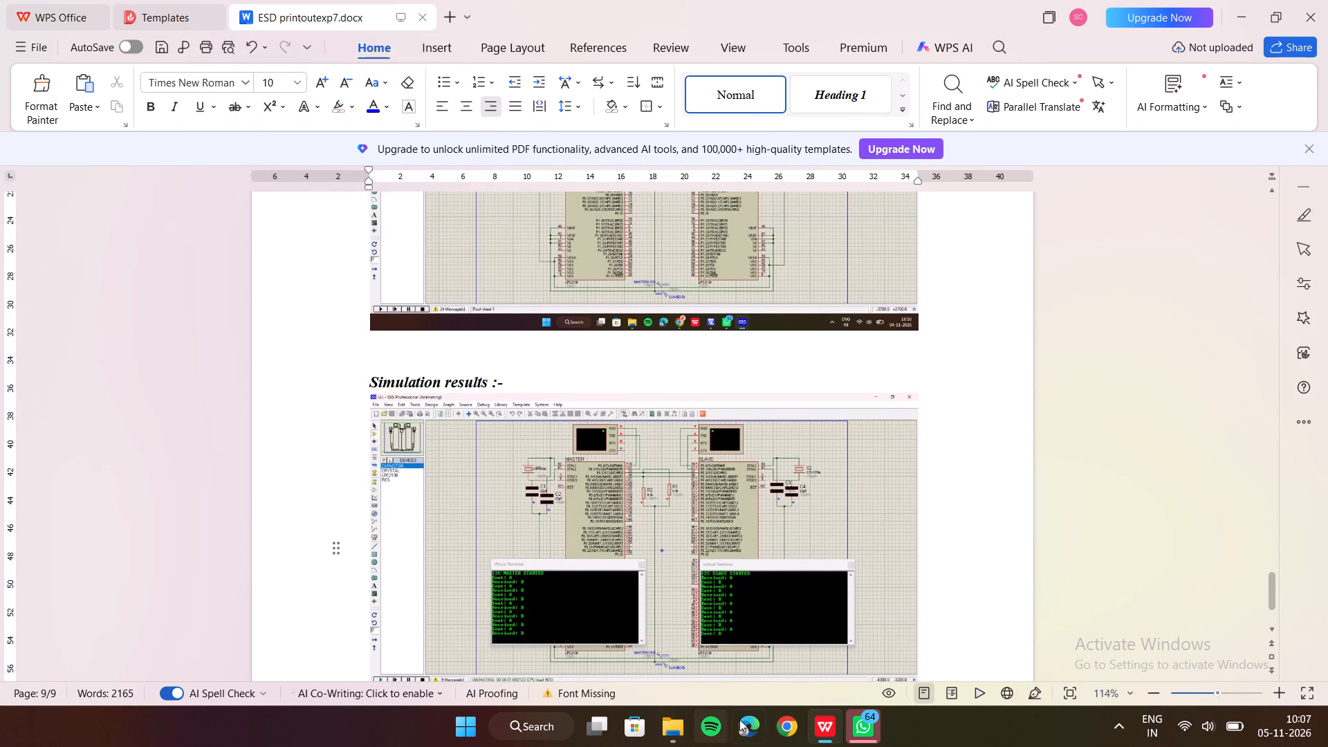
Switch to Chrome and open the iLovePDF homepage.
double_click(788, 739)
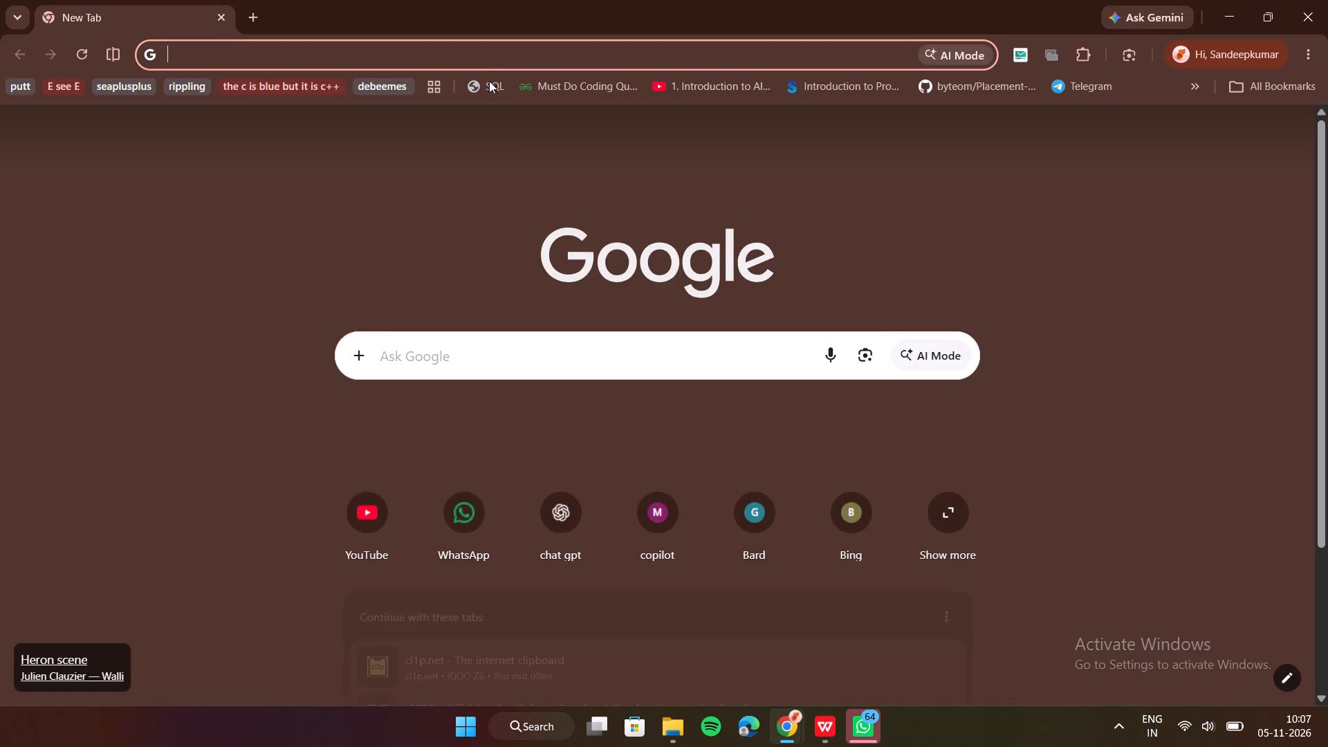
click(479, 54)
text(ilovepdf)
key(Return)
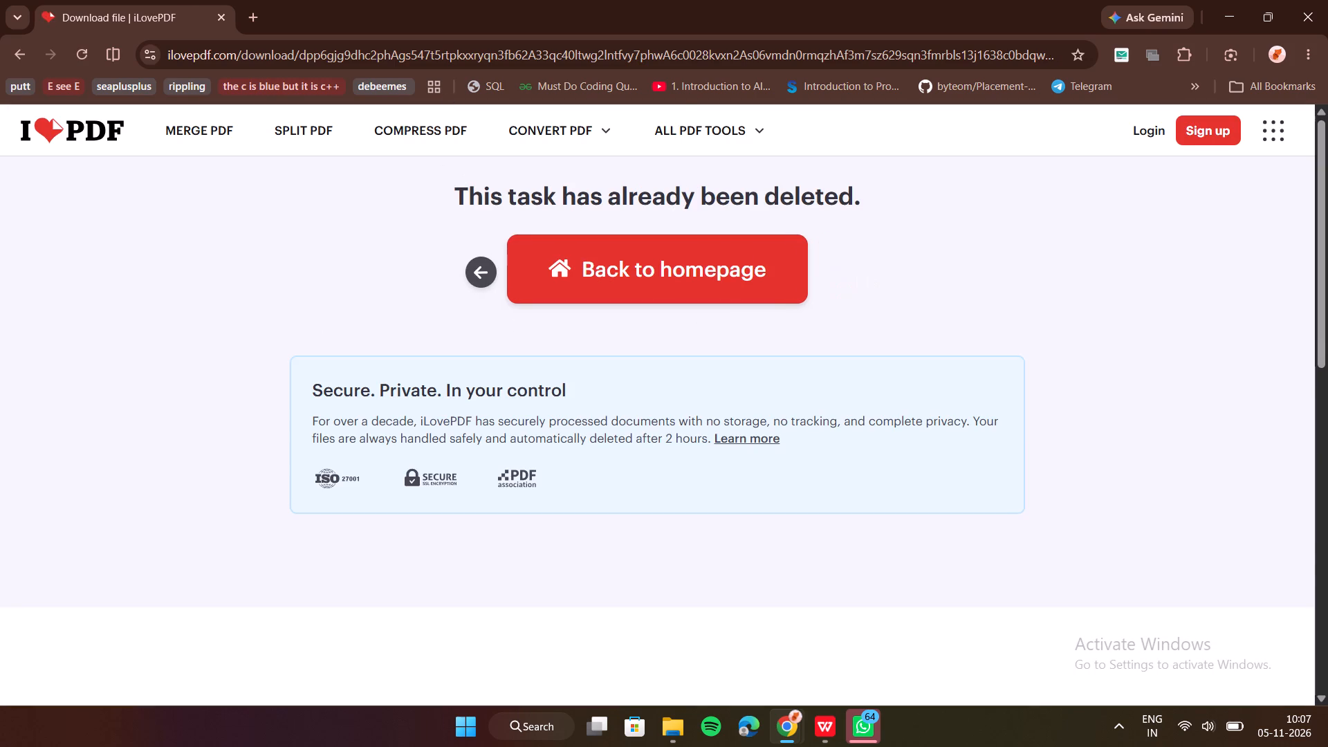
click(551, 269)
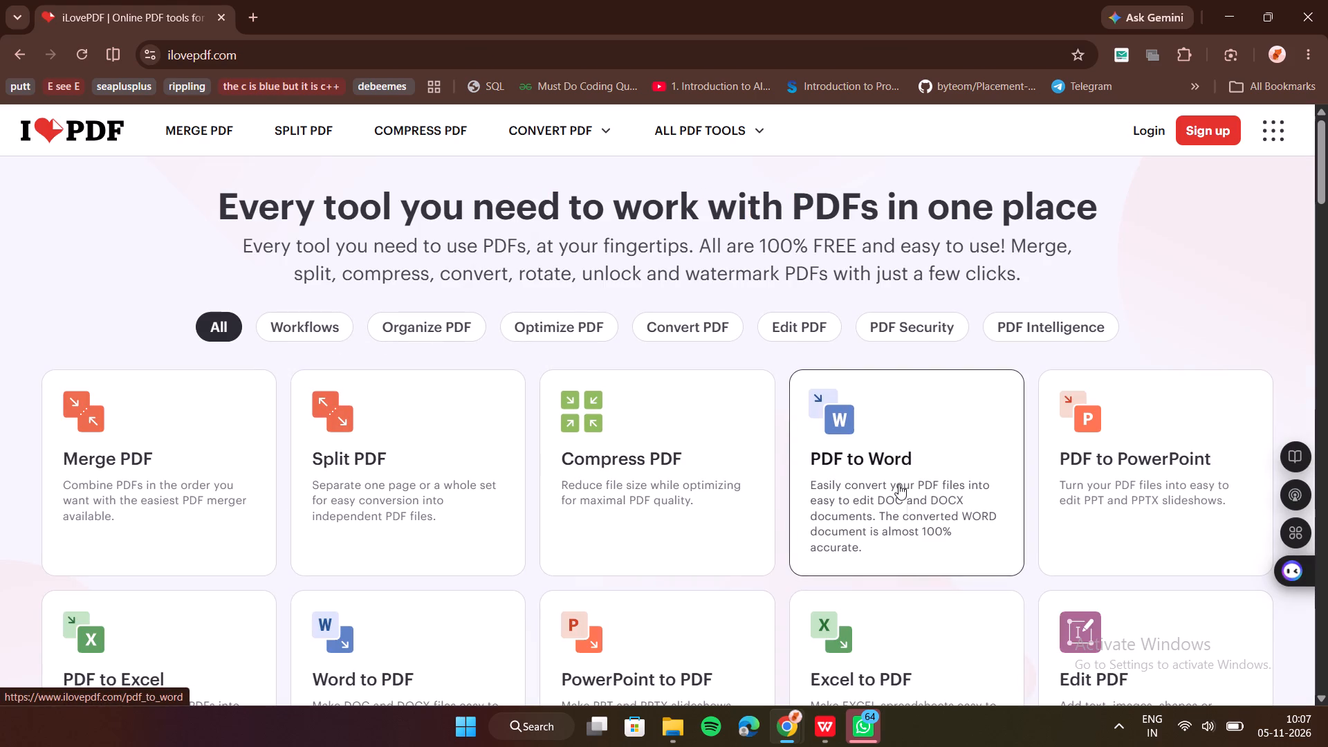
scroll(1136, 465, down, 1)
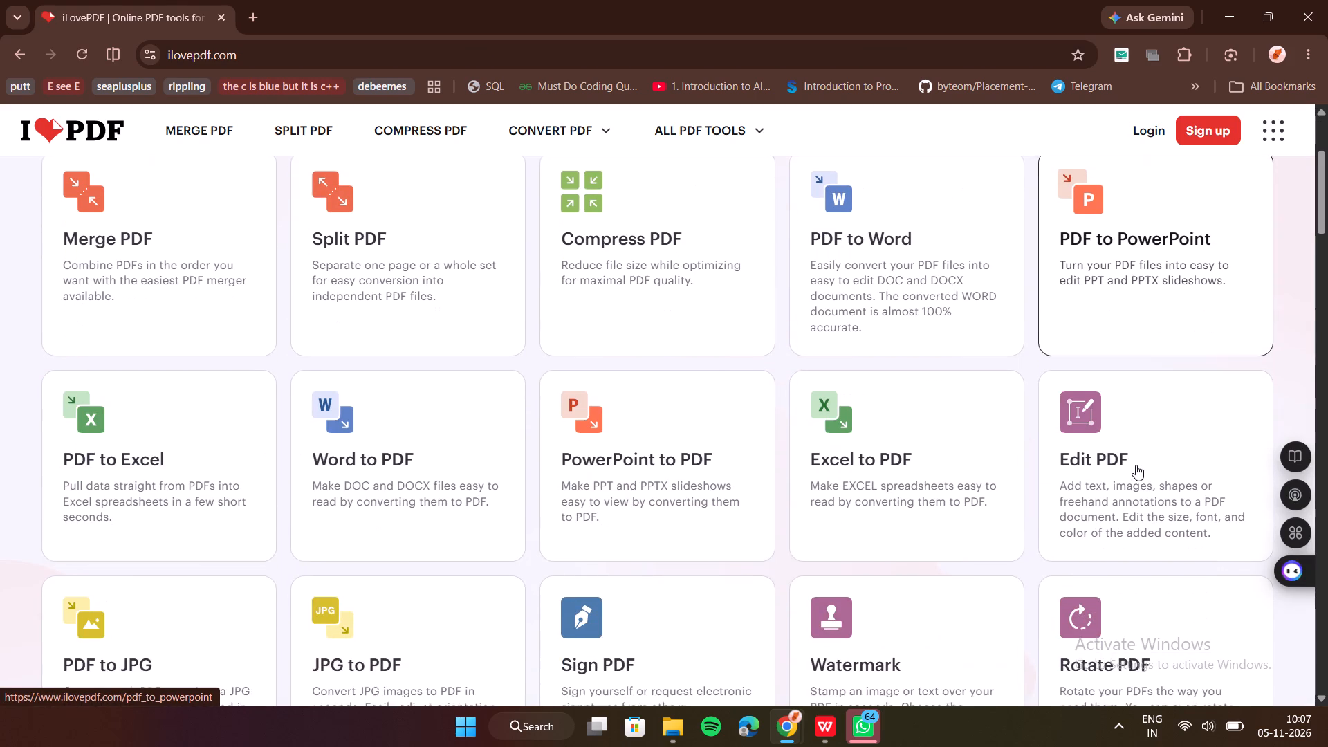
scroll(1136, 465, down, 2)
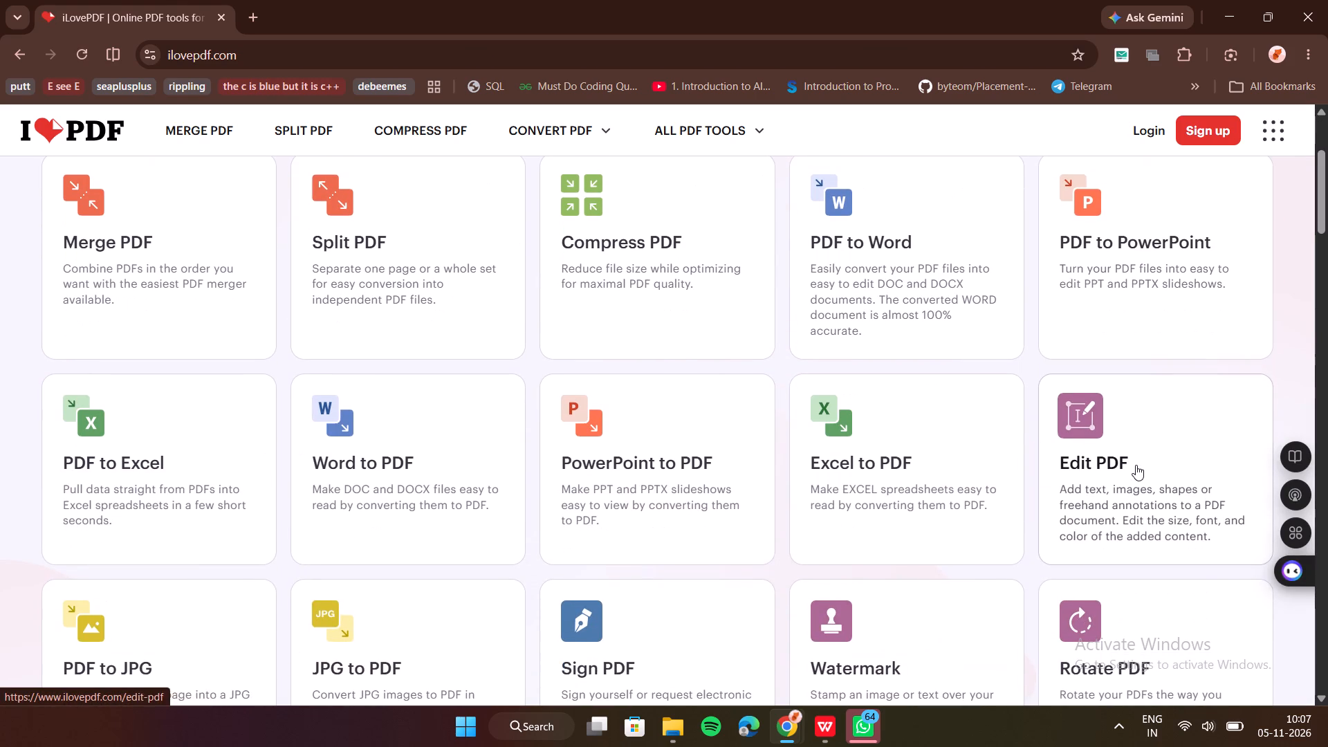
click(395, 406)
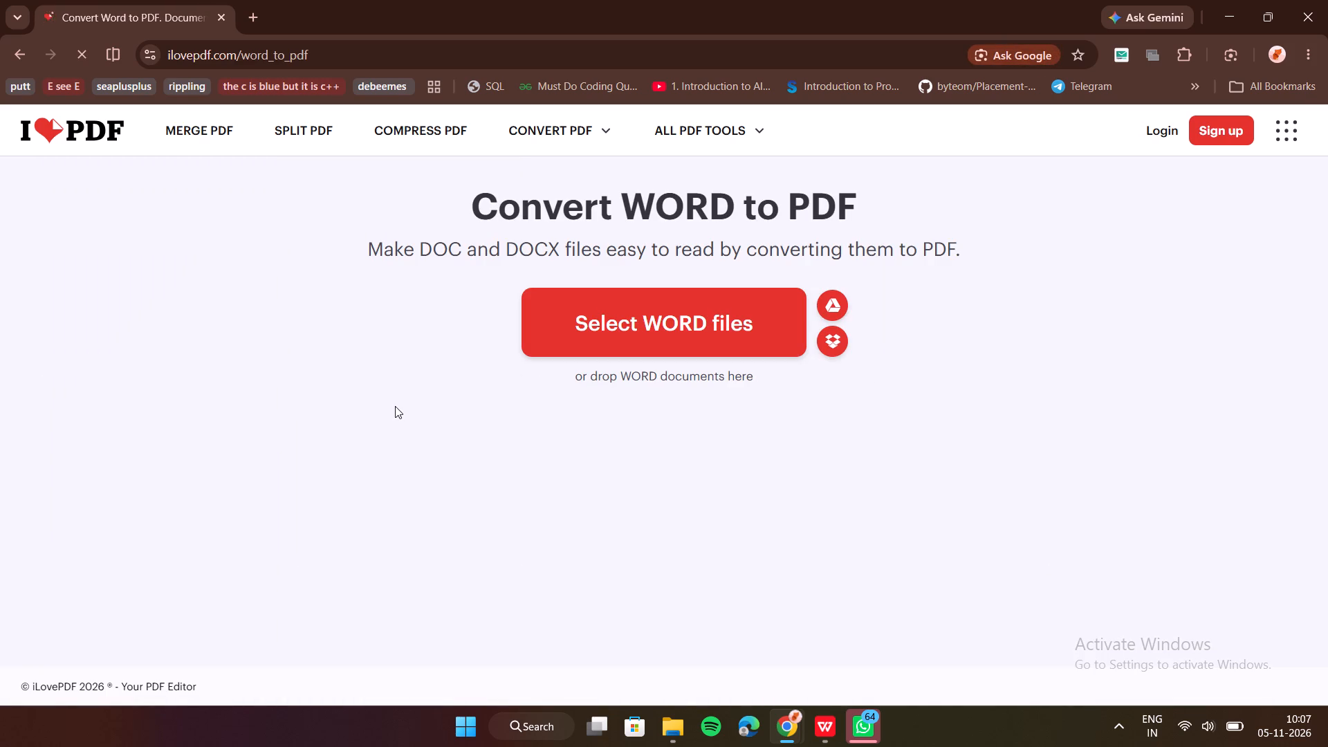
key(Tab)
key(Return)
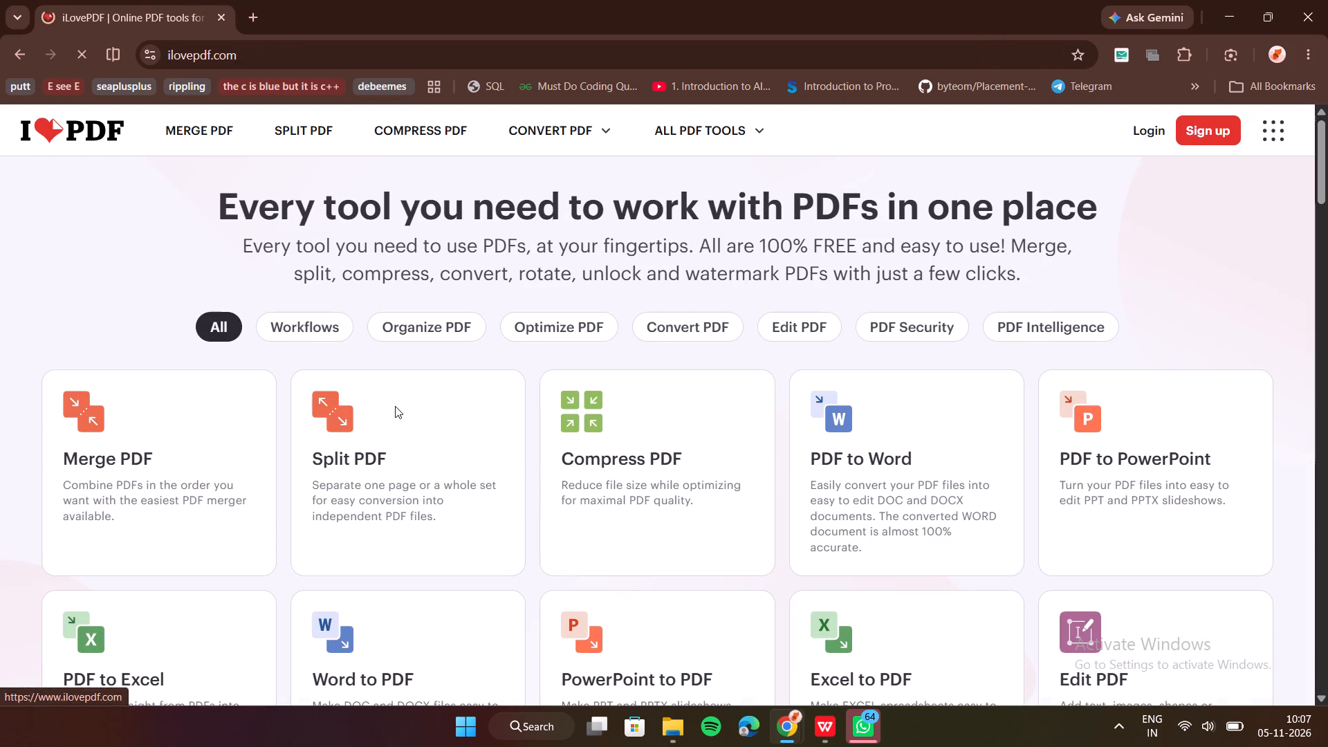
Convert ESD printoutexp7.docx to PDF with iLovePDF's Word to PDF tool.
scroll(395, 406, down, 2)
click(391, 472)
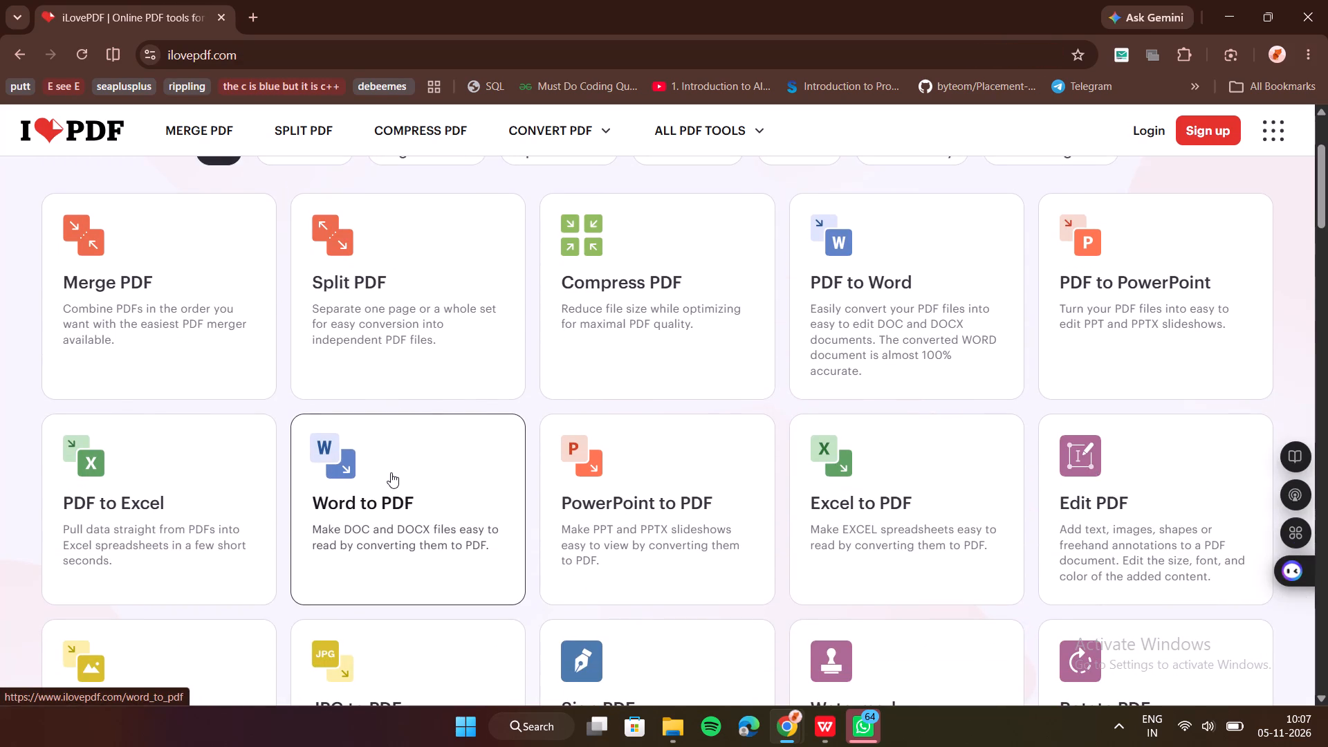
click(654, 333)
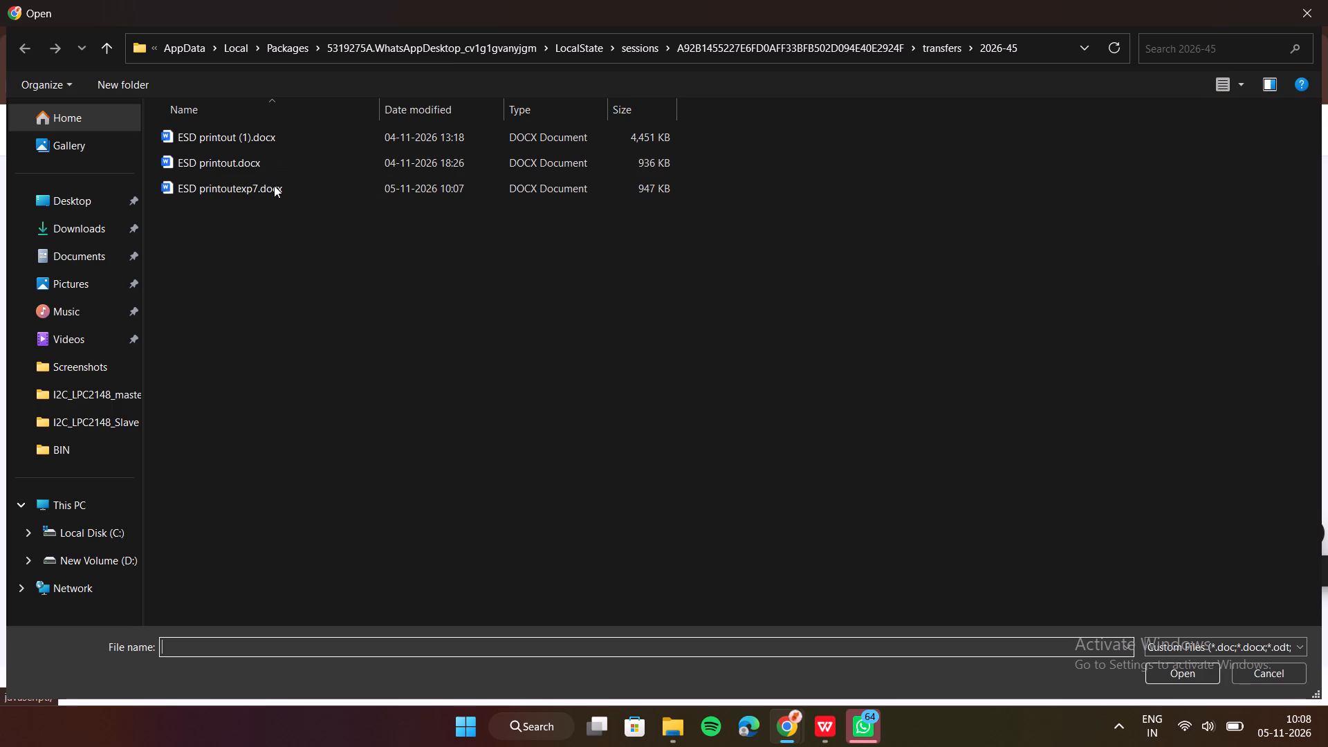
click(274, 185)
double_click(274, 185)
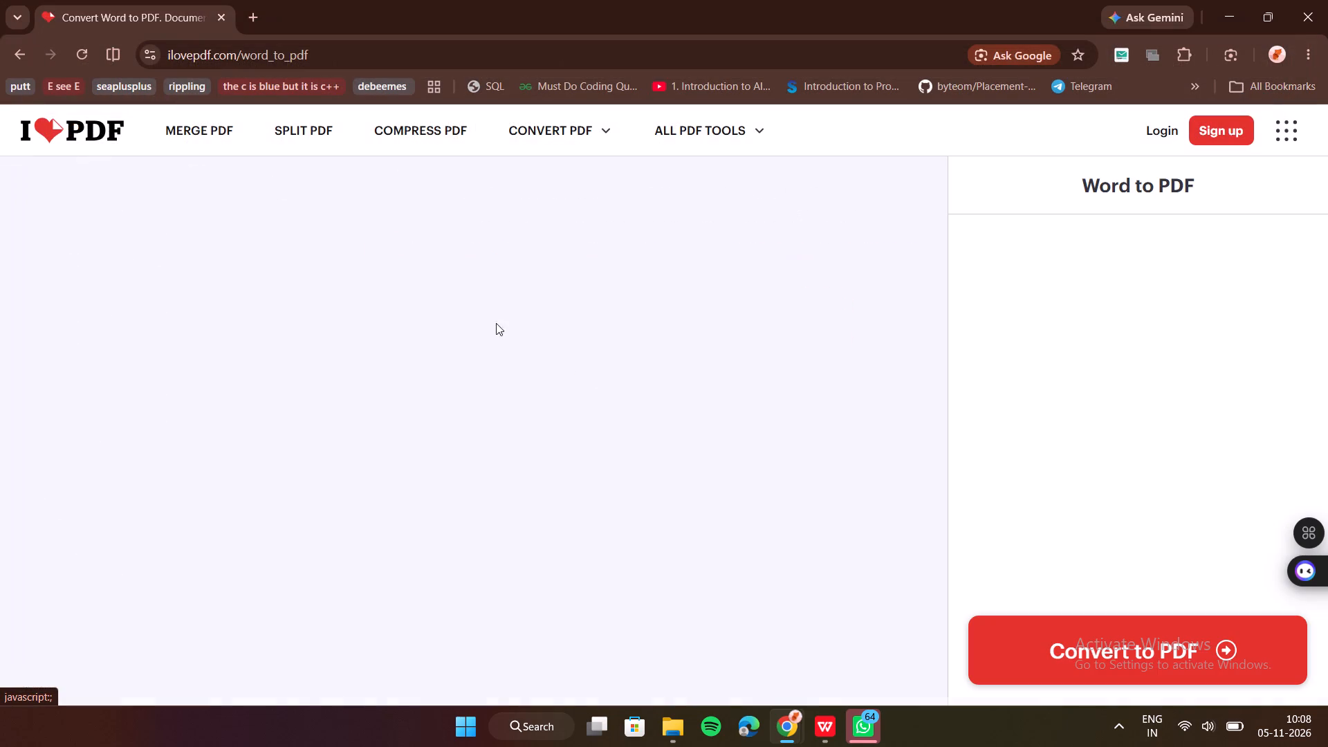
click(1136, 636)
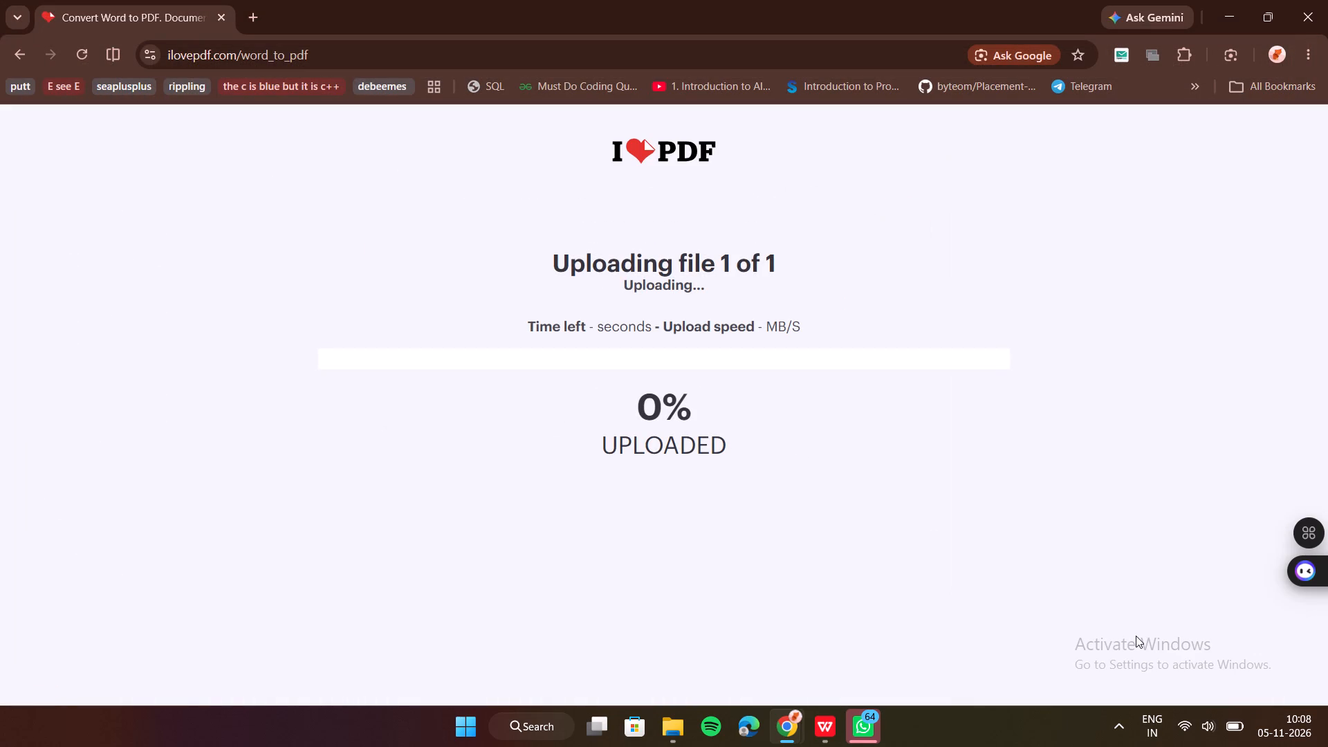
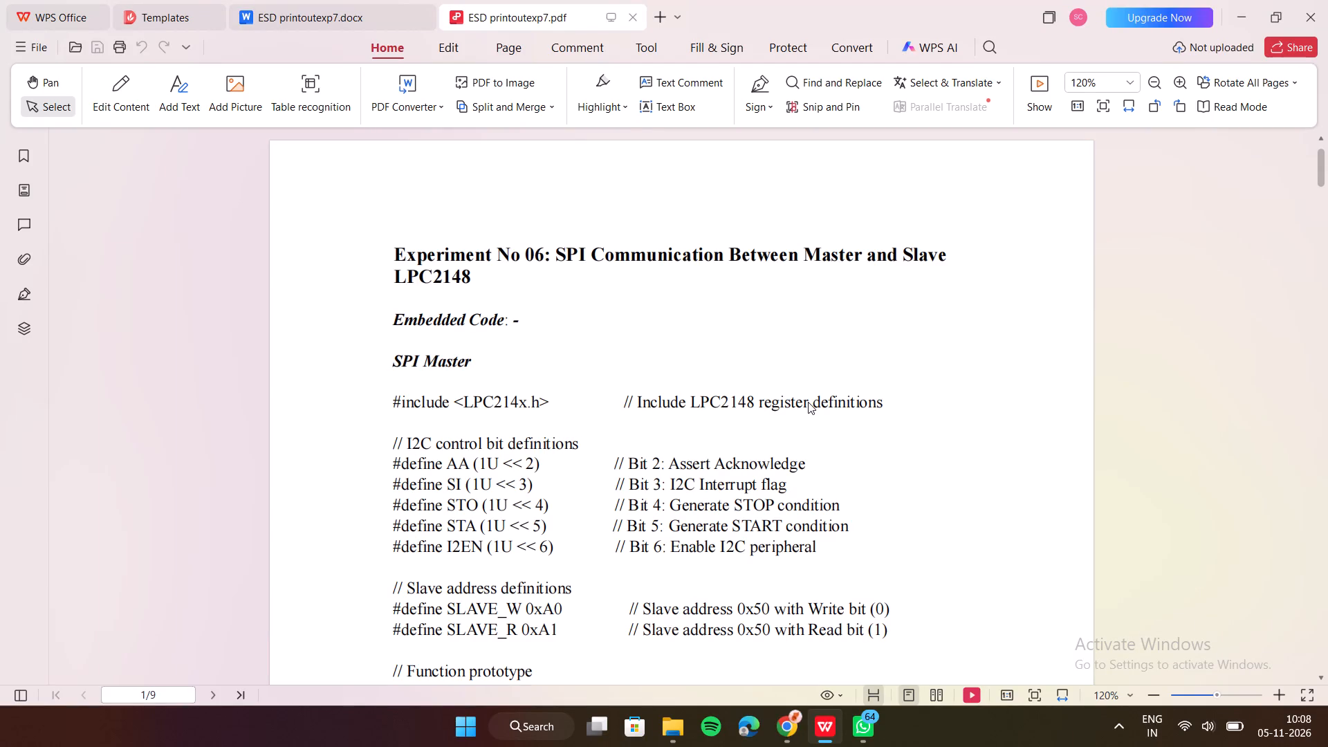
Review the converted ESD printoutexp7.pdf from the first page through the code to the circuit diagram and simulation results pictures.
ctrl+scroll(821, 345, down, 5)
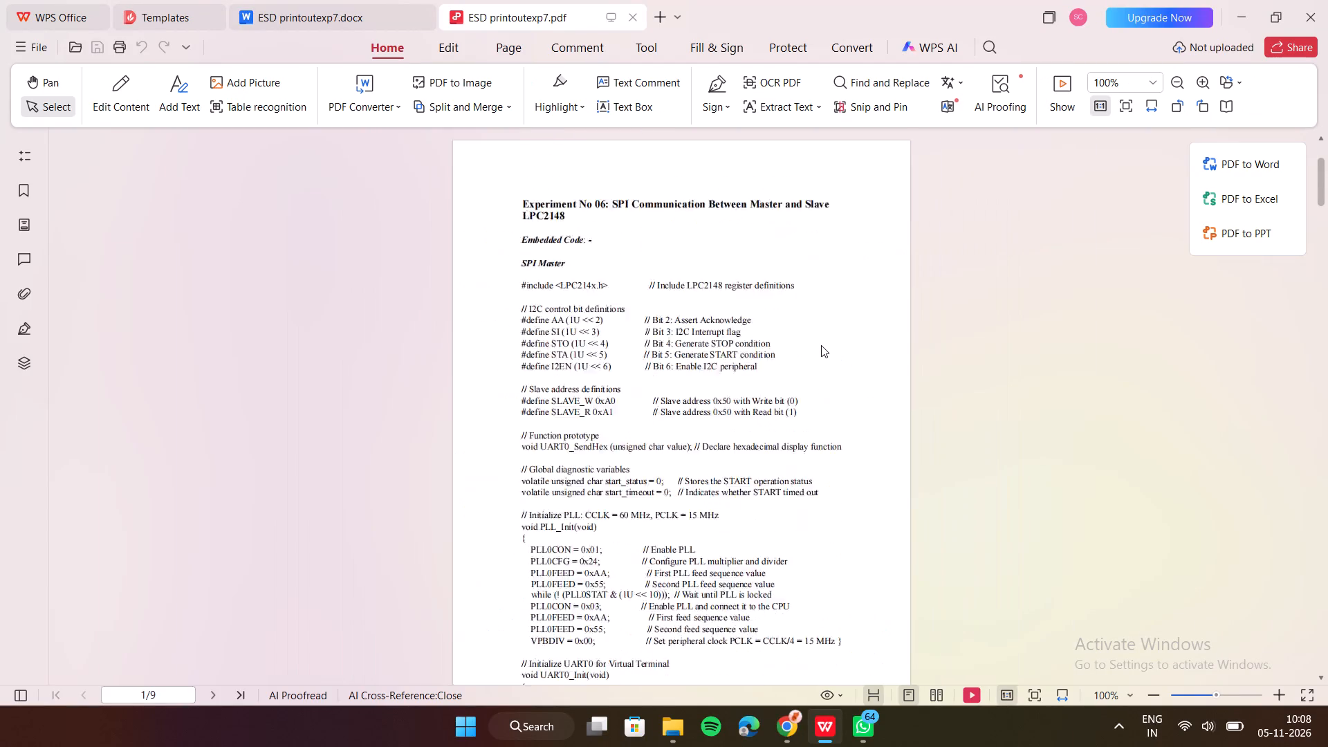
ctrl+scroll(821, 345, down, 3)
scroll(828, 281, up, 1)
scroll(855, 472, down, 6)
scroll(855, 472, up, 5)
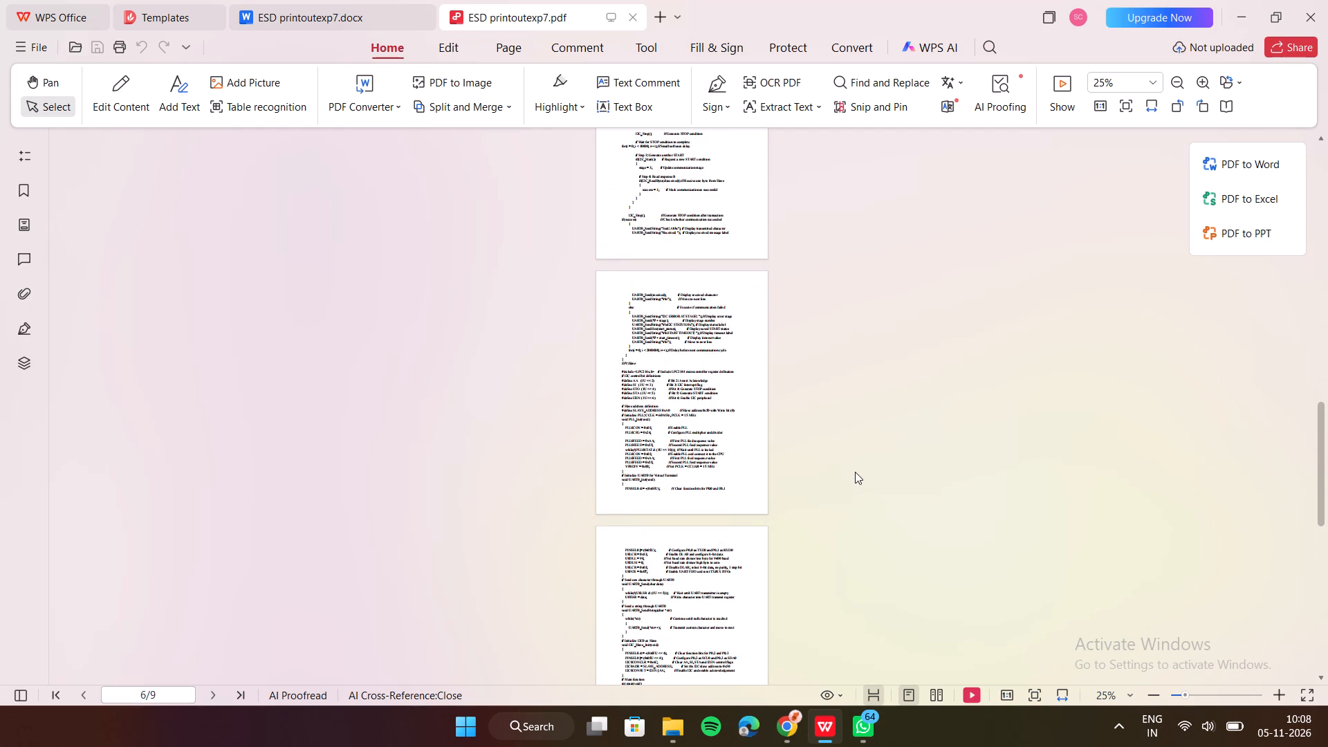
scroll(855, 472, up, 13)
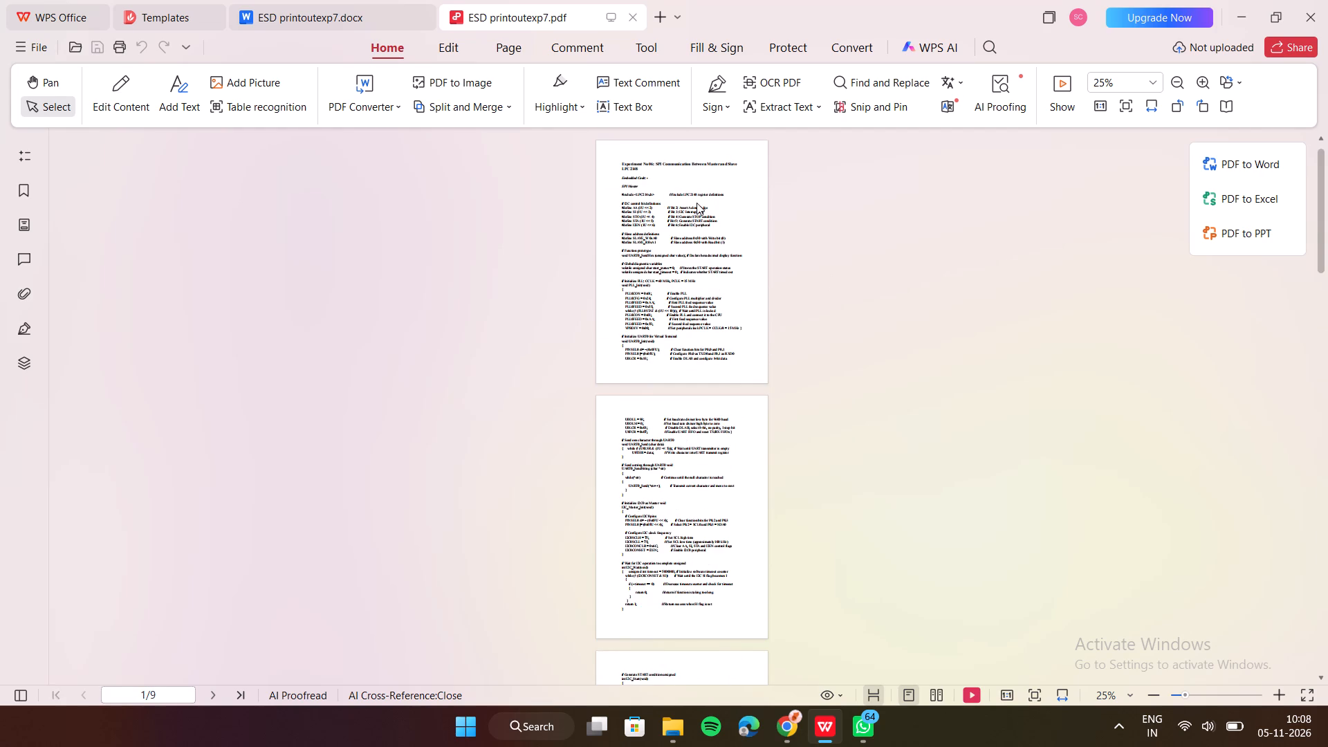
scroll(697, 203, up, 4)
scroll(697, 203, down, 1)
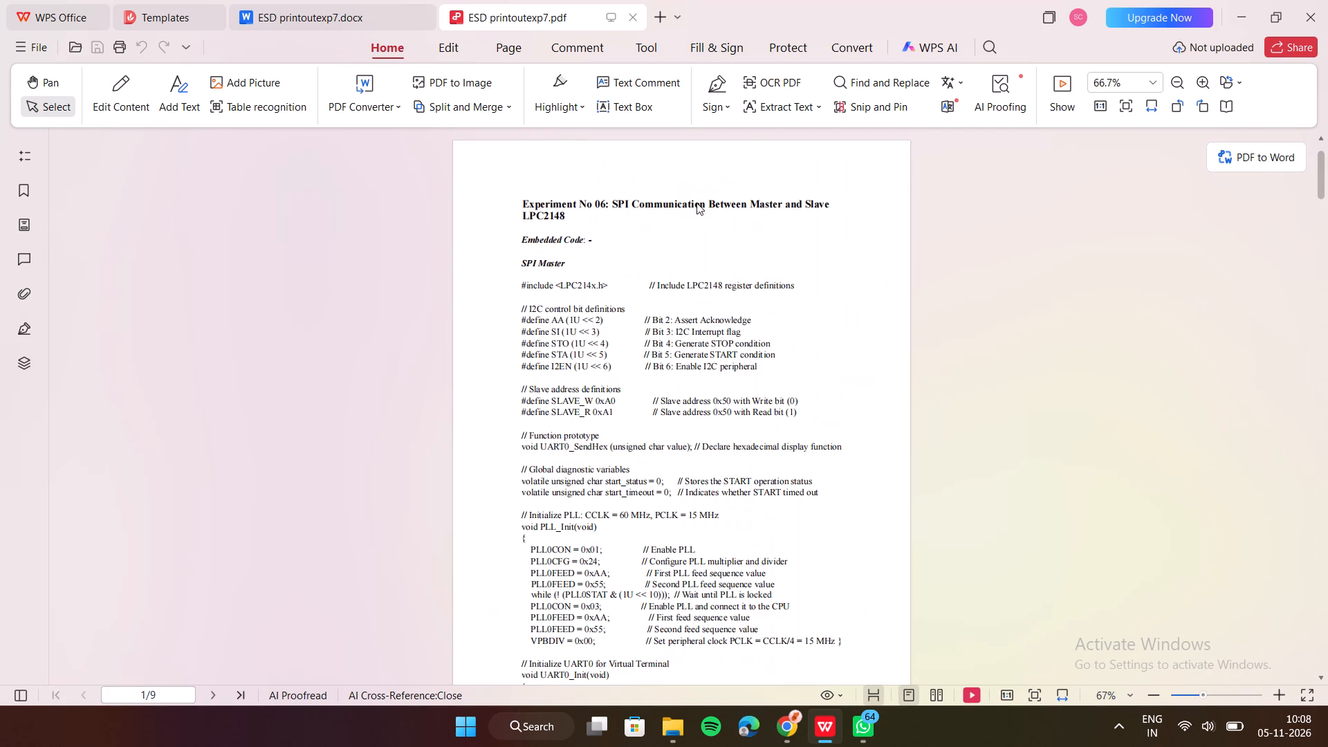
scroll(697, 203, down, 2)
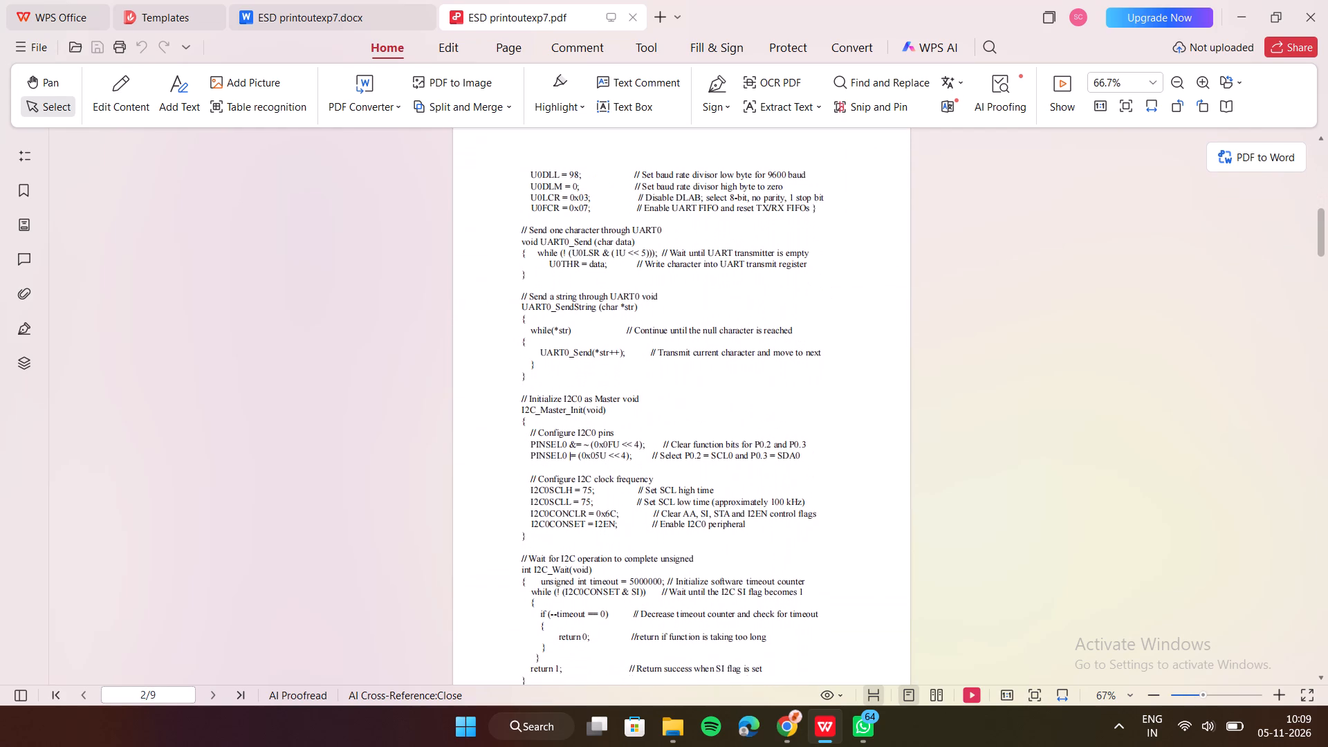
scroll(697, 203, down, 2)
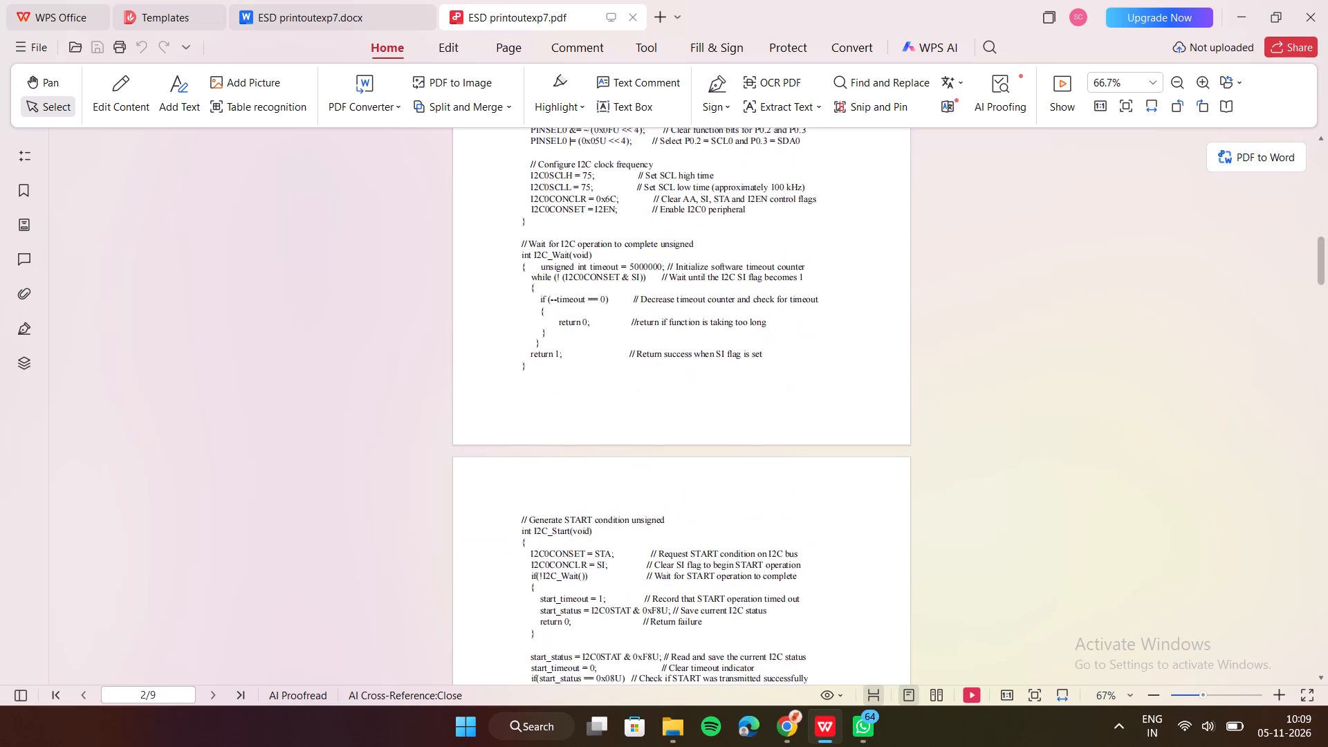
scroll(697, 203, down, 4)
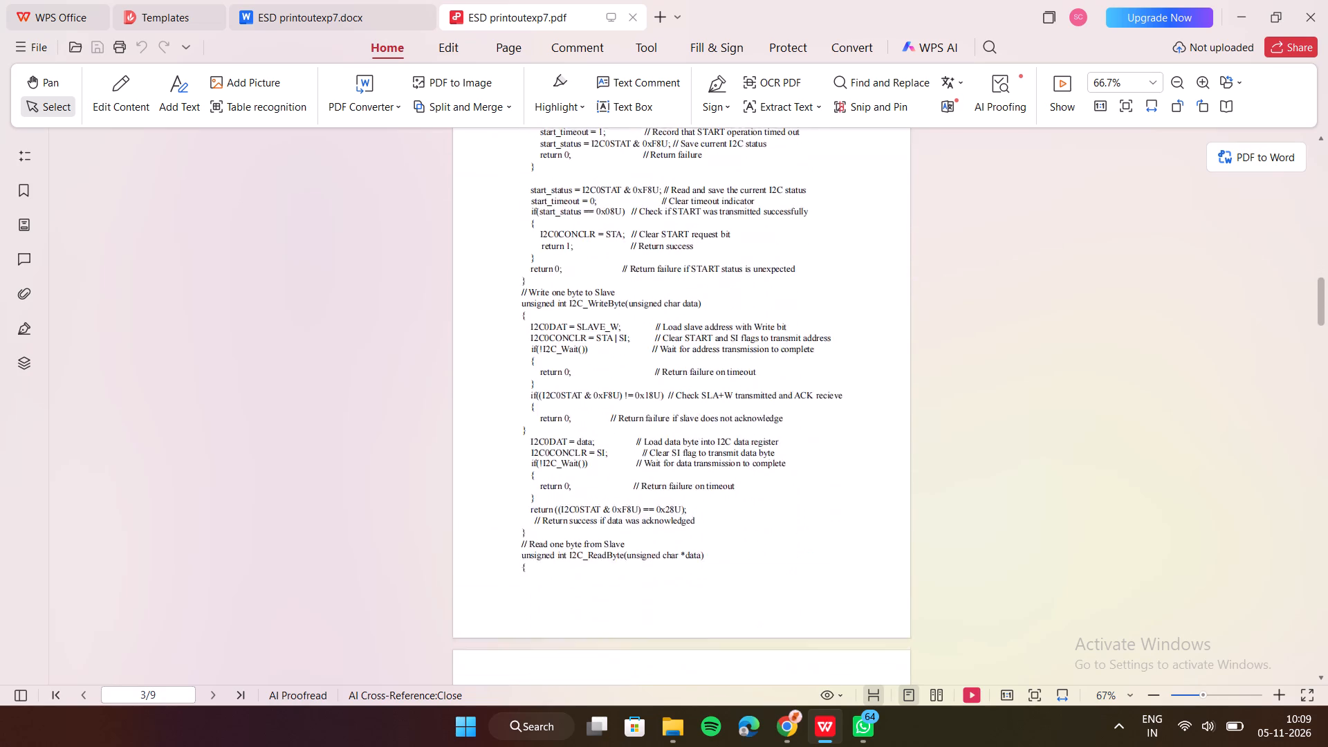
scroll(697, 203, down, 5)
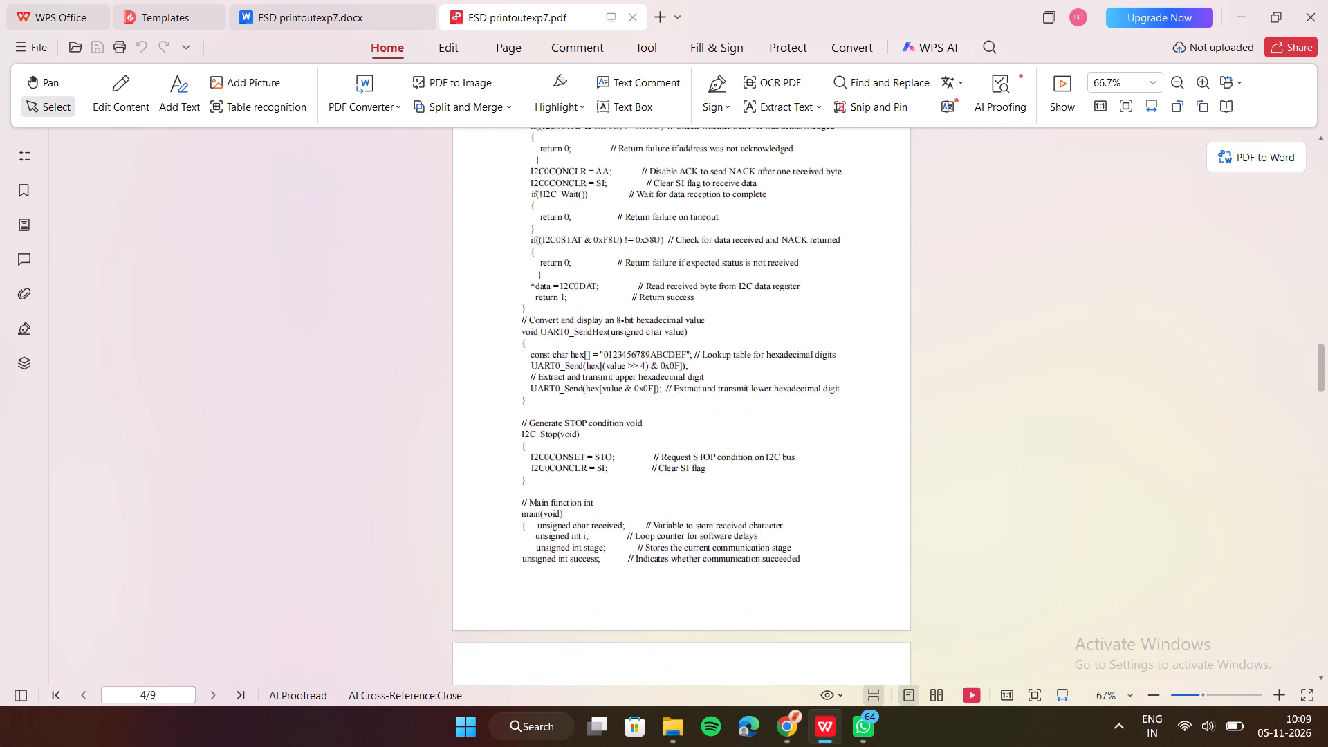
scroll(697, 203, down, 6)
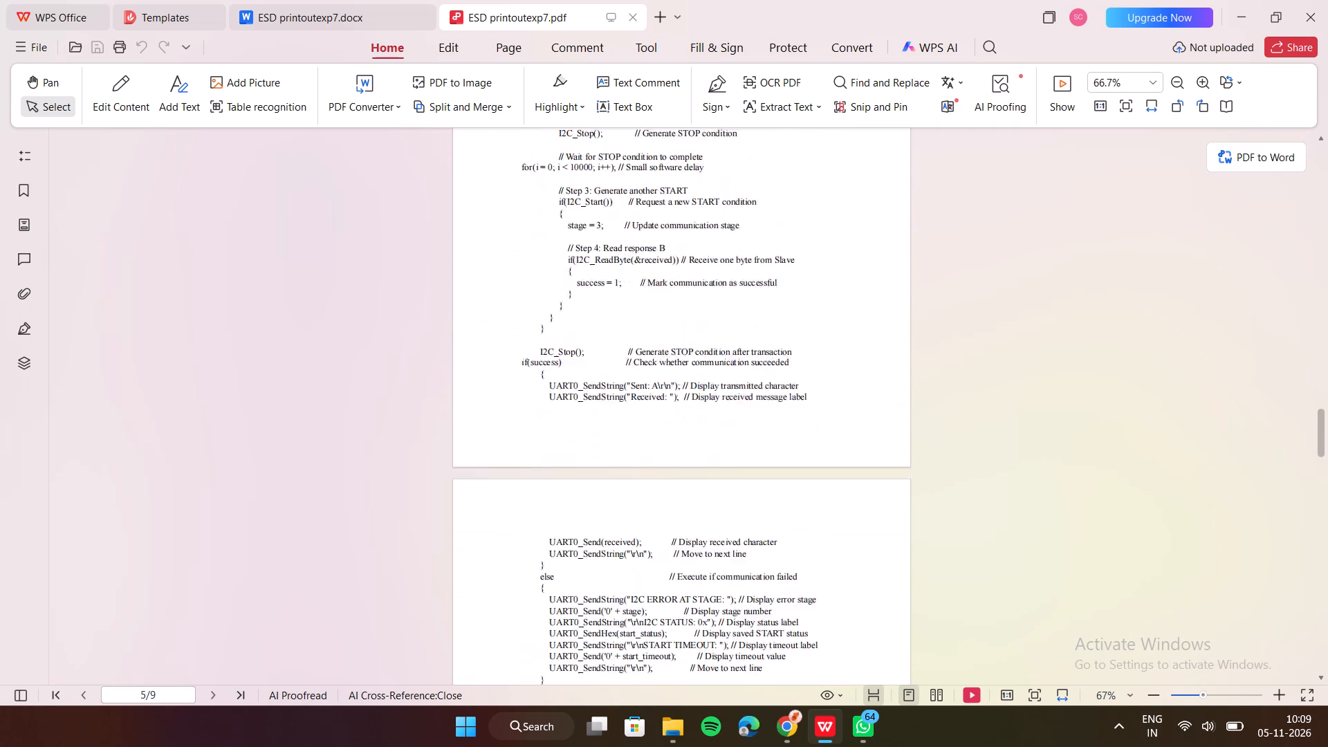
scroll(697, 203, down, 4)
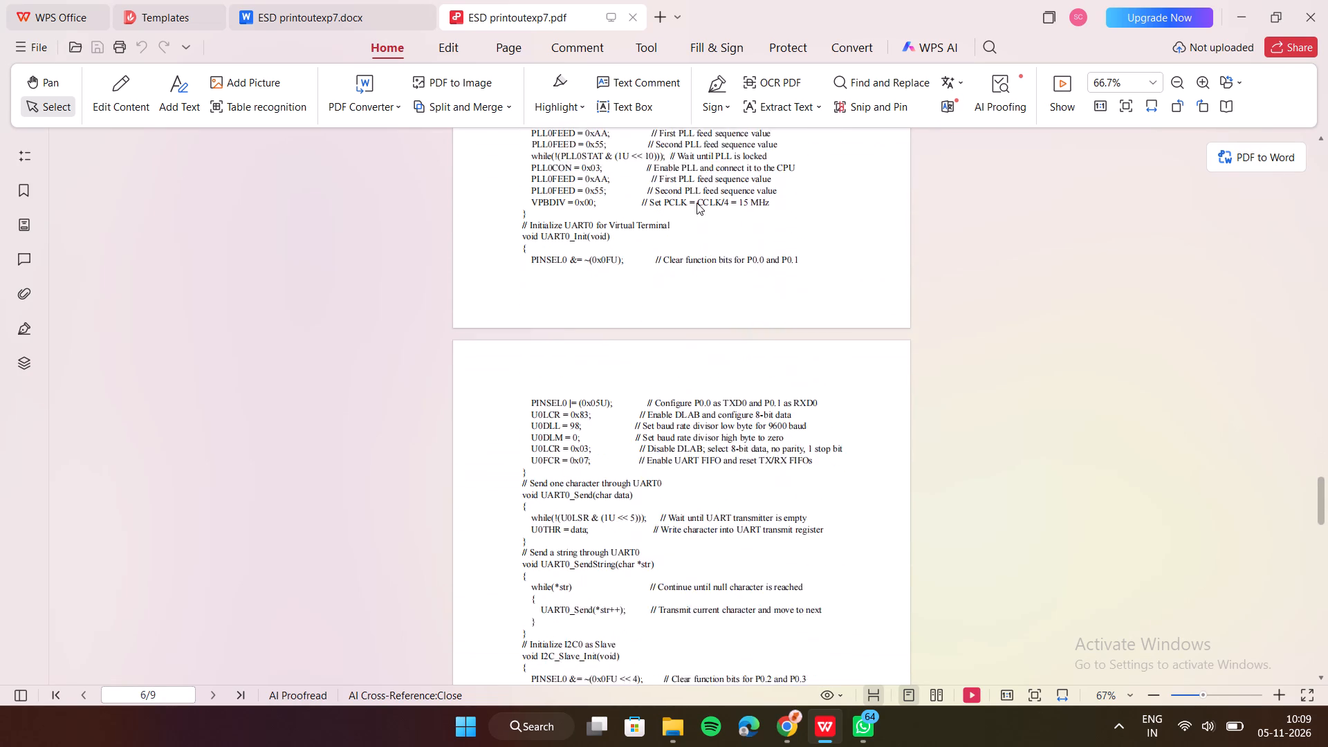
scroll(697, 203, down, 5)
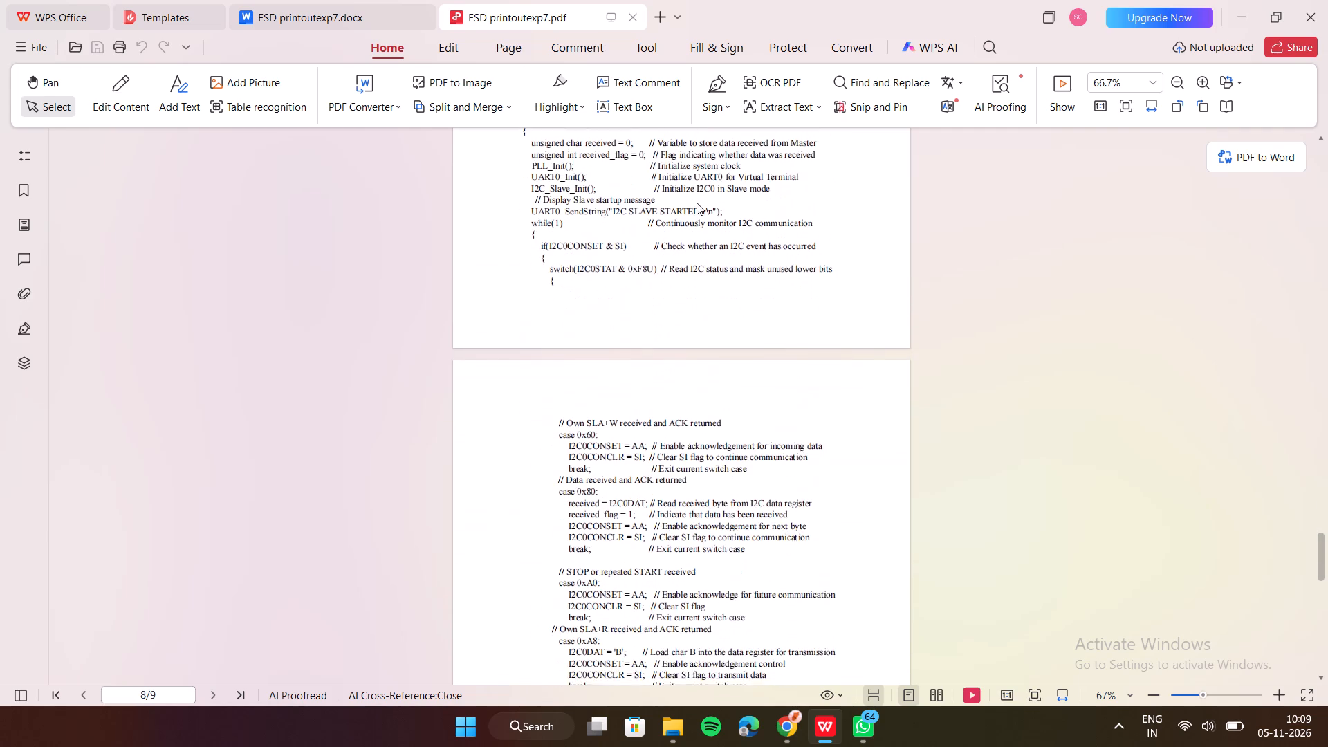
scroll(697, 203, down, 5)
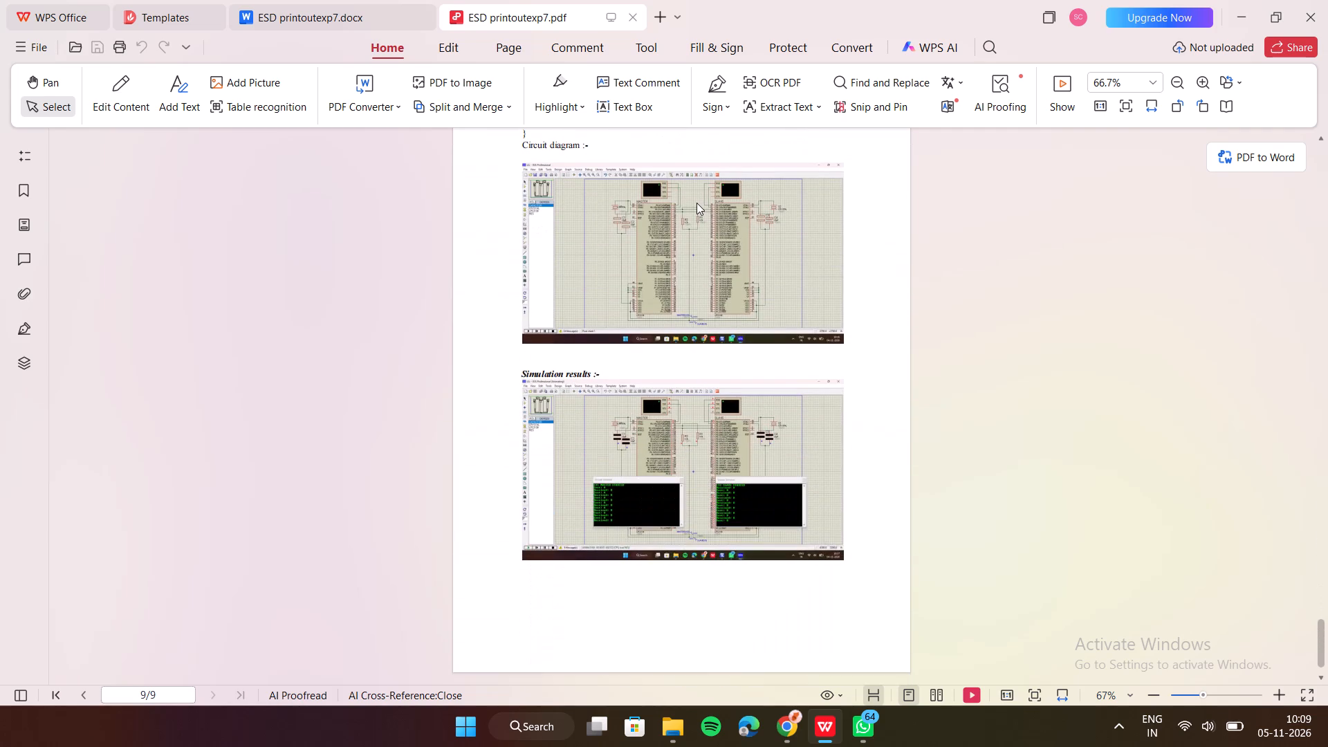
scroll(697, 203, down, 4)
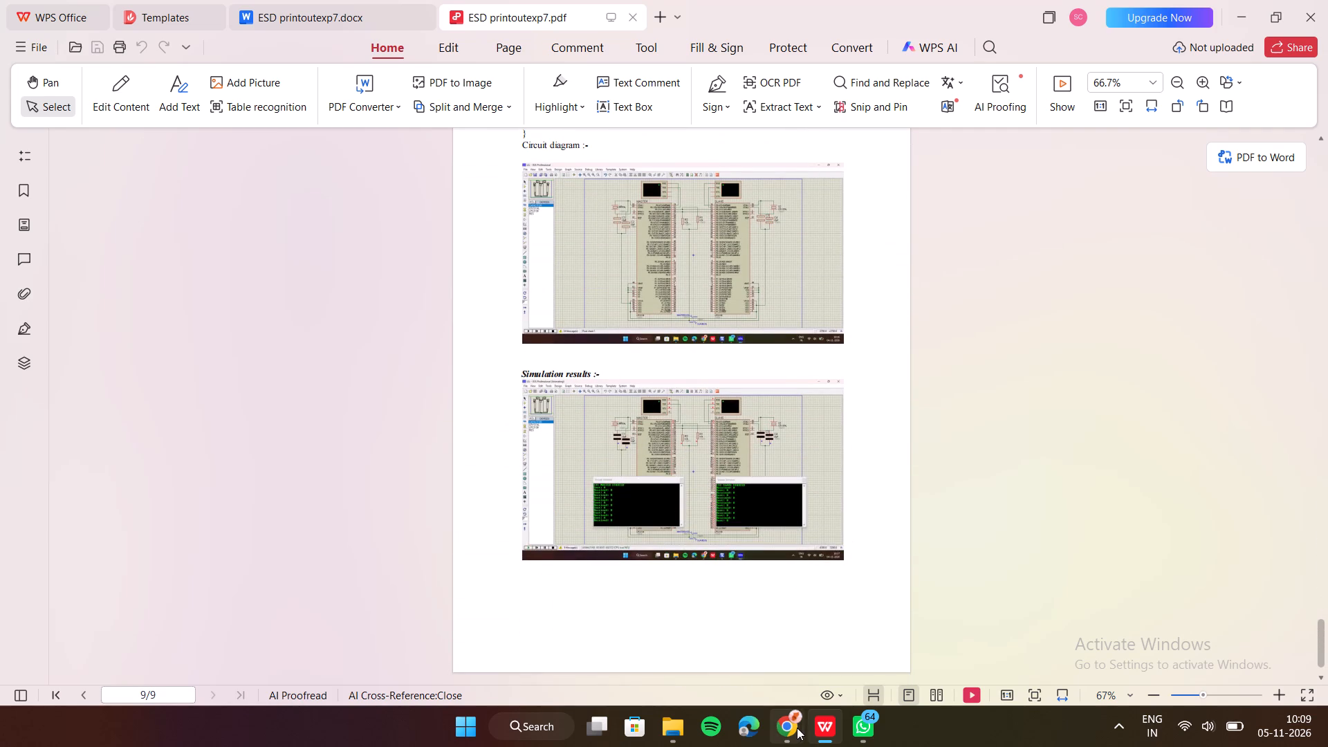
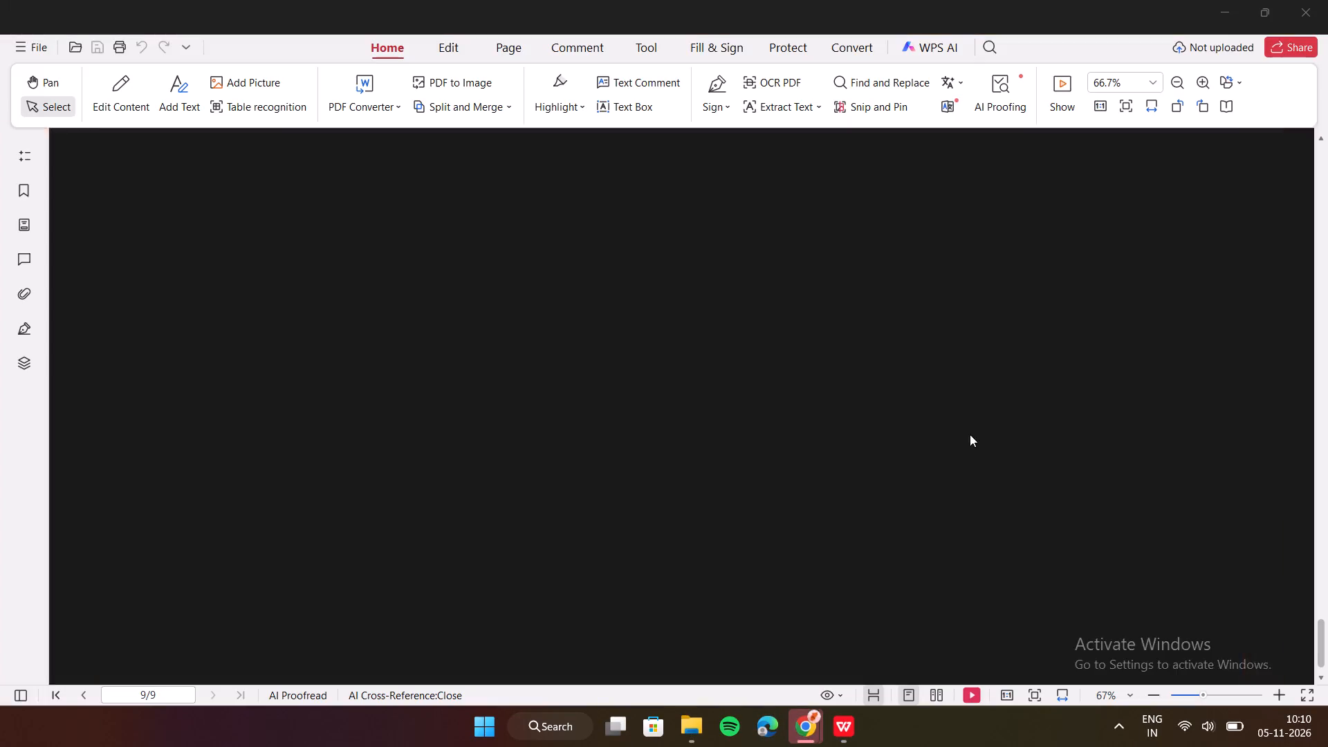
Close the PDF viewer window and the open browser windows to return to the desktop.
click(1312, 24)
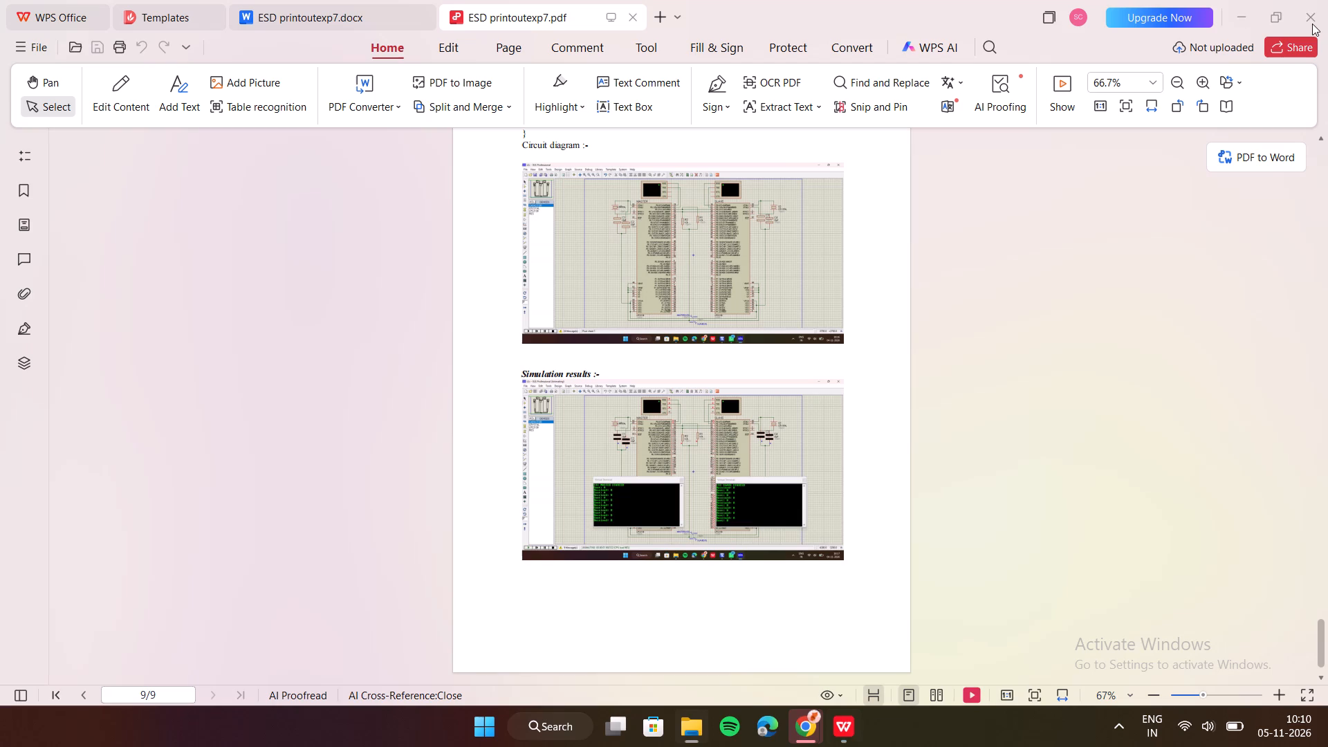
click(1307, 5)
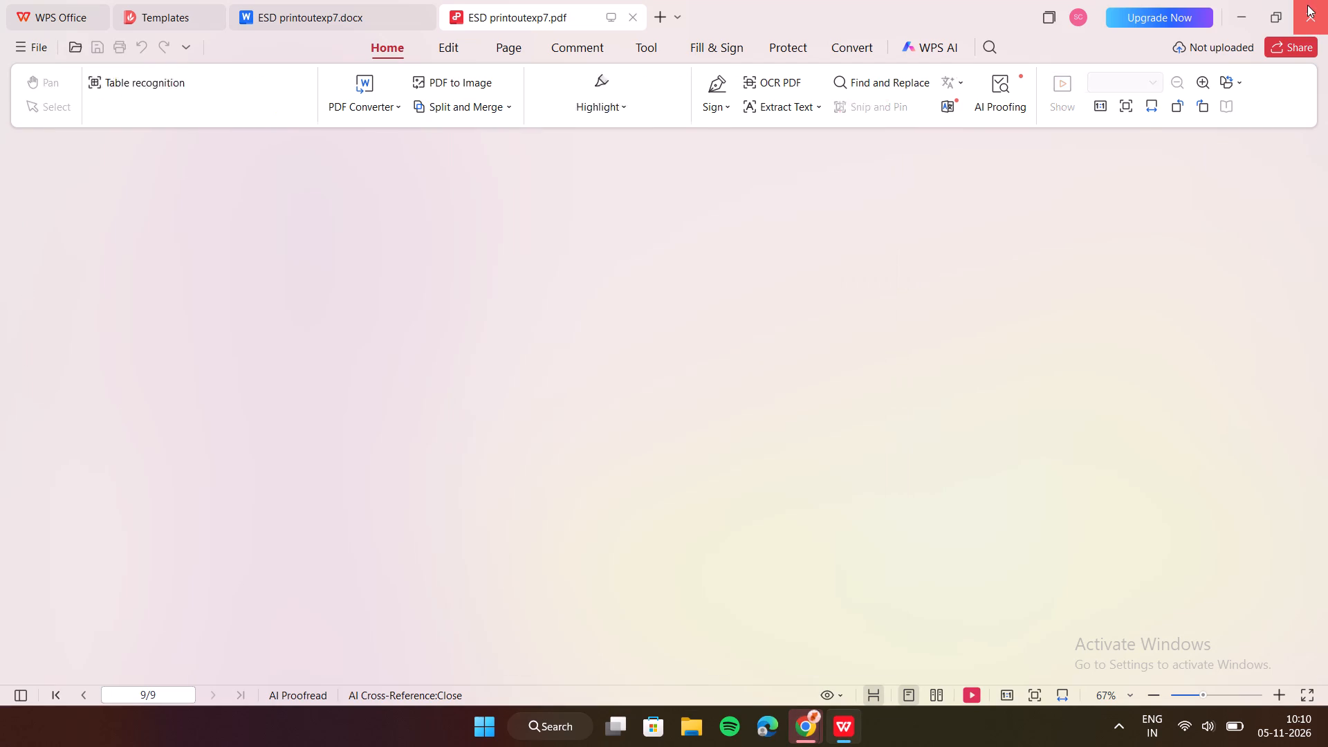
click(1307, 9)
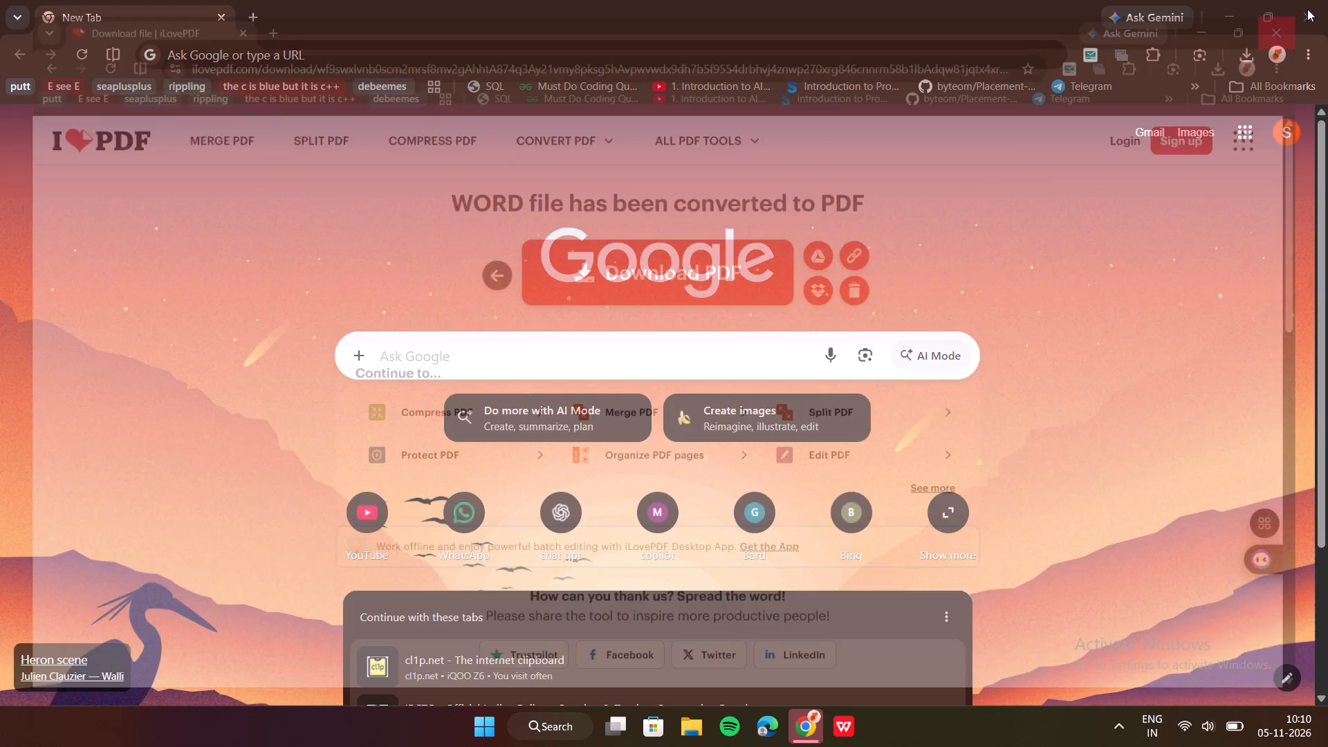
click(1307, 9)
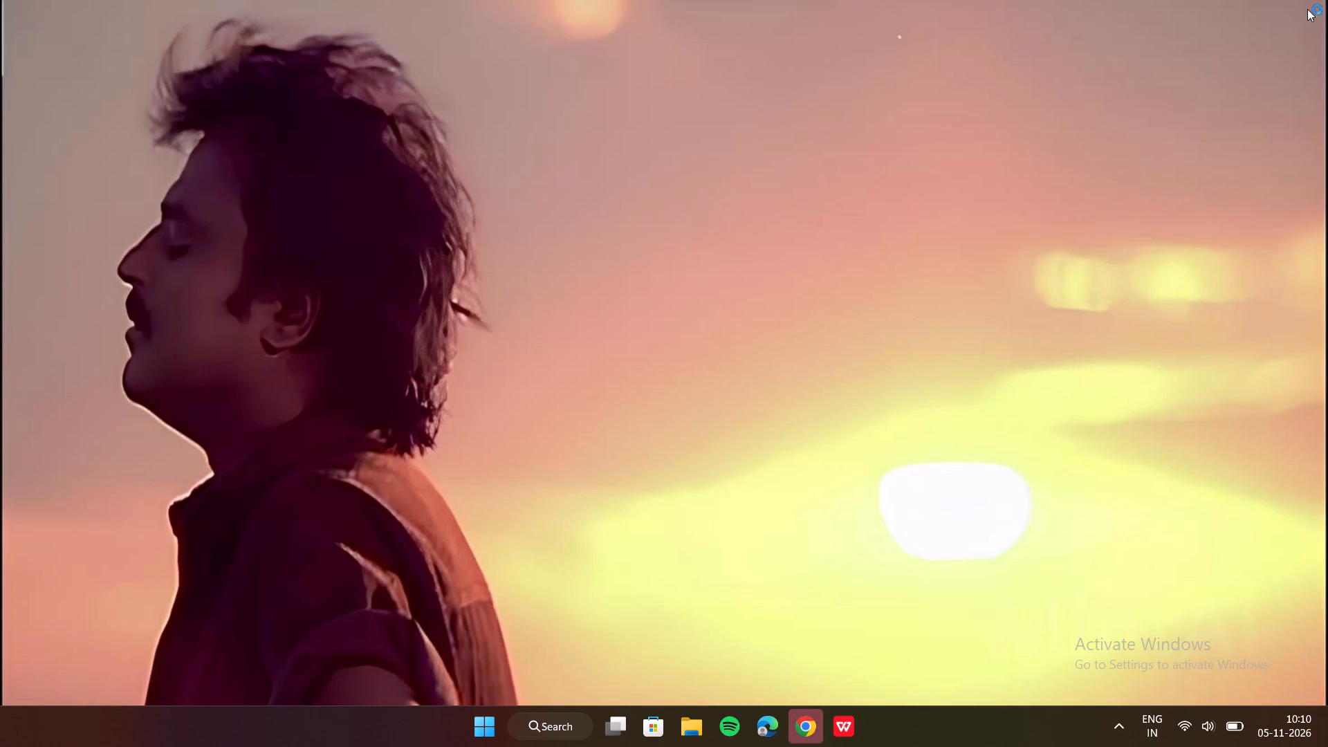
Refresh the desktop.
right_click(842, 253)
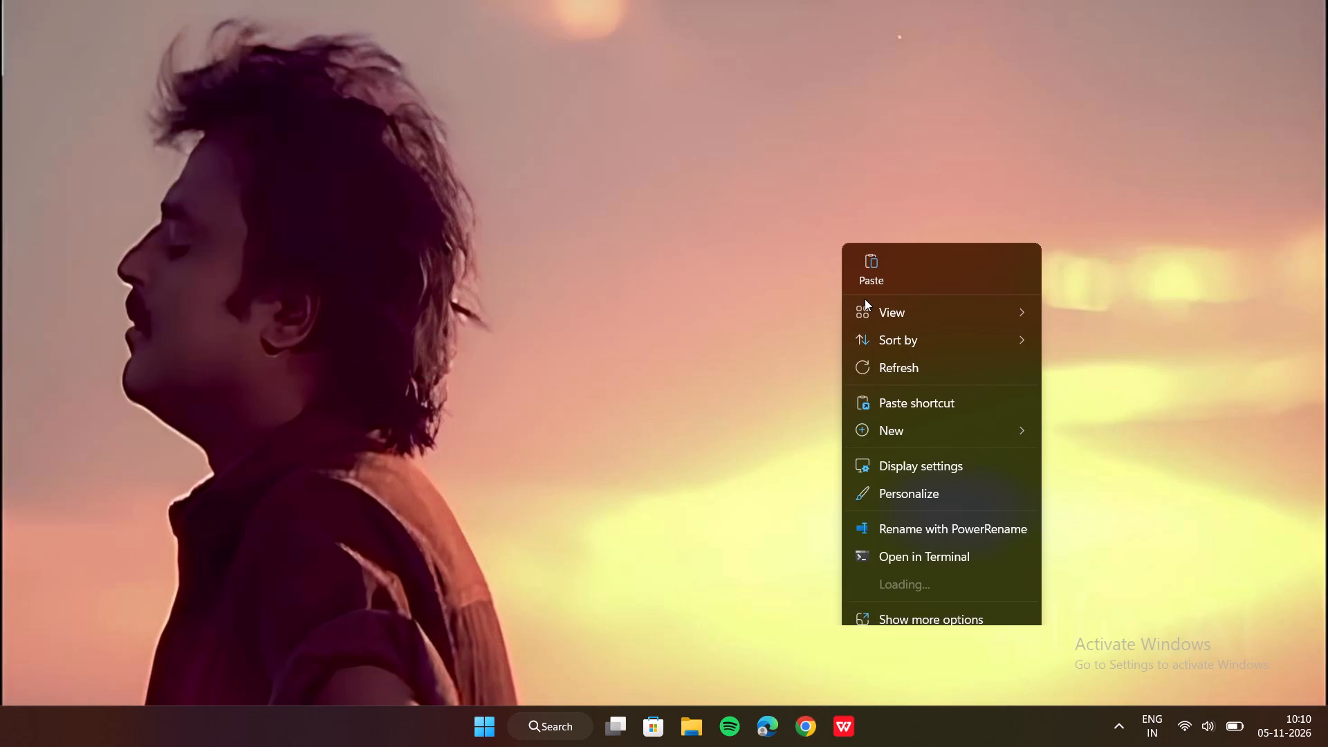
click(892, 365)
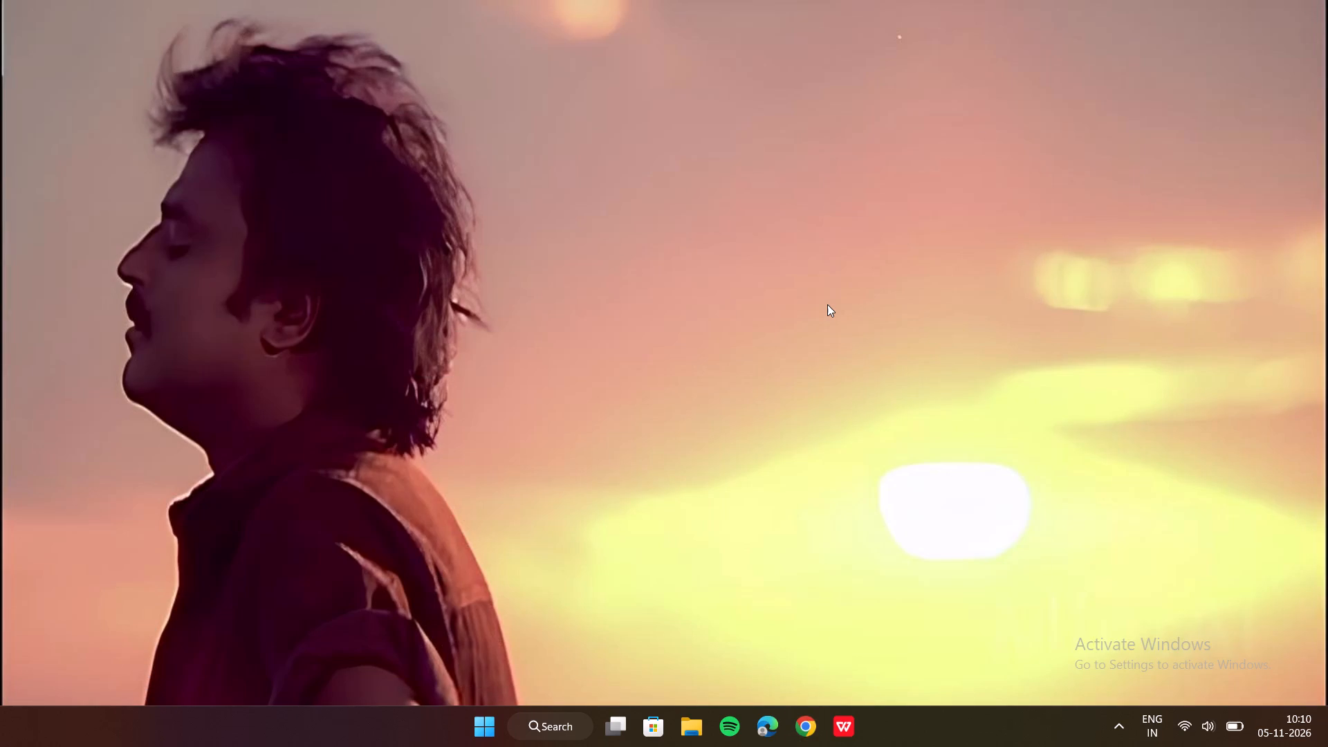